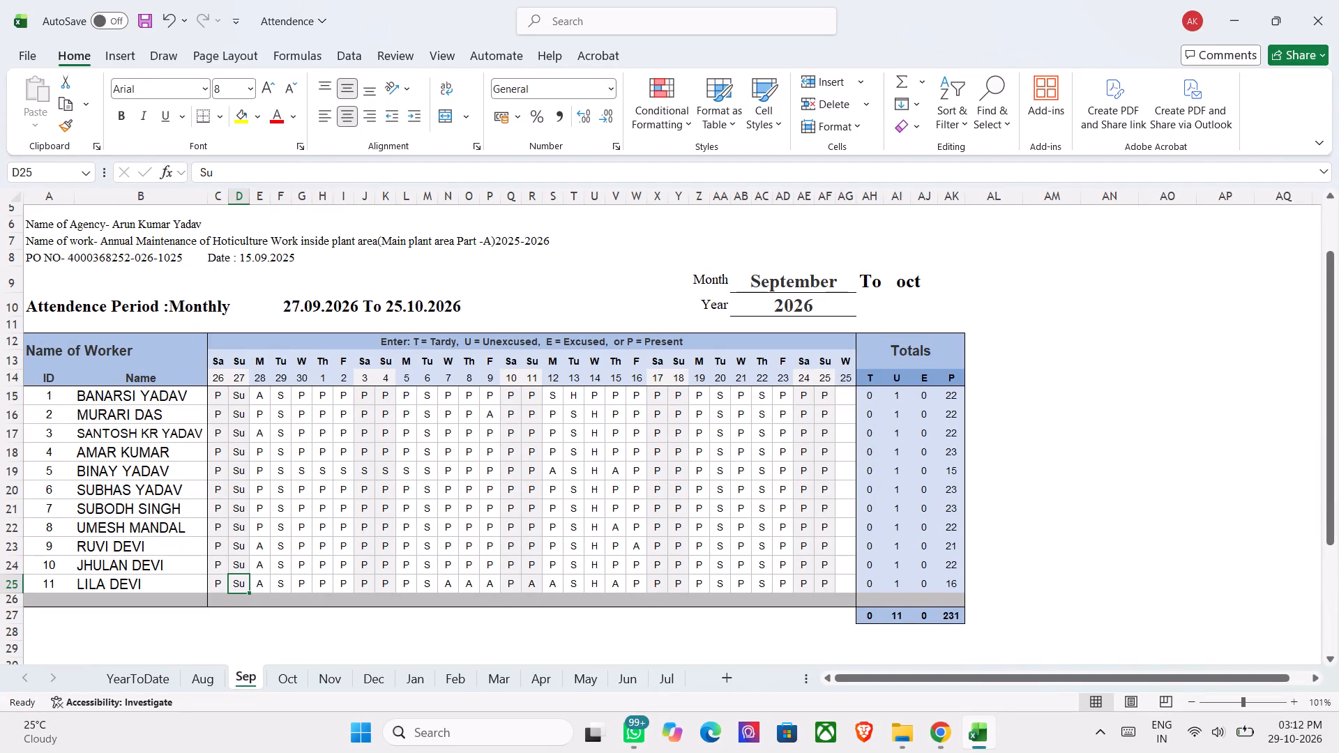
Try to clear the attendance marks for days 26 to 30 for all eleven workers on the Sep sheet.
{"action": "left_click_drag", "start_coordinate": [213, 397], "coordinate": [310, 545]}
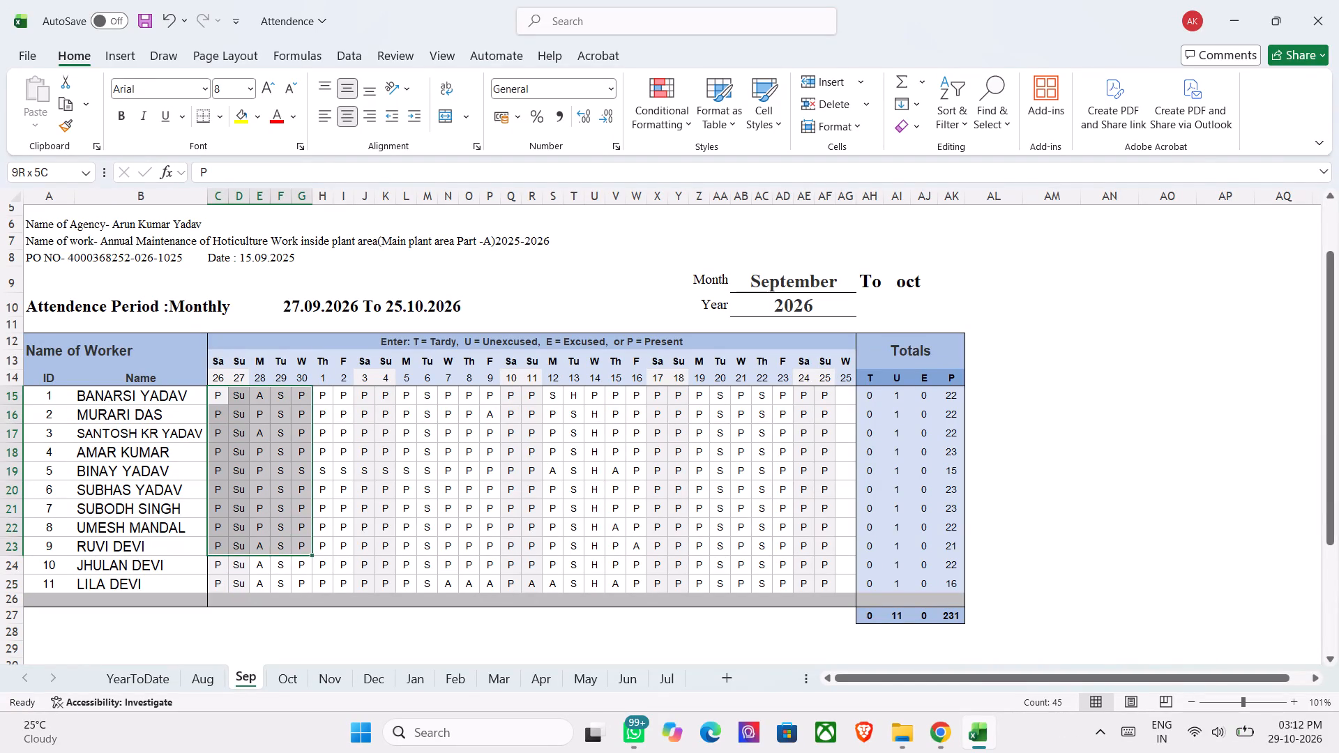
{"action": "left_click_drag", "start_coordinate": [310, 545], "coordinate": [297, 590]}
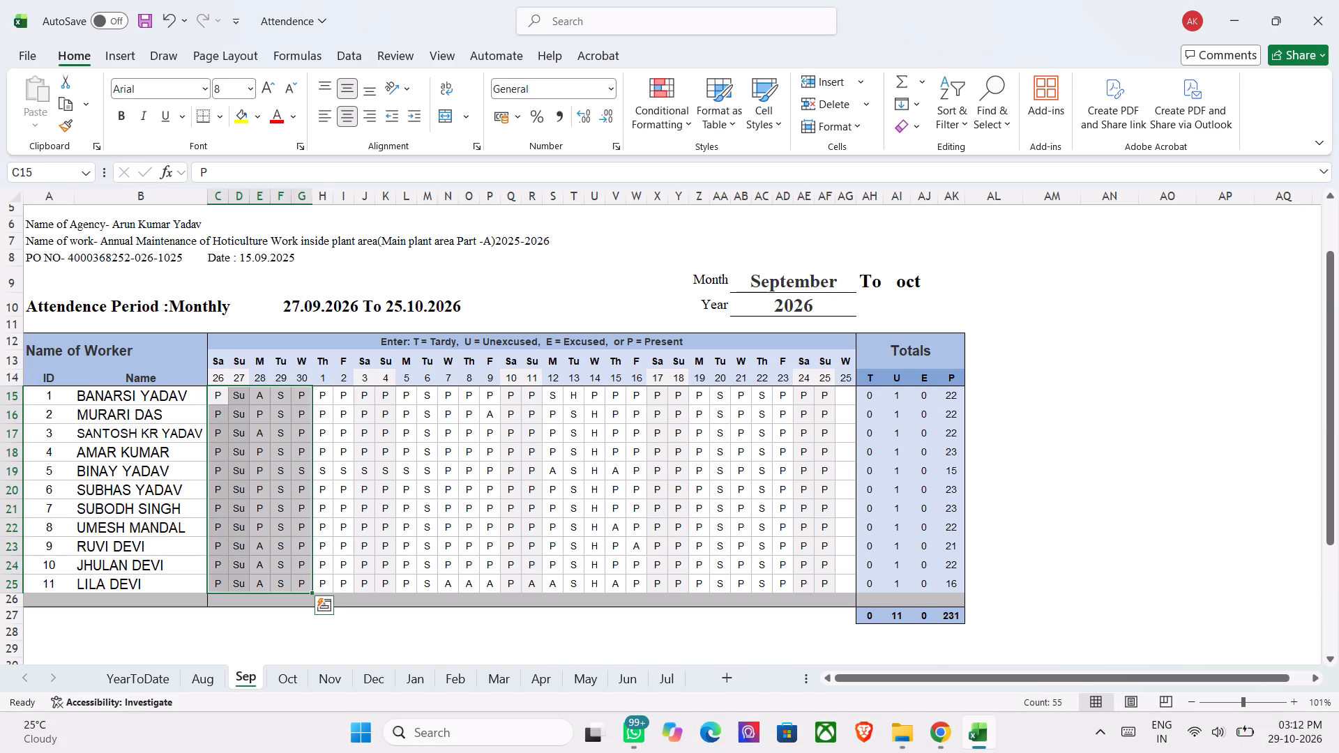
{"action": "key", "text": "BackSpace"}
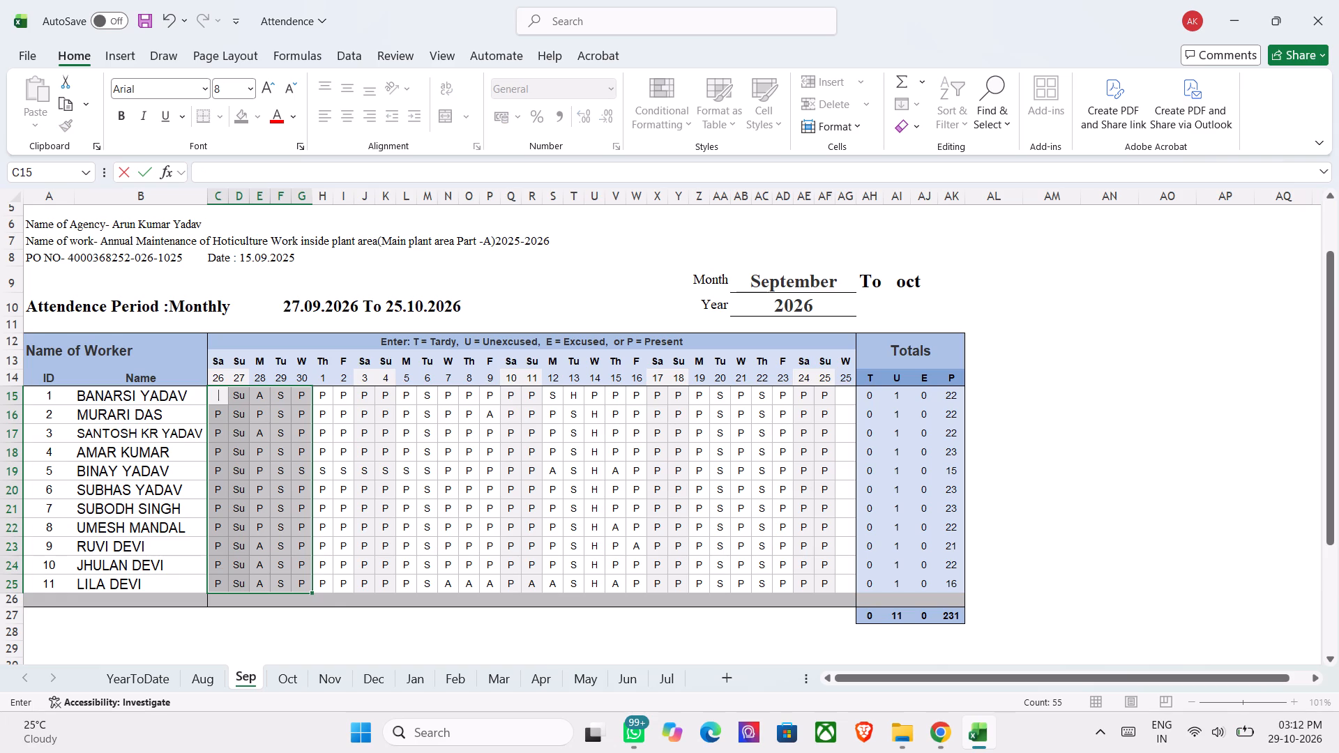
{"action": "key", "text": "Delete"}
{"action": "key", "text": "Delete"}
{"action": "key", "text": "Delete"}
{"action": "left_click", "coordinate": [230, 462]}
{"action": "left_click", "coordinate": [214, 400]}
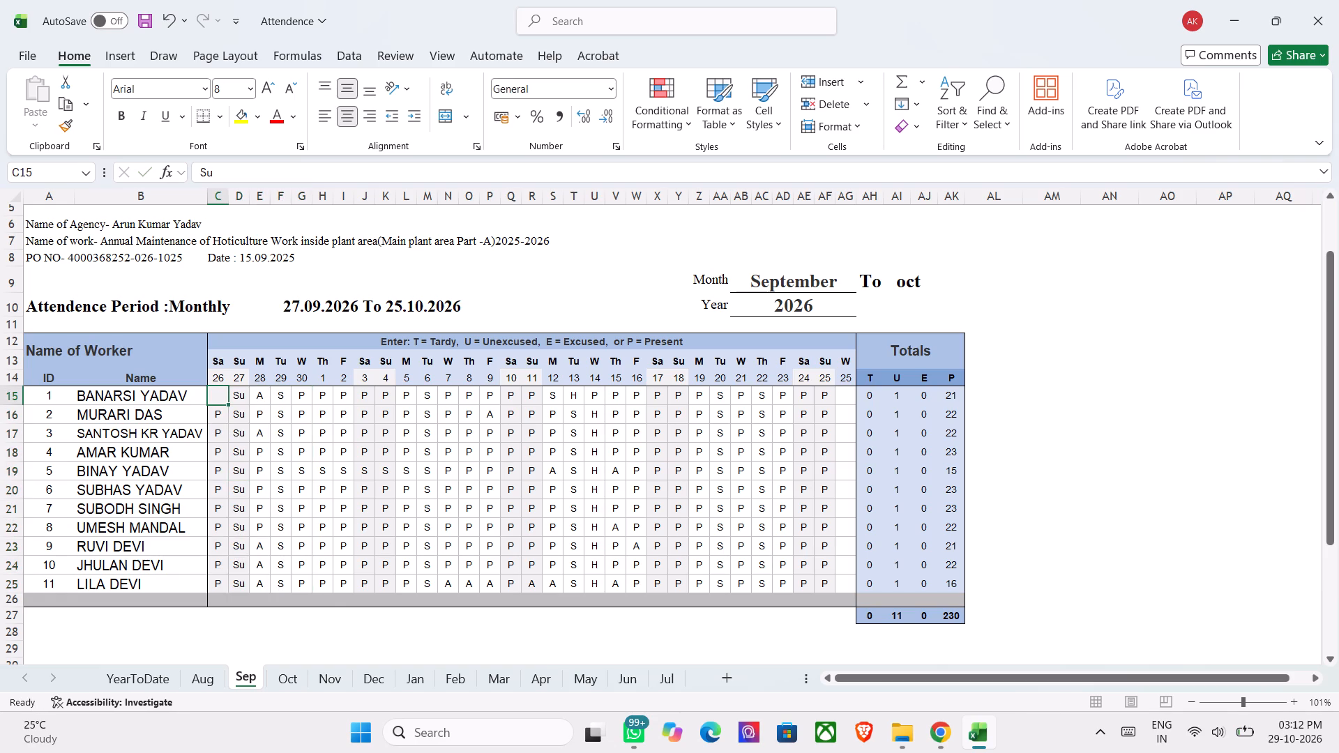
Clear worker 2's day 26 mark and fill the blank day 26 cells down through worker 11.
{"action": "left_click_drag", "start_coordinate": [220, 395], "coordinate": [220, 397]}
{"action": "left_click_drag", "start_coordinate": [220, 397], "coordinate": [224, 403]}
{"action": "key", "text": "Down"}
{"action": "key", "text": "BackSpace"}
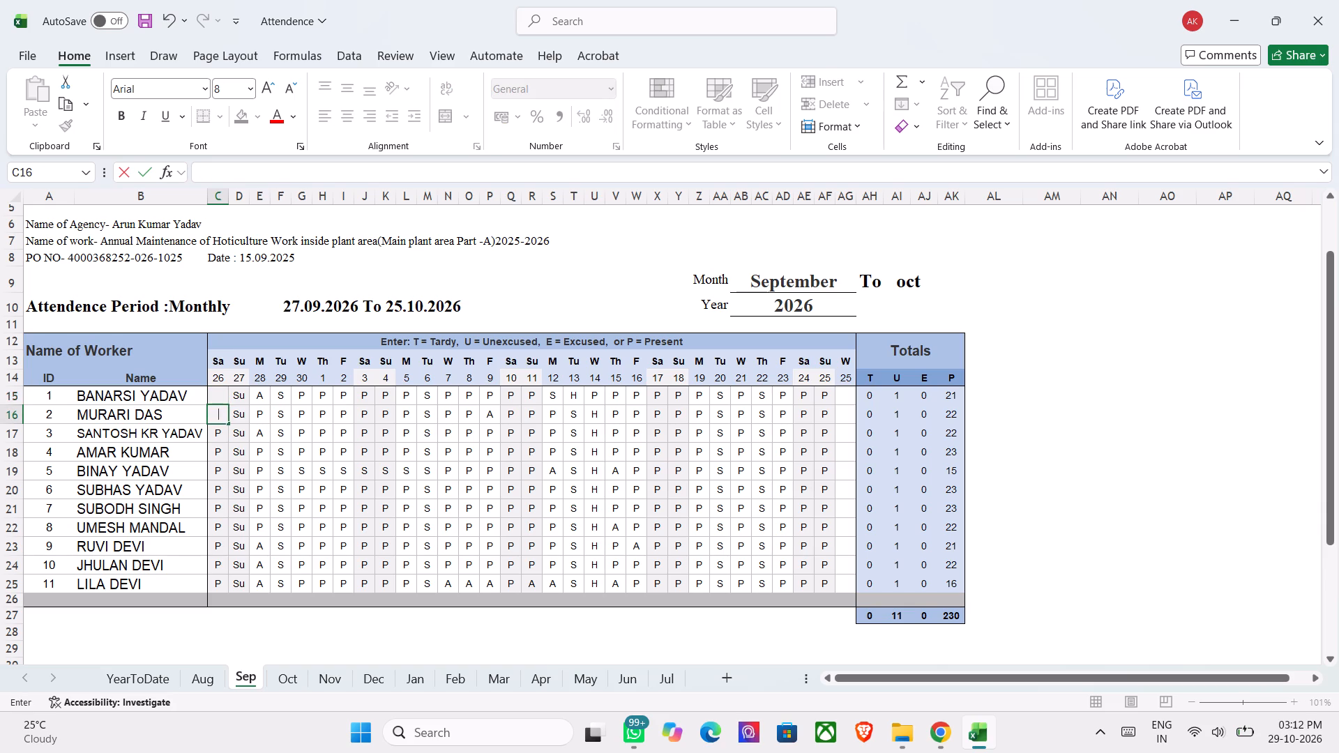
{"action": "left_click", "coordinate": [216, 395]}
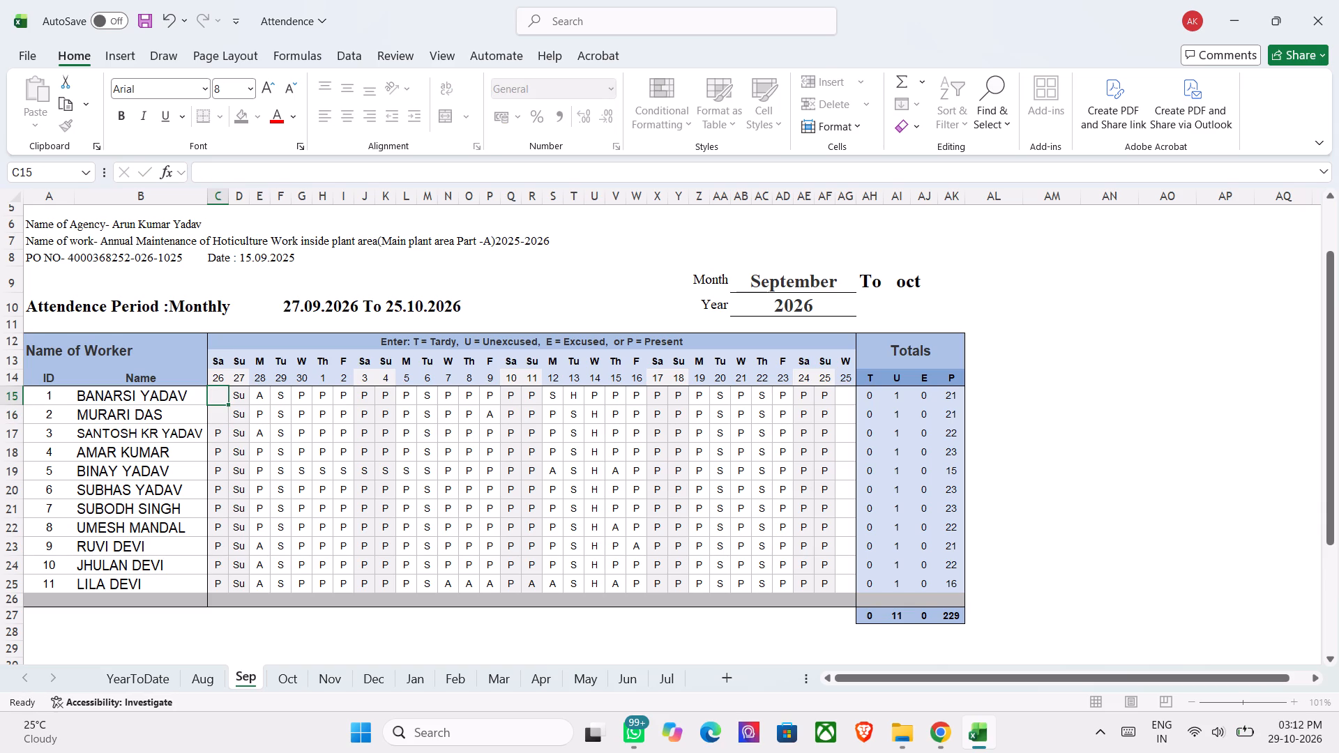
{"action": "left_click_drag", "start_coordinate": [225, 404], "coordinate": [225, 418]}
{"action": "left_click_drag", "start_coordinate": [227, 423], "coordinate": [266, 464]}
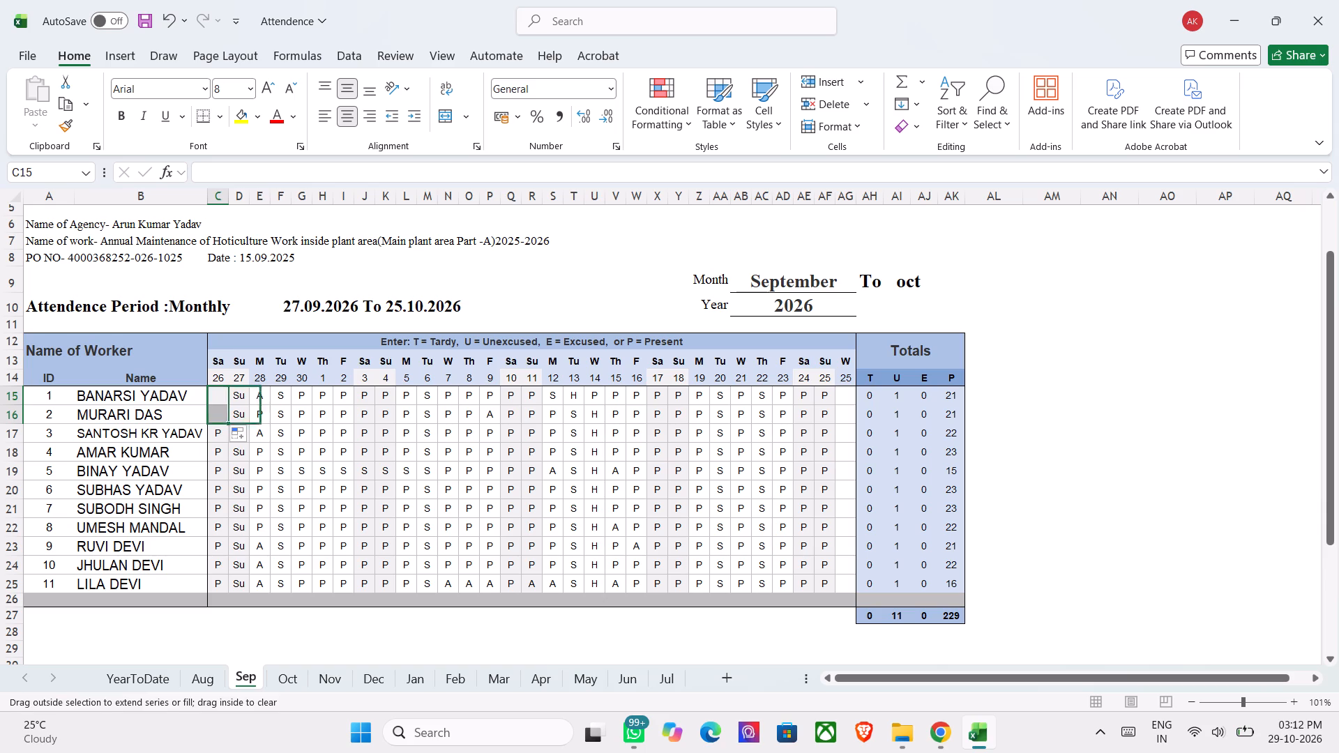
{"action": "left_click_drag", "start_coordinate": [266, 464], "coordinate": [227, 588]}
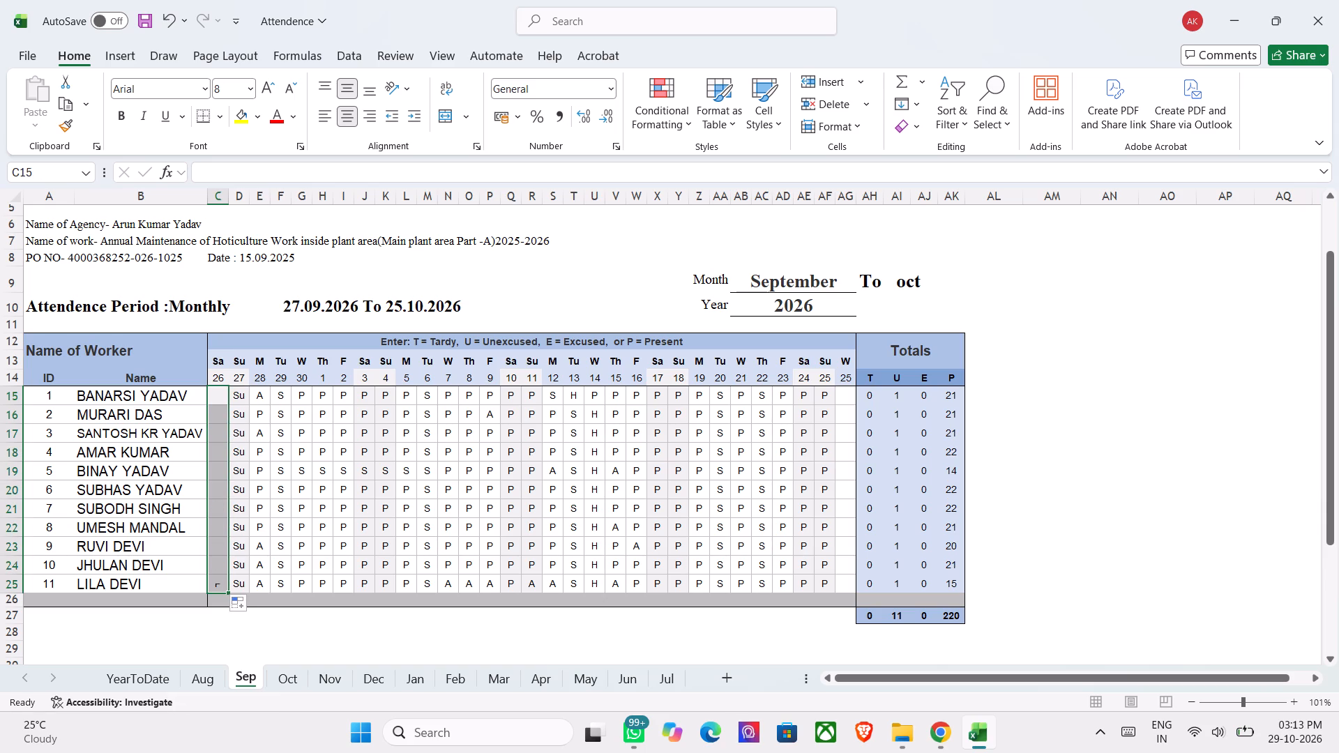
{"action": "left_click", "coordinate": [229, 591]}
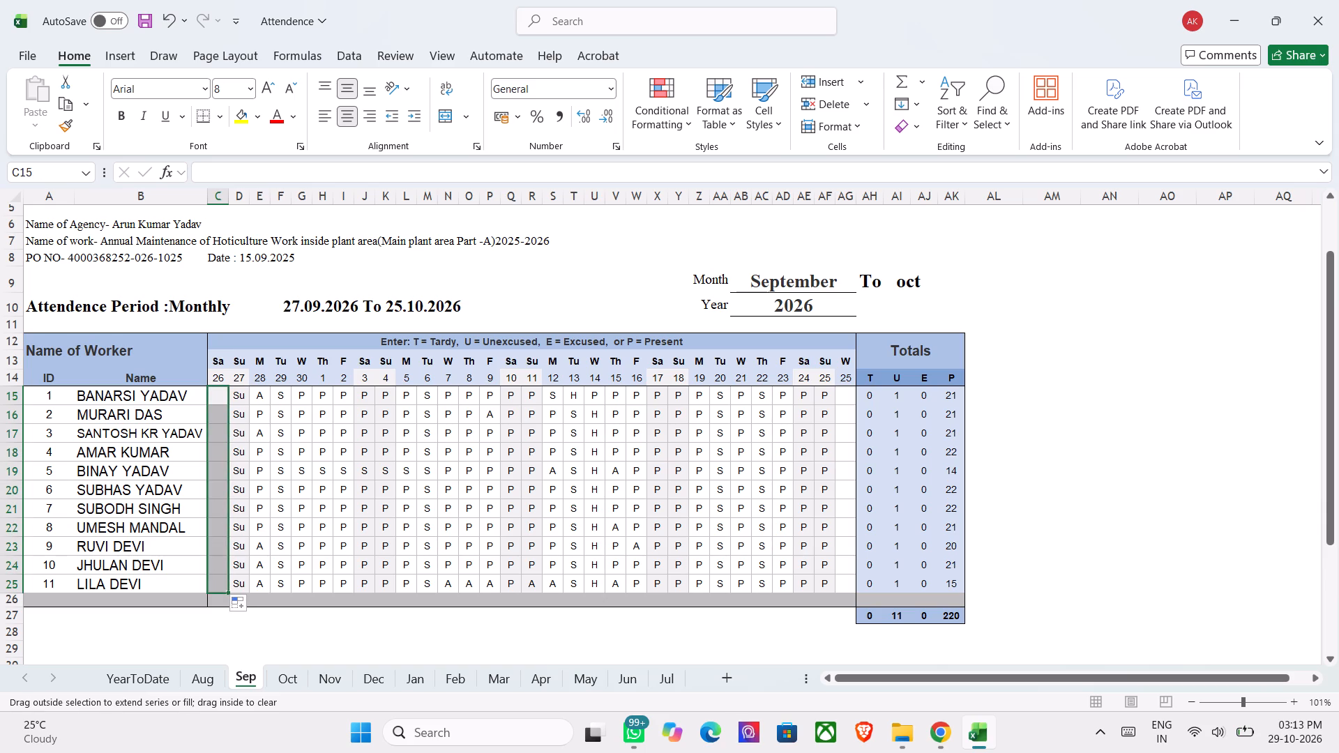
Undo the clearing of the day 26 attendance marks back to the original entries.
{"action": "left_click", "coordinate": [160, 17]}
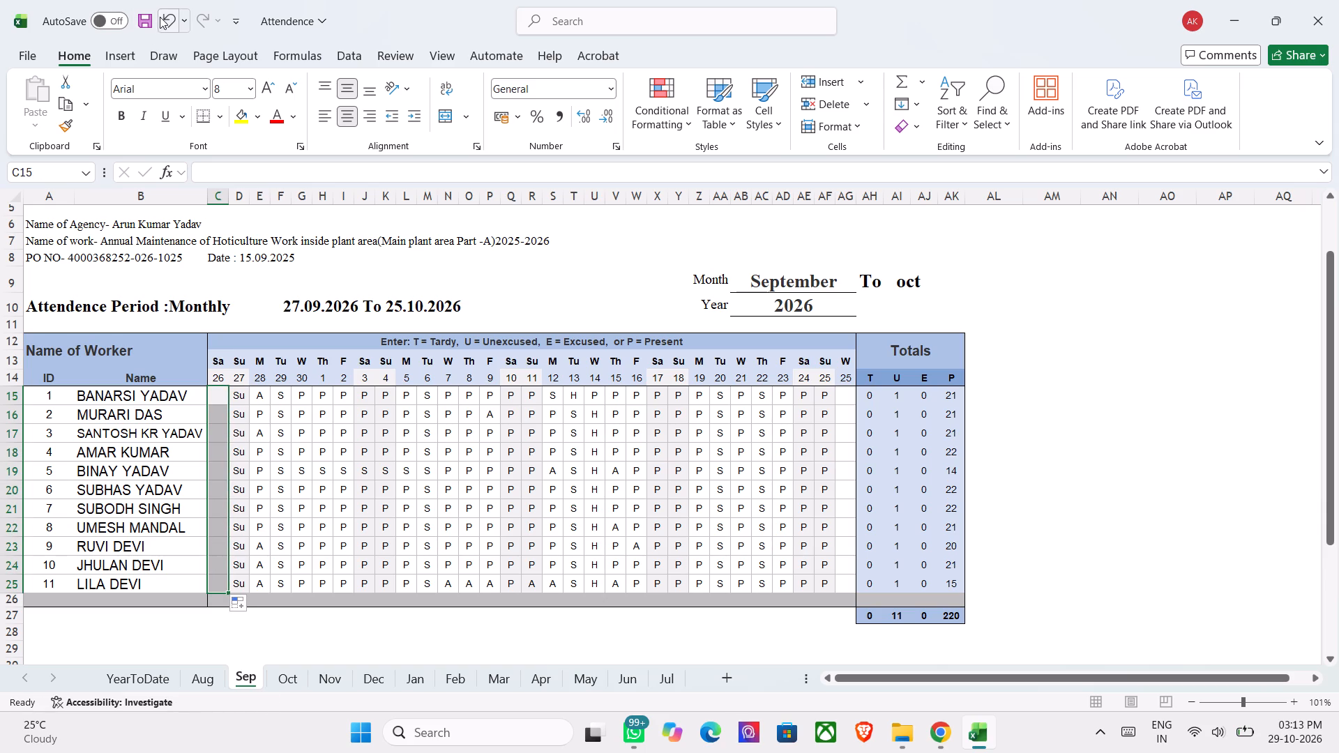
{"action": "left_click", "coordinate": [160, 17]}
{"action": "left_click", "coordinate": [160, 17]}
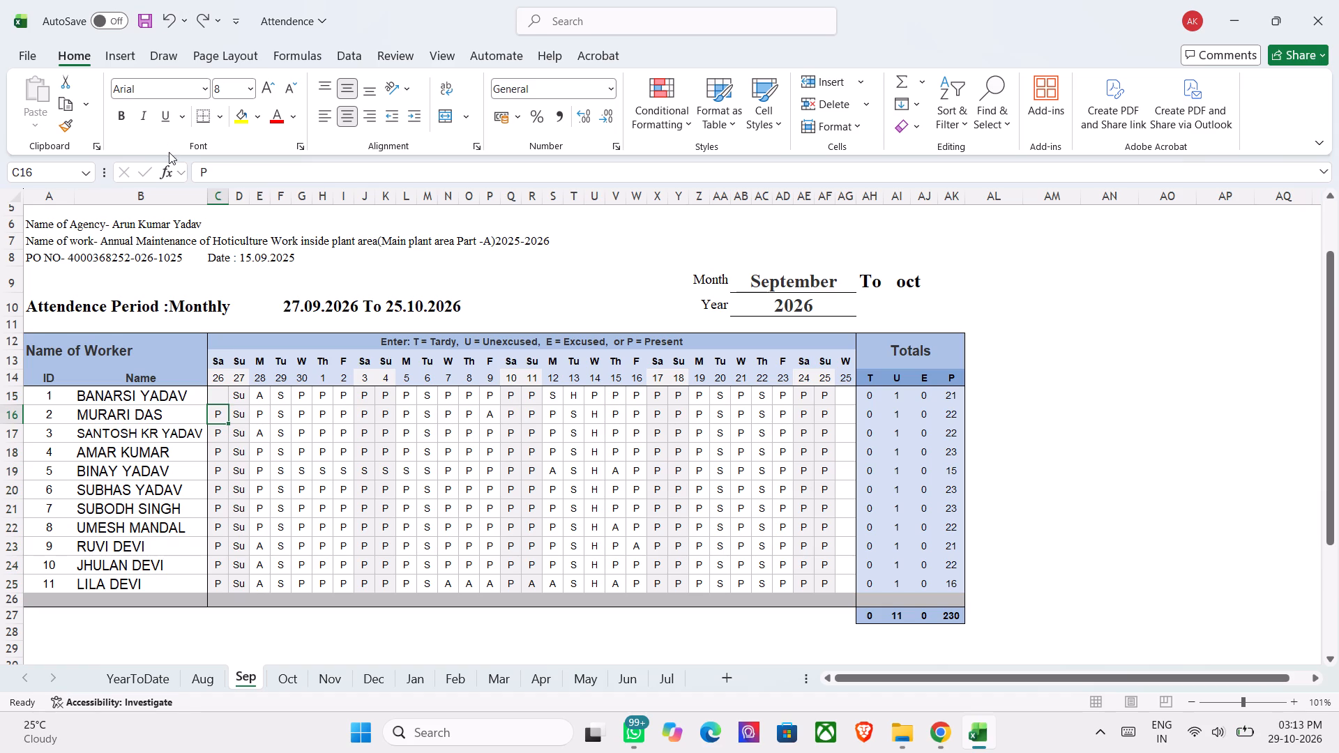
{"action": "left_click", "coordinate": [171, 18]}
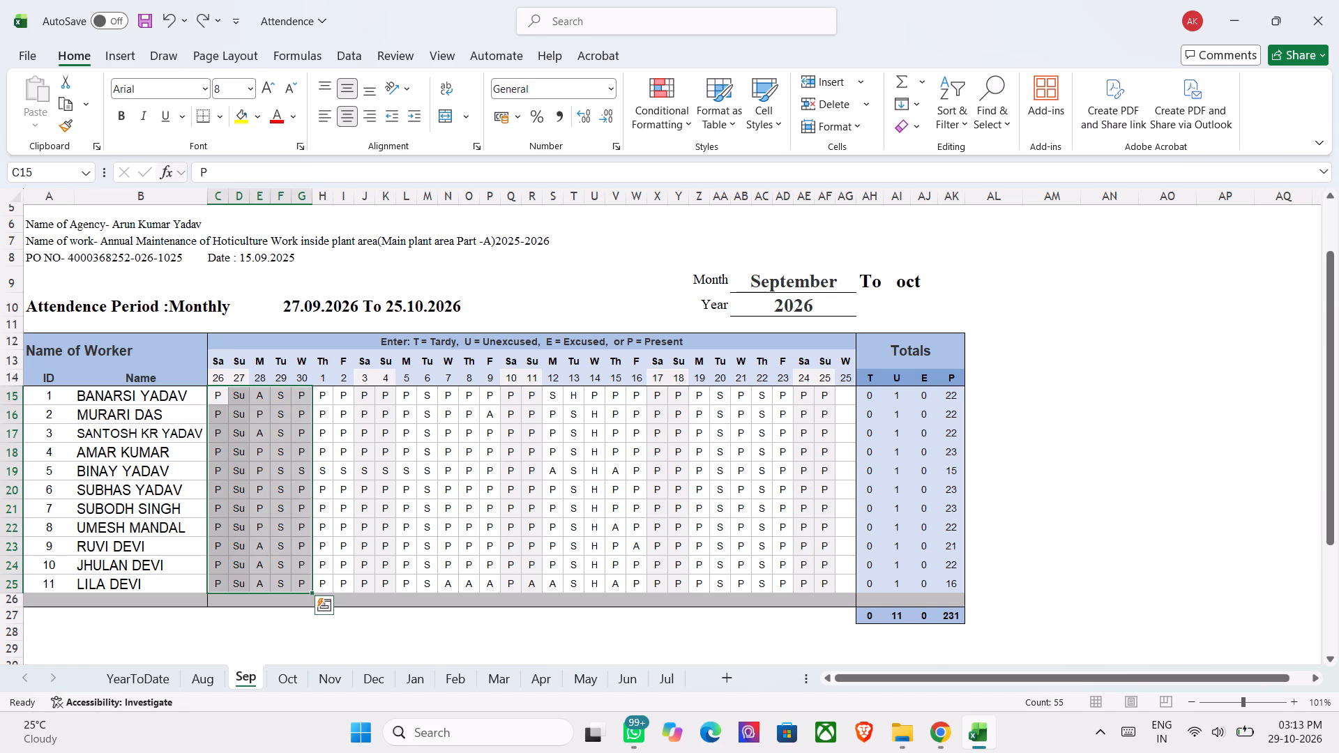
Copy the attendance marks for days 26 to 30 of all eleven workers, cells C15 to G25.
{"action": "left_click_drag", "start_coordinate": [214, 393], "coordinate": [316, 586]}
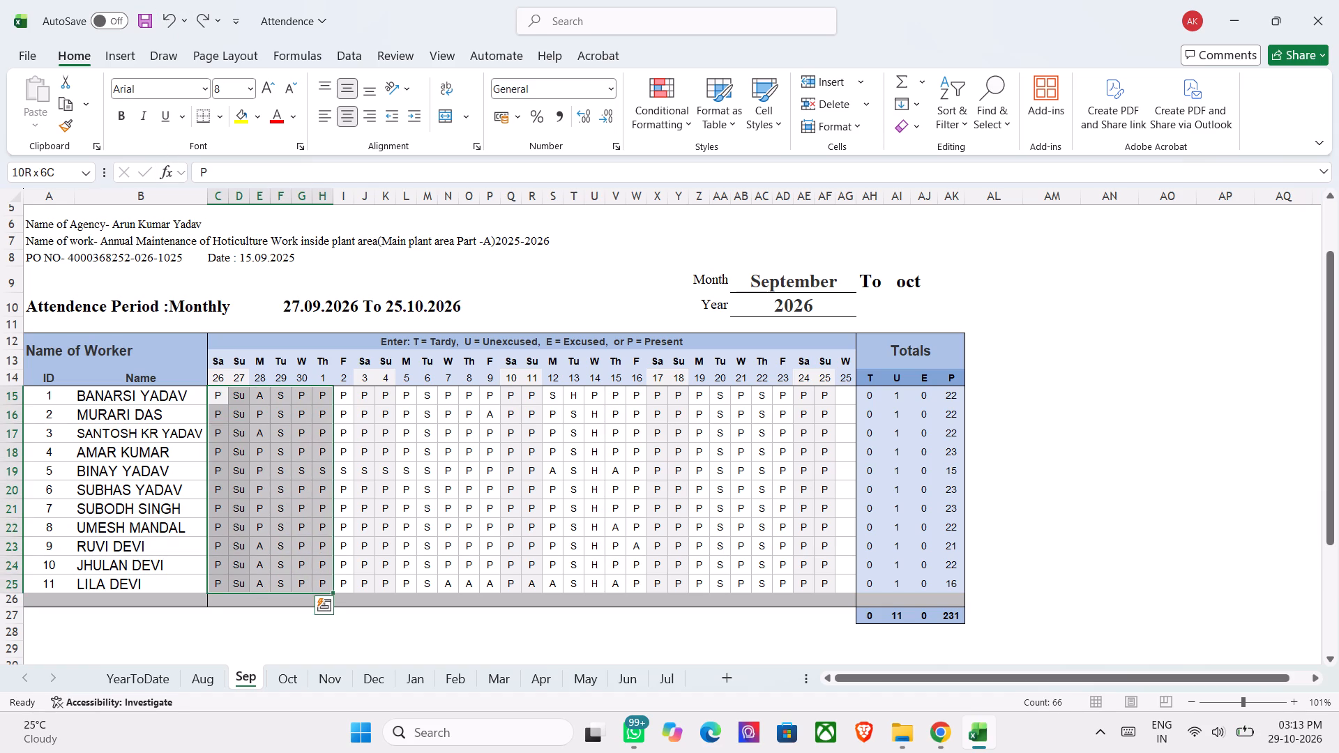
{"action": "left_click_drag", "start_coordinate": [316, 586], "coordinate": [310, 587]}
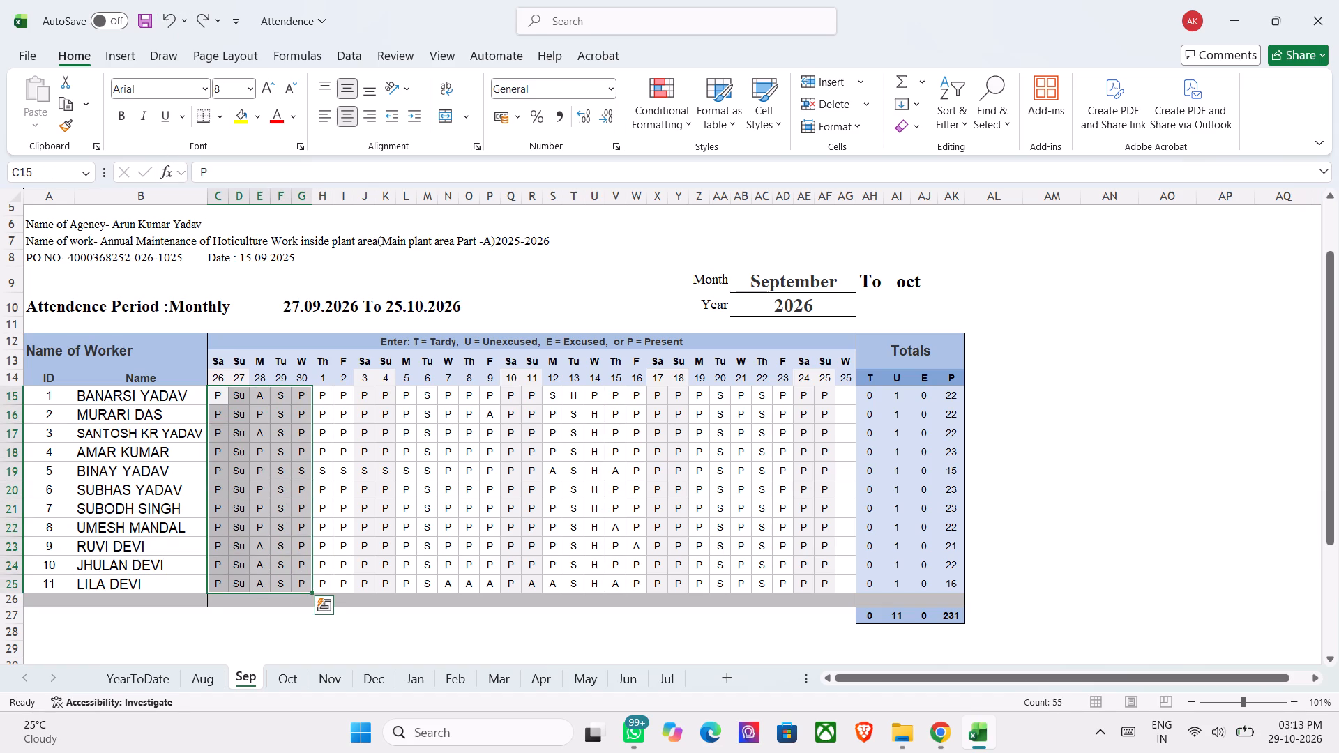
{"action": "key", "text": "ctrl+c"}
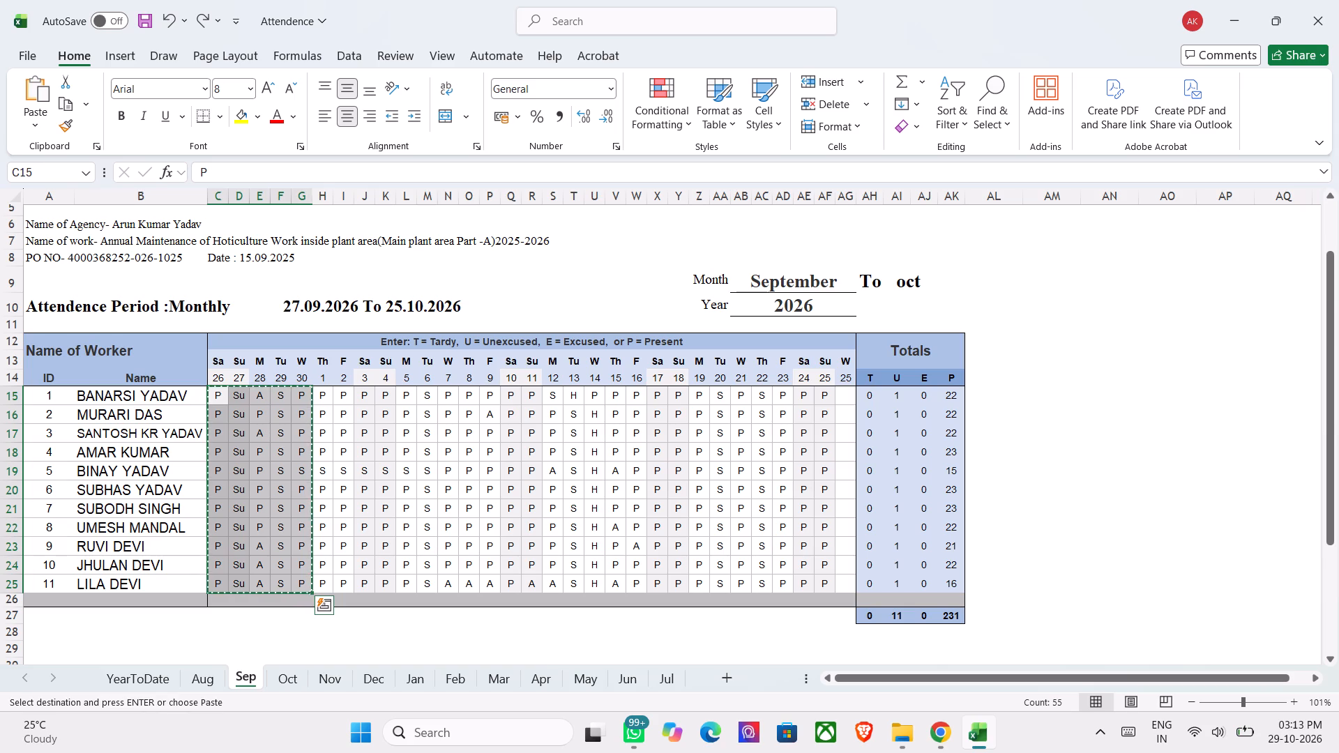
Clear the day 26 marks of workers 1 to 3 and fill the blanks down through worker 11.
{"action": "key", "text": "BackSpace"}
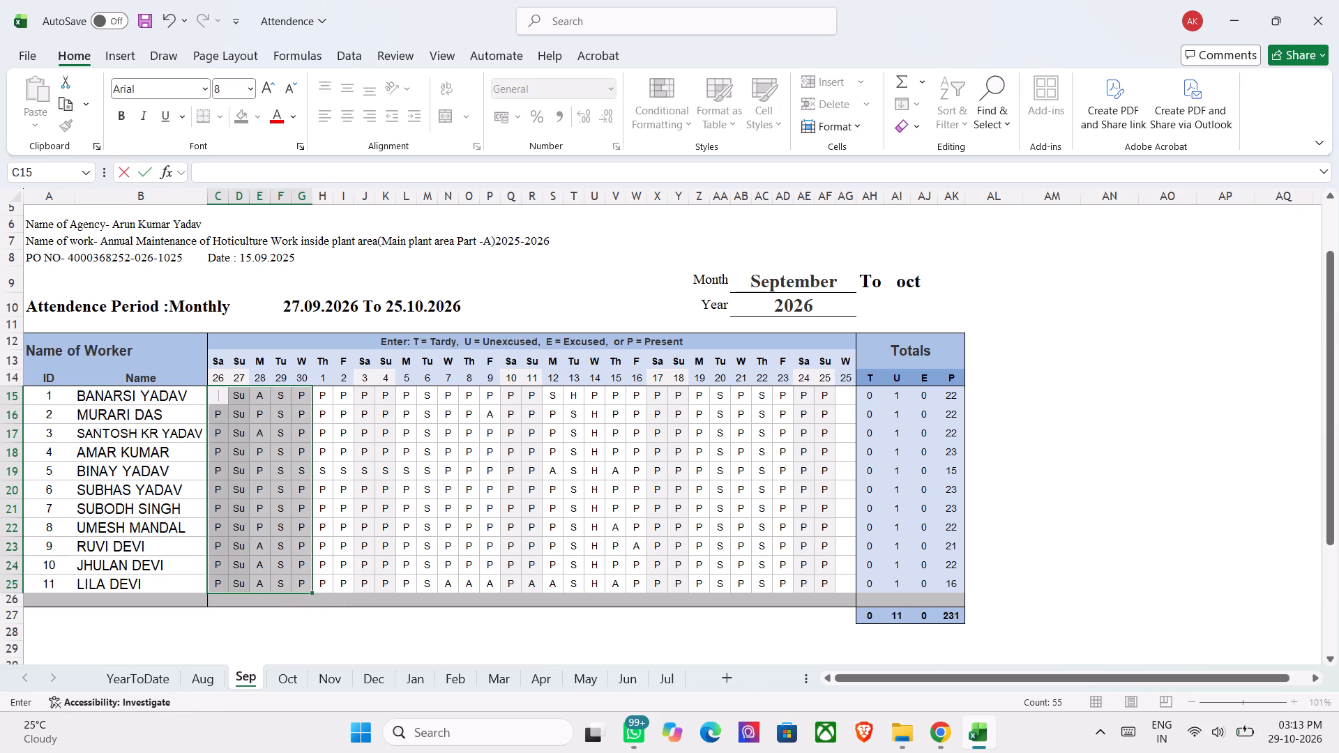
{"action": "key", "text": "Down"}
{"action": "key", "text": "BackSpace"}
{"action": "key", "text": "Down"}
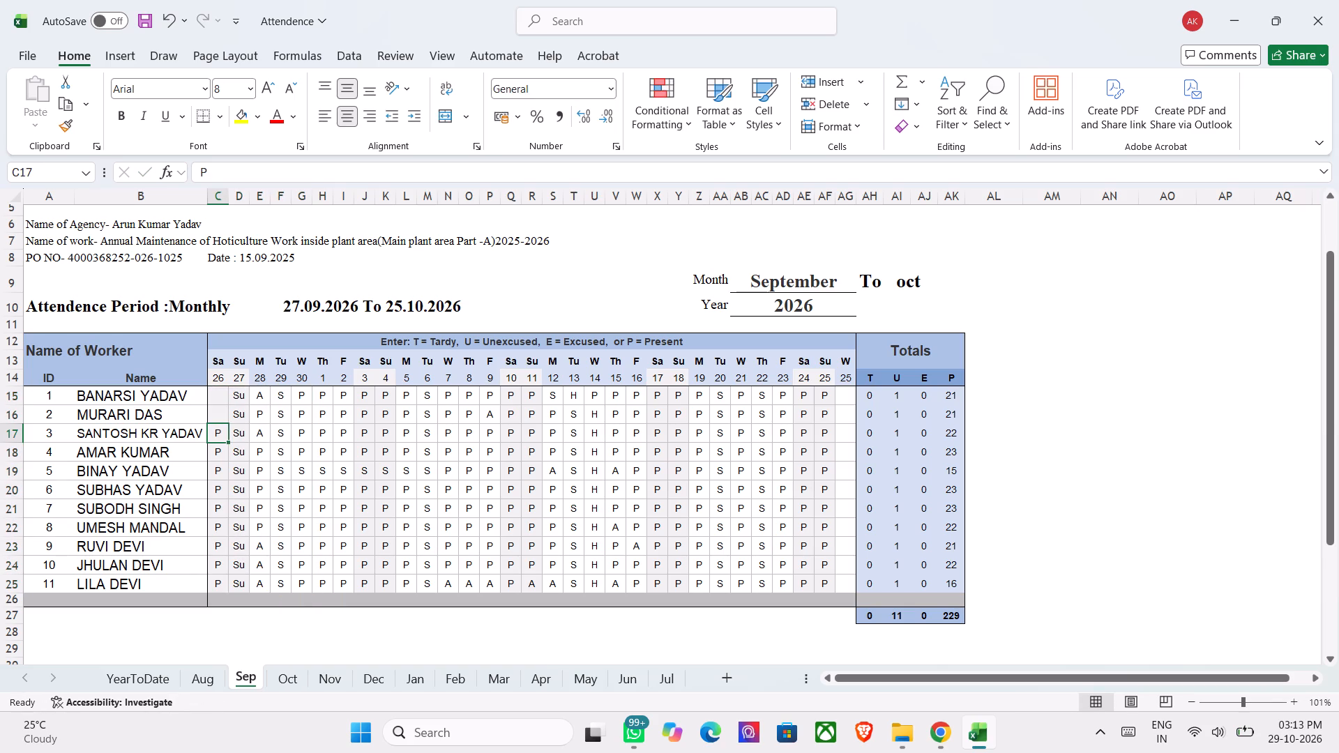
{"action": "key", "text": "BackSpace"}
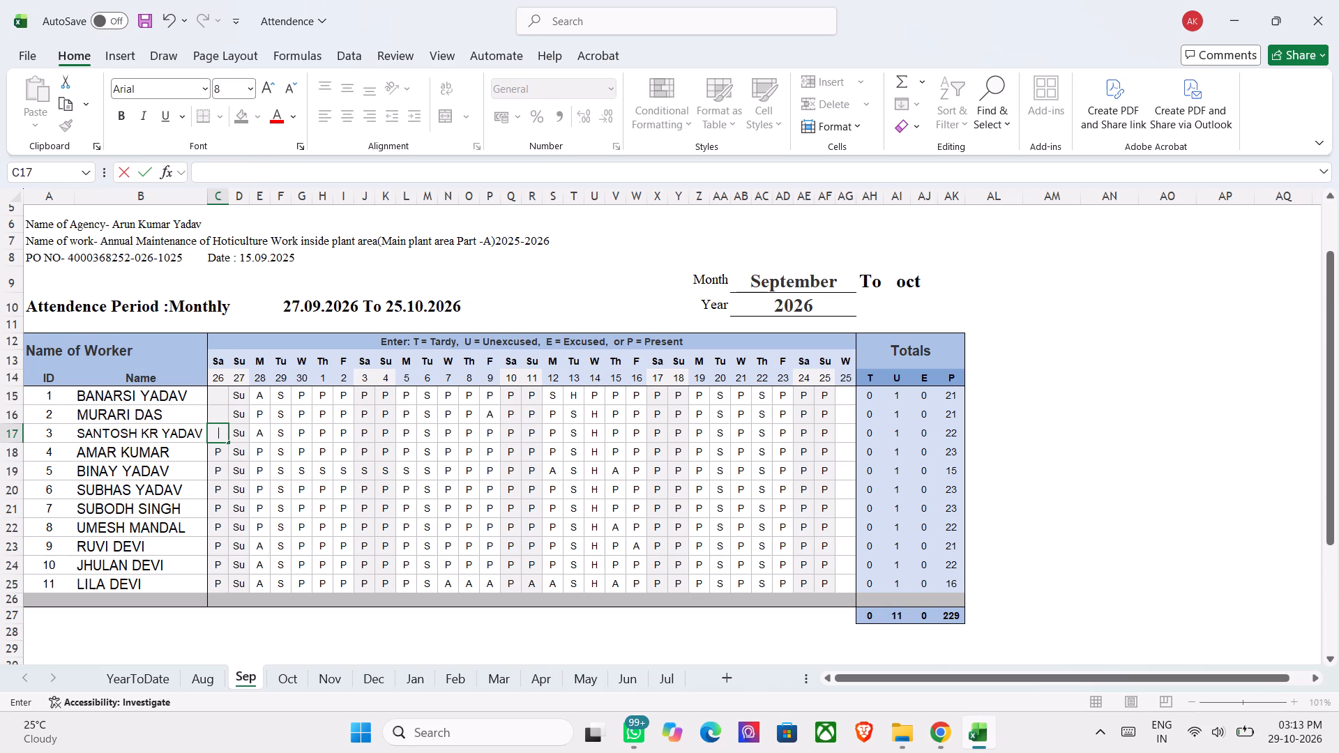
{"action": "left_click", "coordinate": [214, 395]}
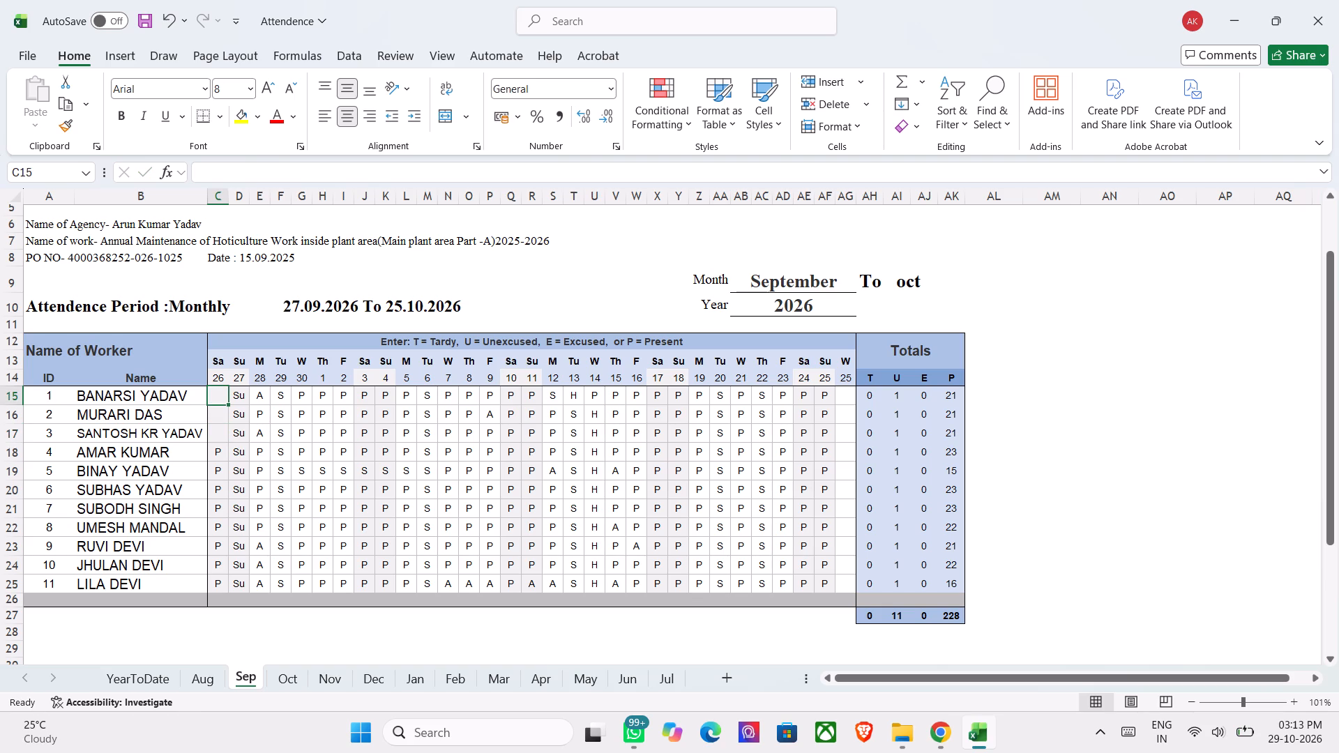
{"action": "left_click_drag", "start_coordinate": [226, 407], "coordinate": [226, 441]}
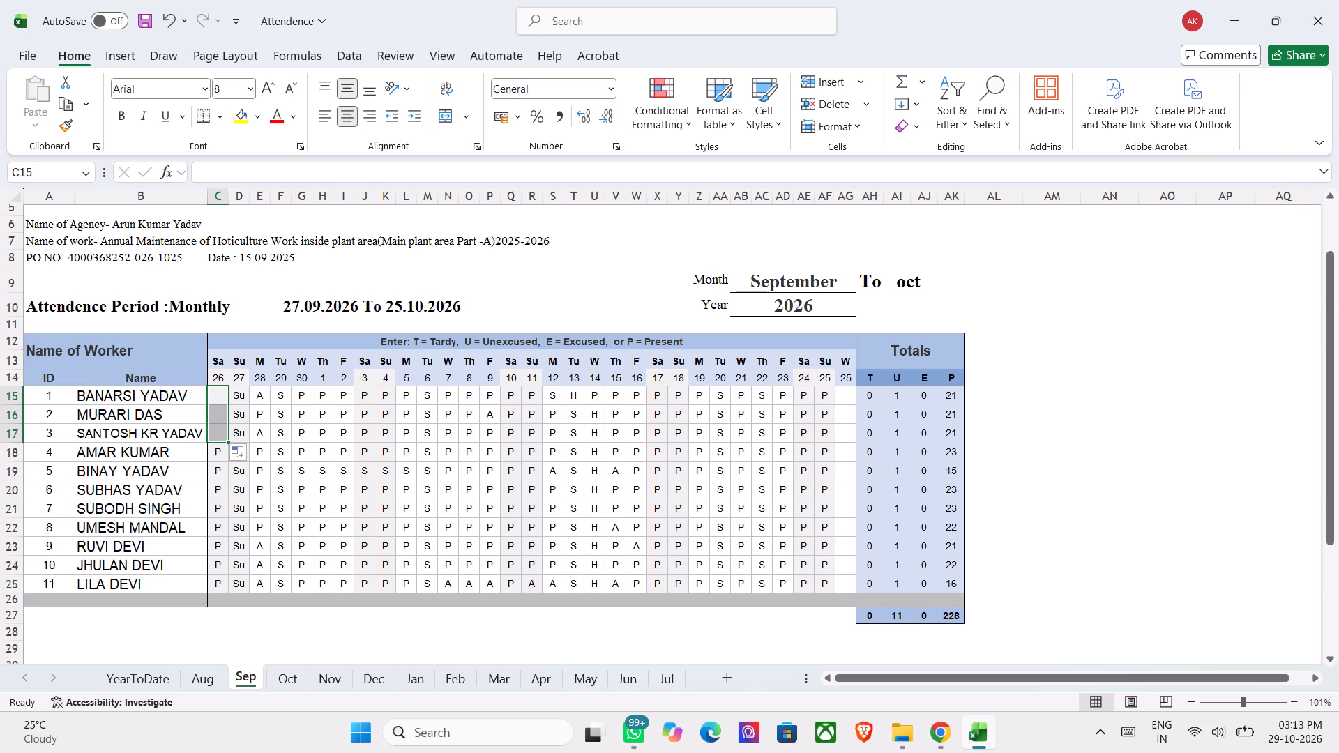
{"action": "left_click_drag", "start_coordinate": [228, 444], "coordinate": [220, 581]}
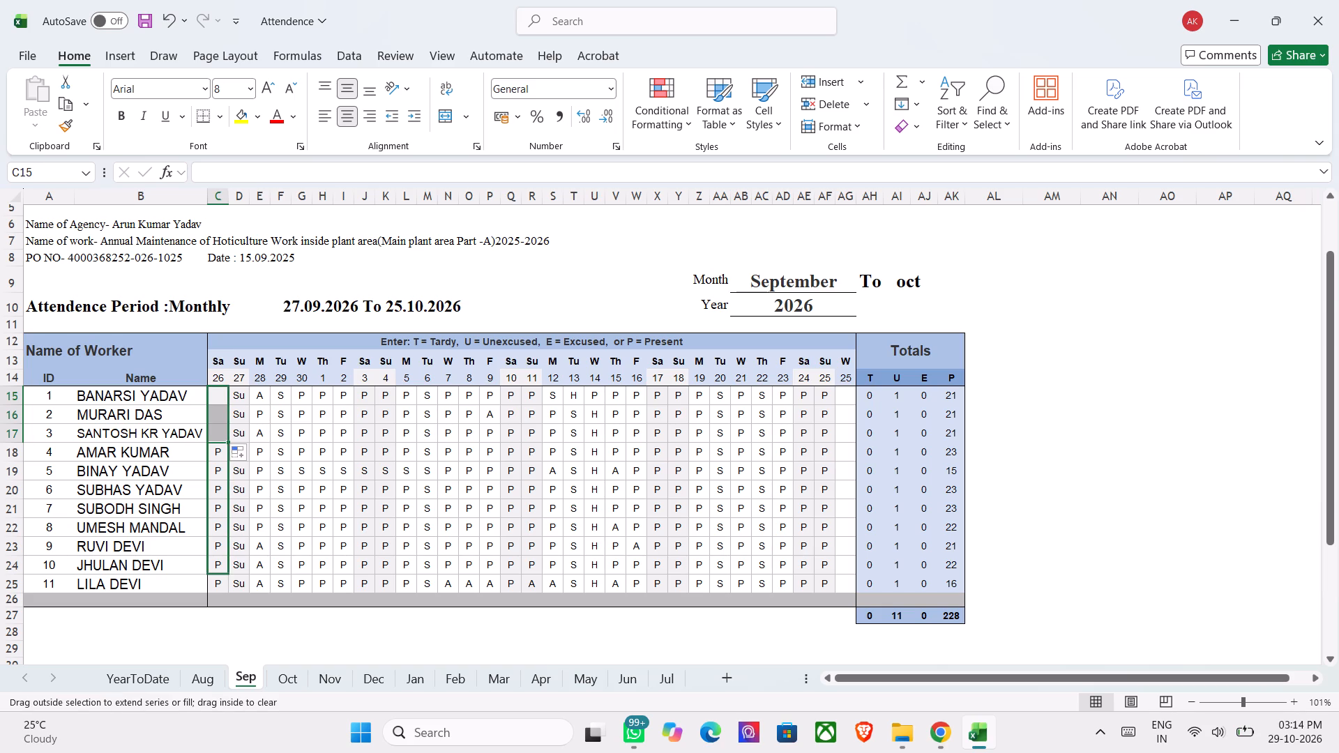
{"action": "left_click_drag", "start_coordinate": [220, 581], "coordinate": [223, 586]}
{"action": "left_click_drag", "start_coordinate": [225, 593], "coordinate": [227, 593]}
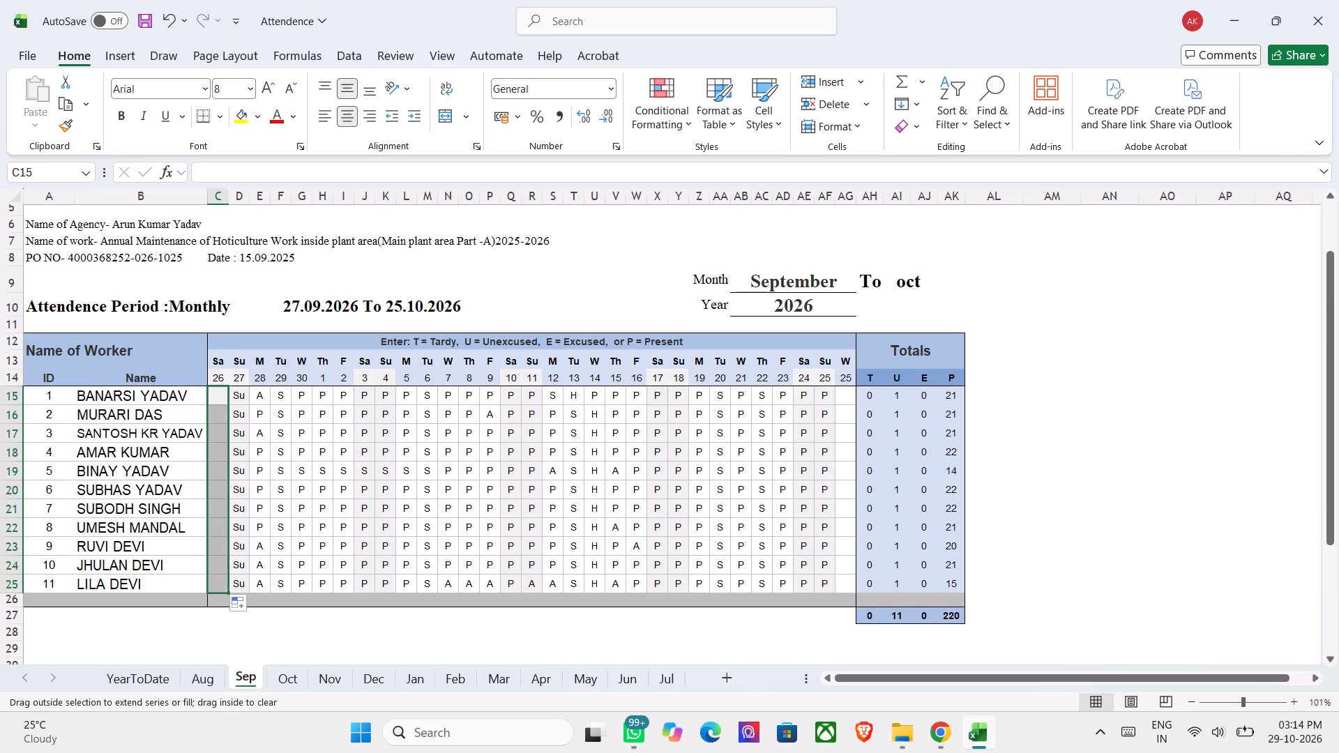
Fill the blank day 26 column across days 27 to 30 for all eleven workers.
{"action": "left_click_drag", "start_coordinate": [227, 593], "coordinate": [296, 594]}
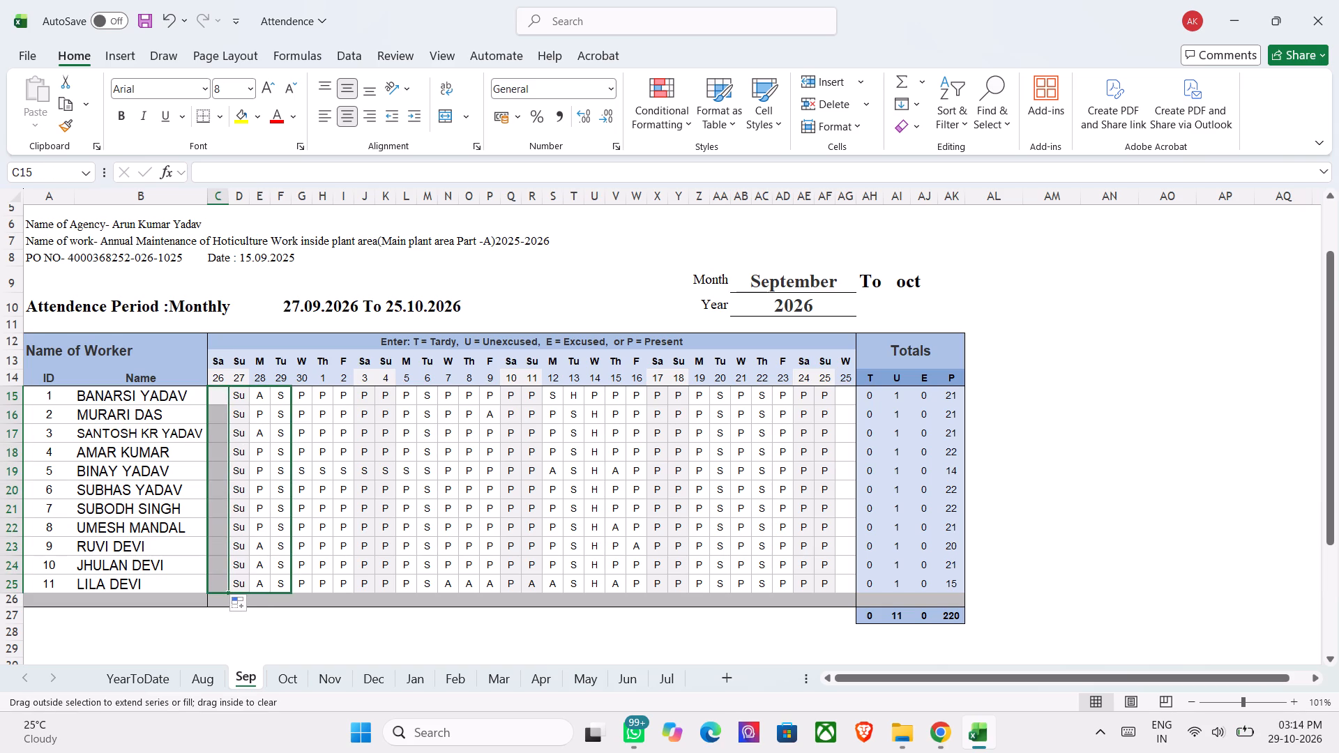
{"action": "left_click_drag", "start_coordinate": [296, 594], "coordinate": [304, 594]}
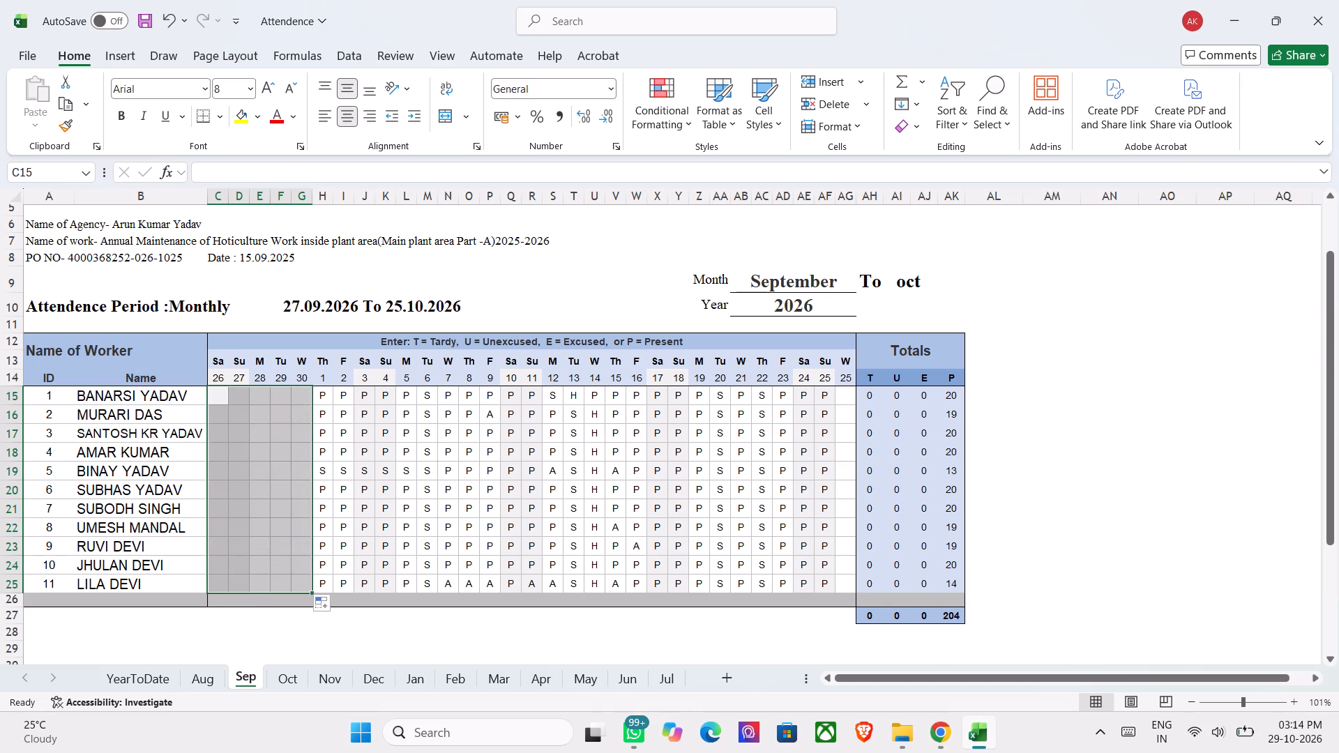
{"action": "left_click", "coordinate": [390, 625]}
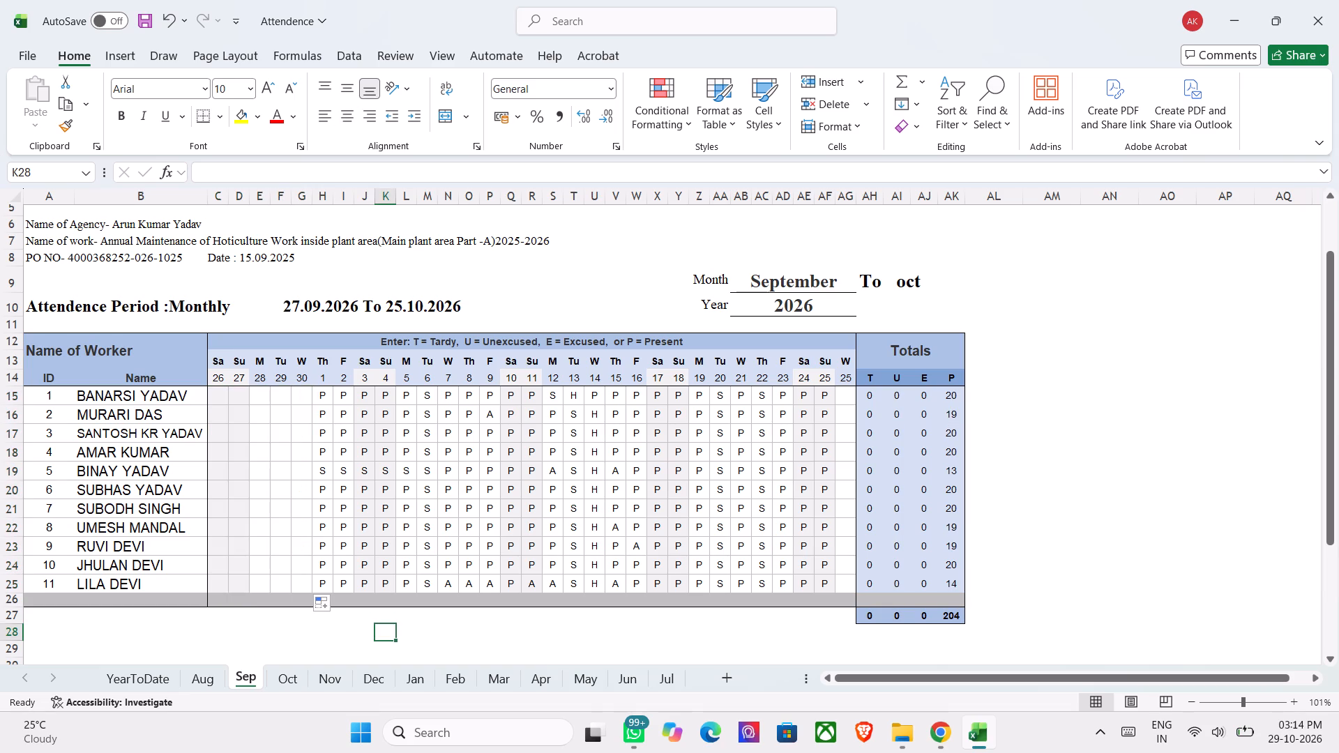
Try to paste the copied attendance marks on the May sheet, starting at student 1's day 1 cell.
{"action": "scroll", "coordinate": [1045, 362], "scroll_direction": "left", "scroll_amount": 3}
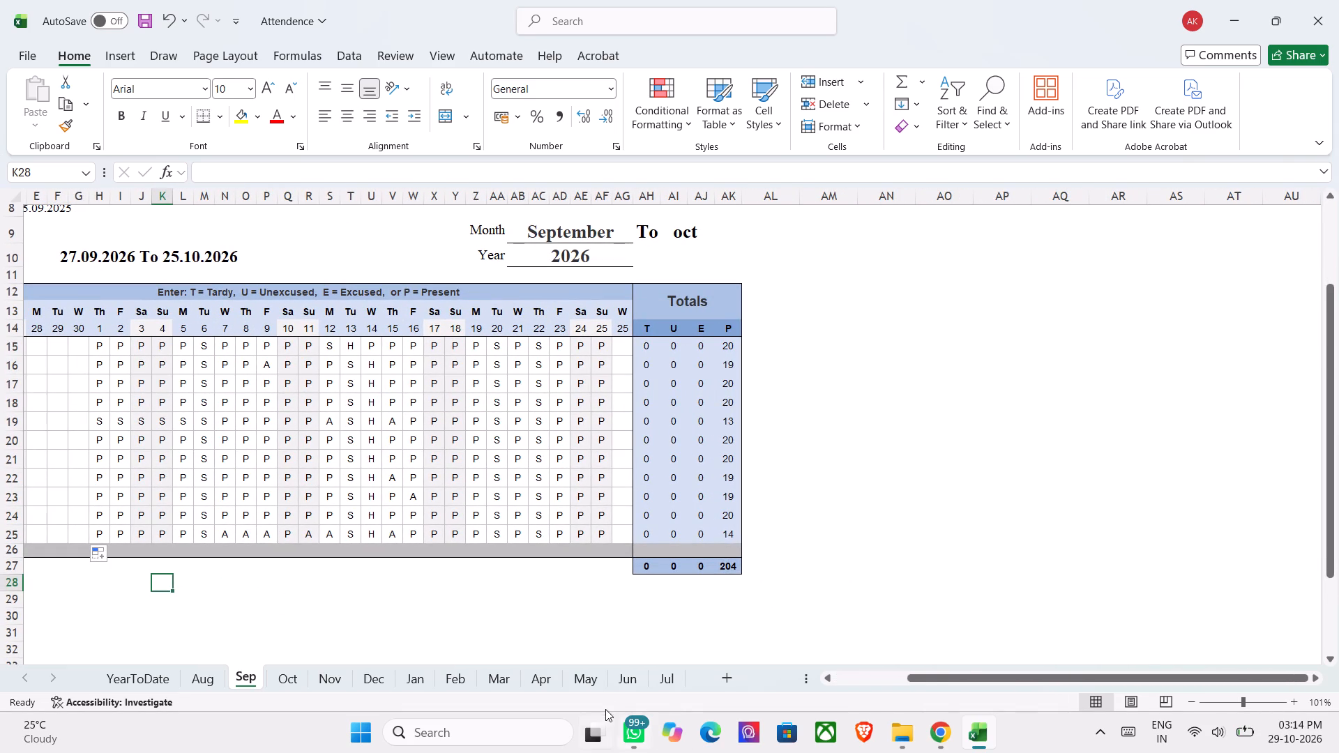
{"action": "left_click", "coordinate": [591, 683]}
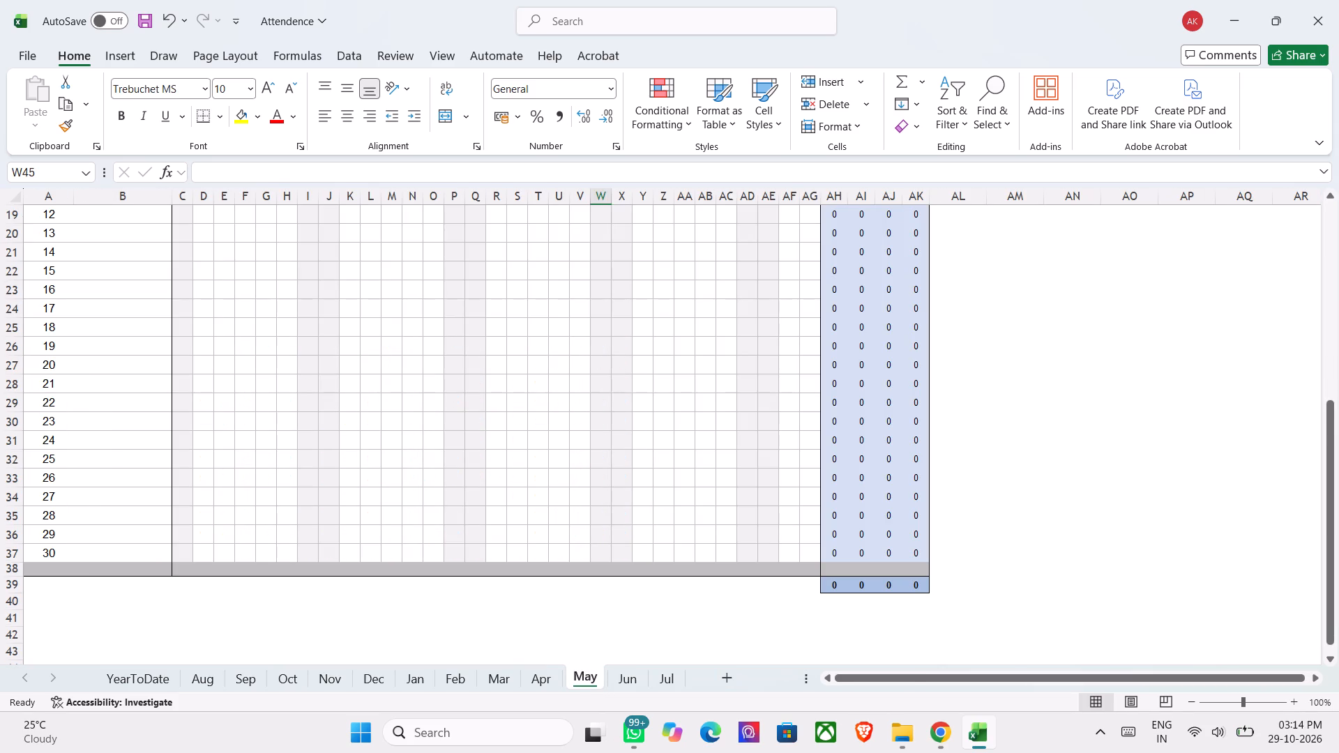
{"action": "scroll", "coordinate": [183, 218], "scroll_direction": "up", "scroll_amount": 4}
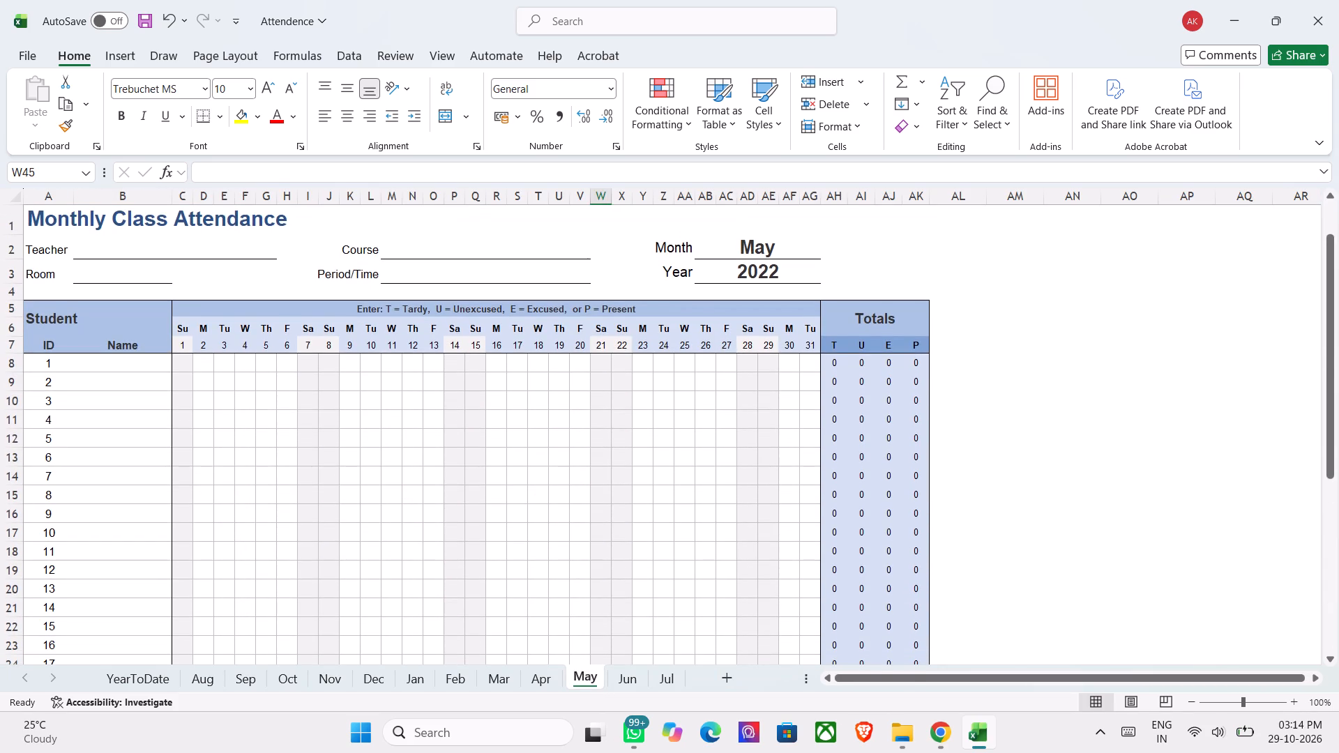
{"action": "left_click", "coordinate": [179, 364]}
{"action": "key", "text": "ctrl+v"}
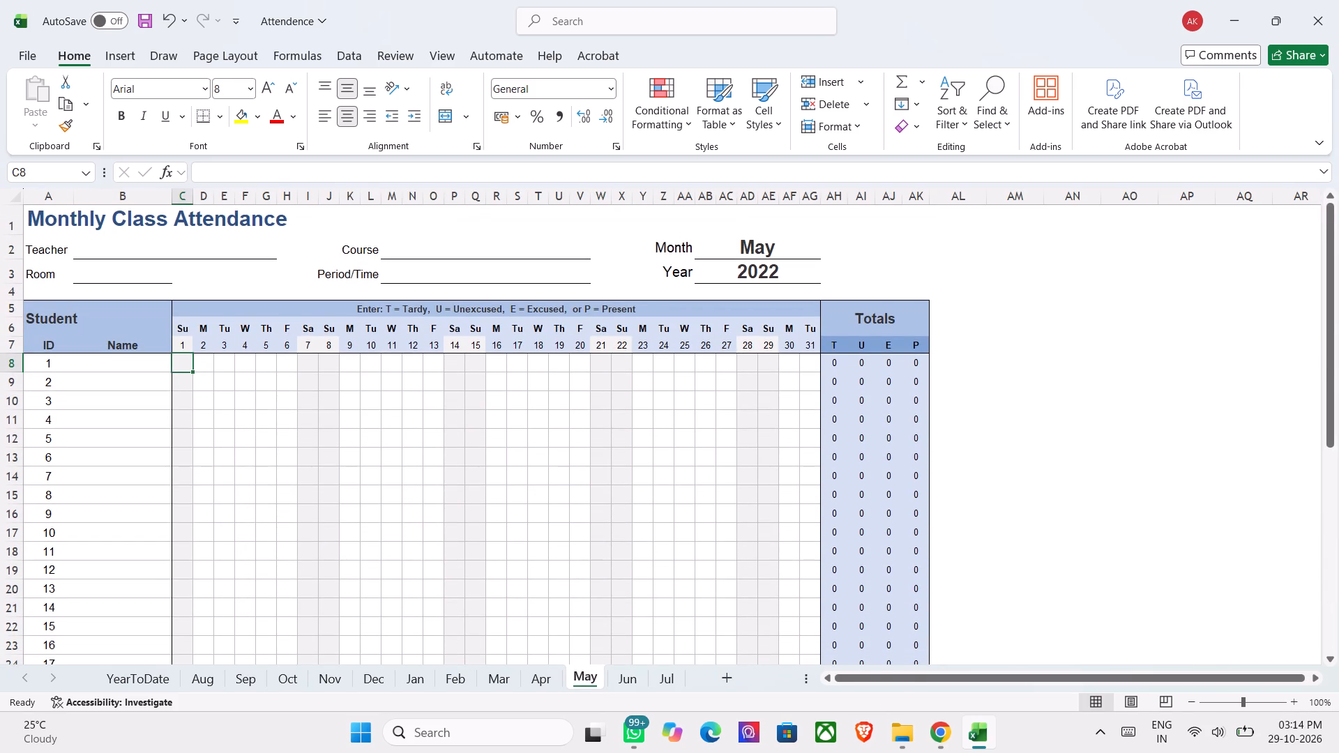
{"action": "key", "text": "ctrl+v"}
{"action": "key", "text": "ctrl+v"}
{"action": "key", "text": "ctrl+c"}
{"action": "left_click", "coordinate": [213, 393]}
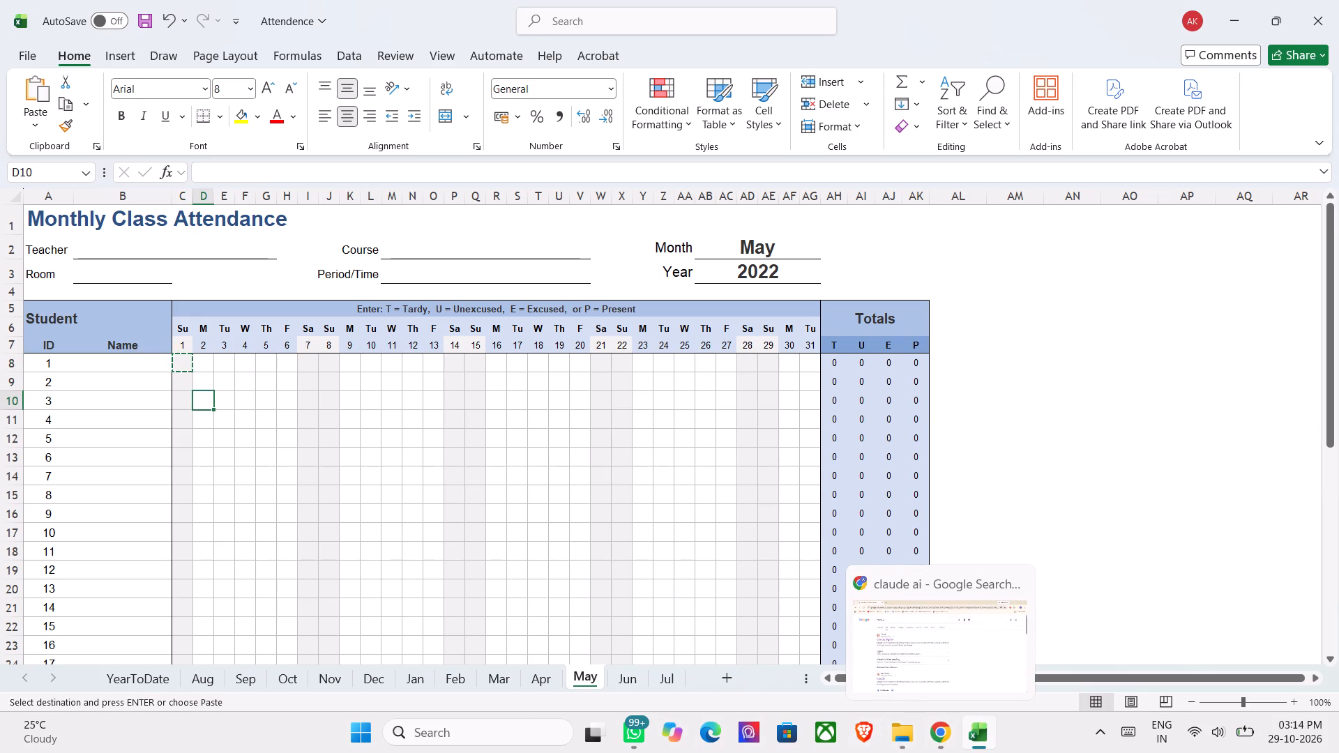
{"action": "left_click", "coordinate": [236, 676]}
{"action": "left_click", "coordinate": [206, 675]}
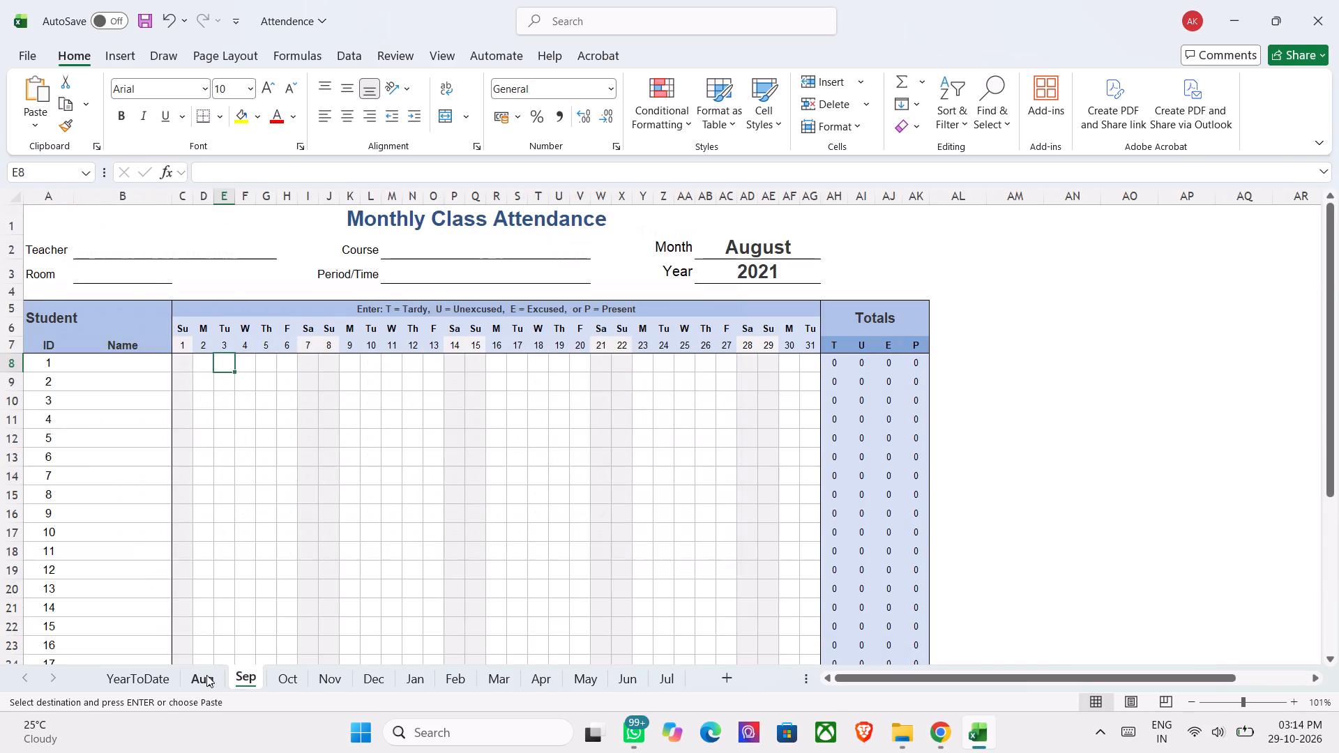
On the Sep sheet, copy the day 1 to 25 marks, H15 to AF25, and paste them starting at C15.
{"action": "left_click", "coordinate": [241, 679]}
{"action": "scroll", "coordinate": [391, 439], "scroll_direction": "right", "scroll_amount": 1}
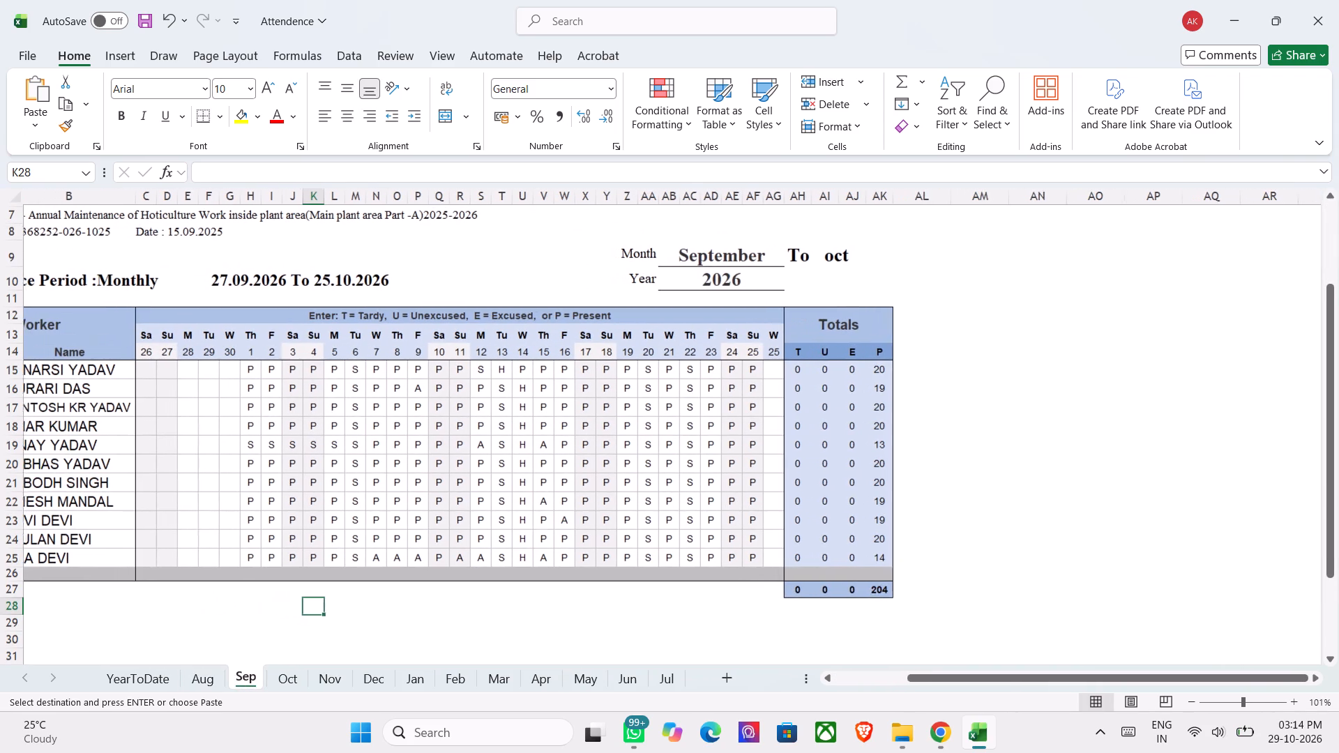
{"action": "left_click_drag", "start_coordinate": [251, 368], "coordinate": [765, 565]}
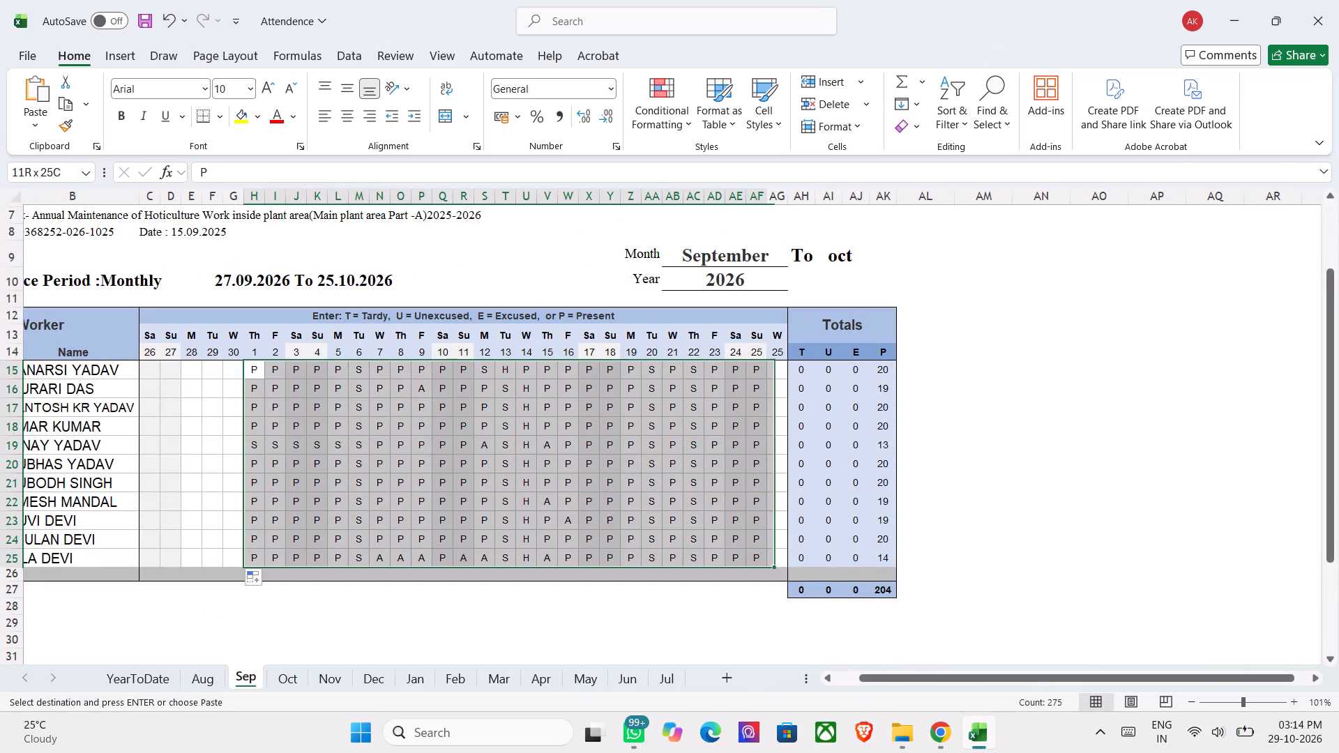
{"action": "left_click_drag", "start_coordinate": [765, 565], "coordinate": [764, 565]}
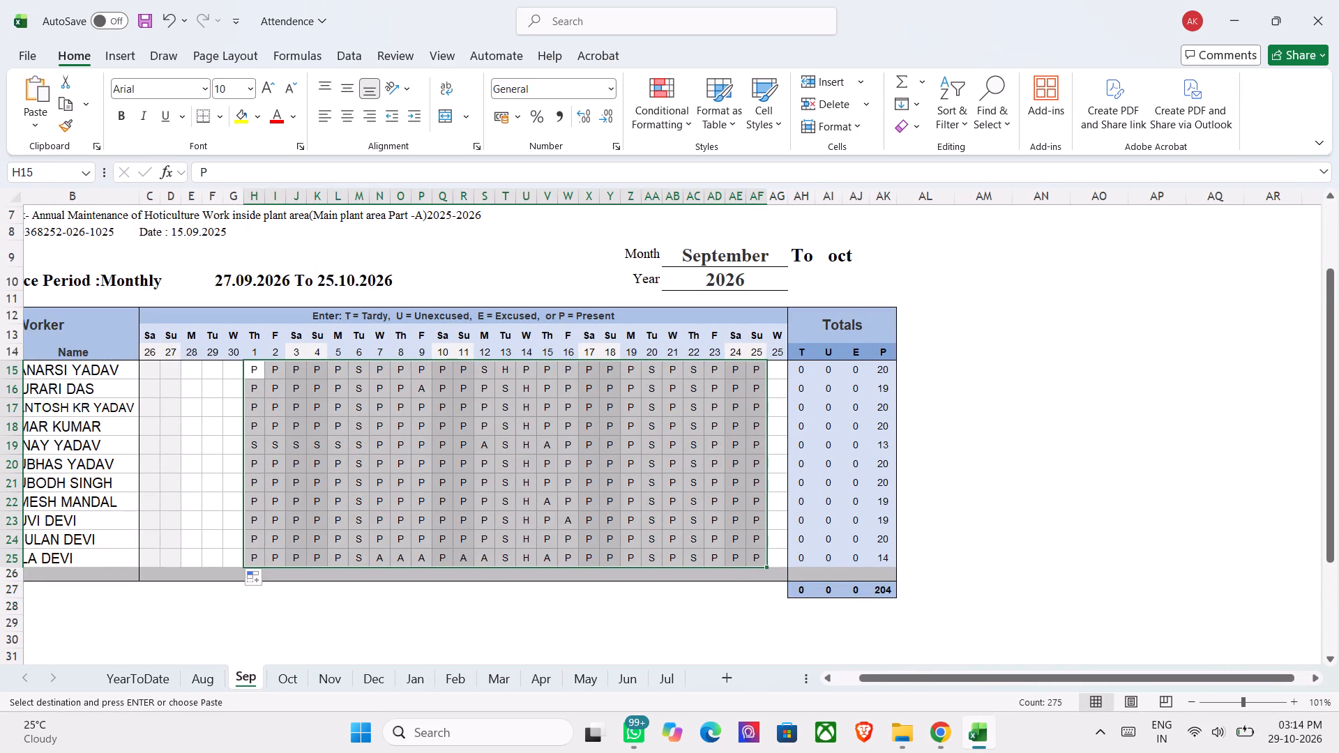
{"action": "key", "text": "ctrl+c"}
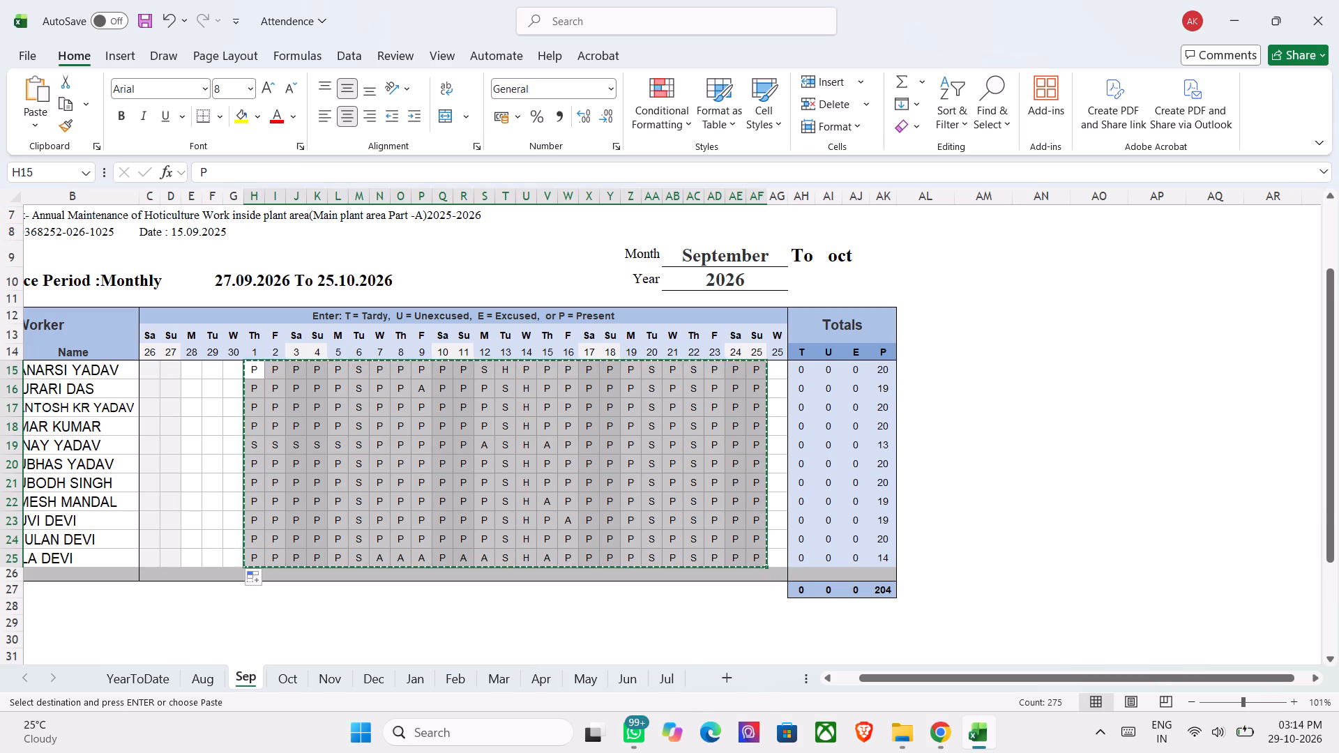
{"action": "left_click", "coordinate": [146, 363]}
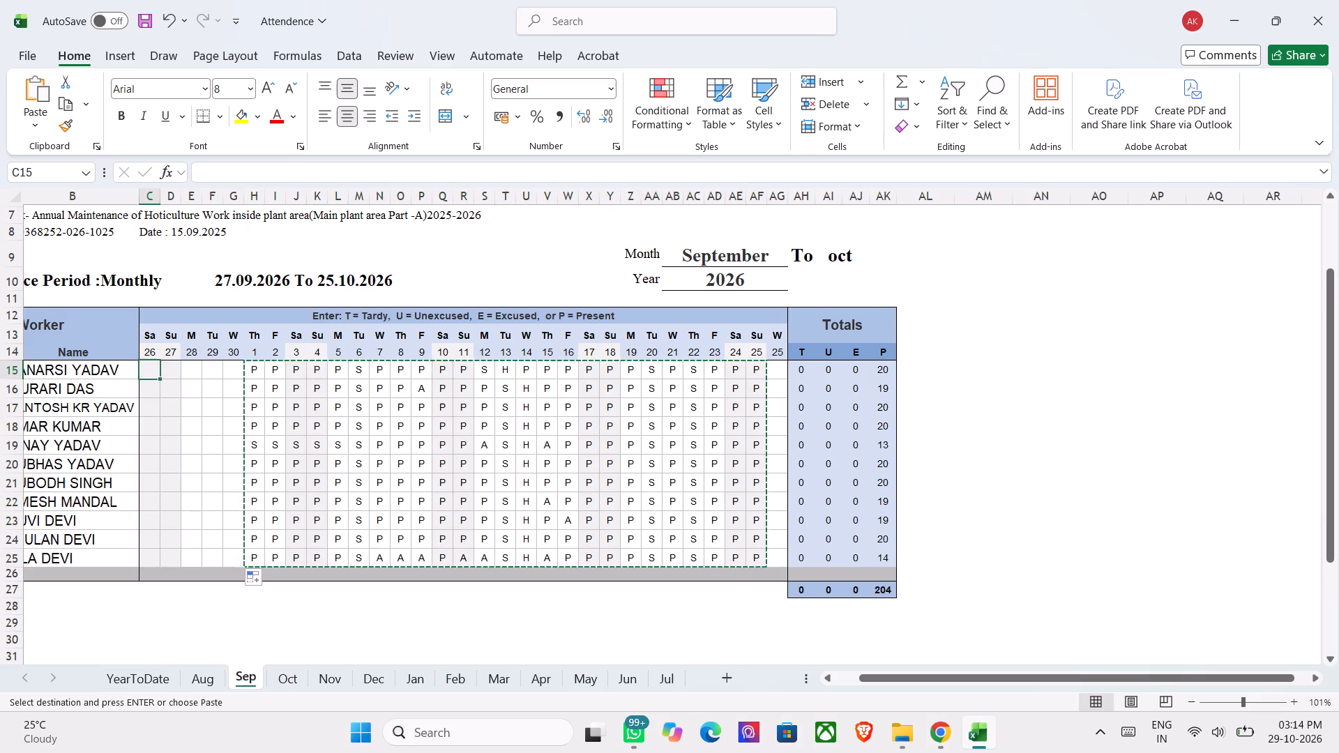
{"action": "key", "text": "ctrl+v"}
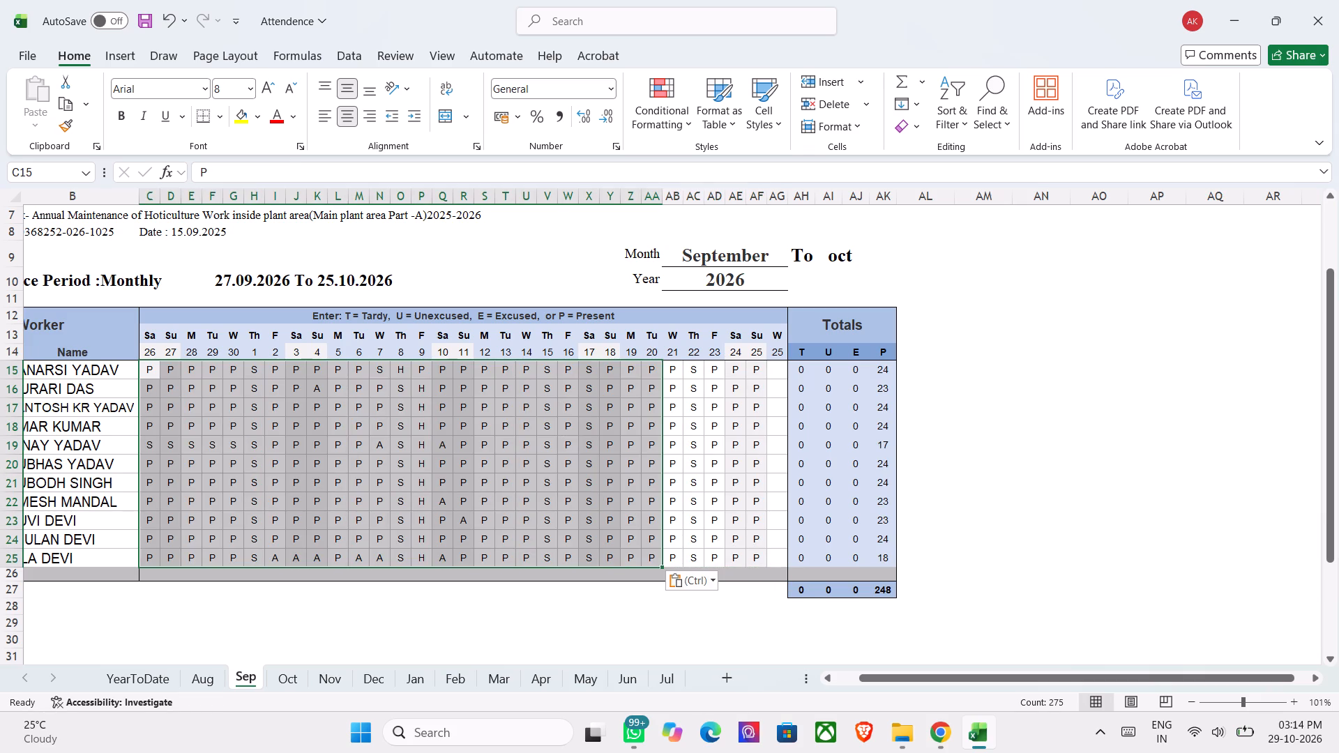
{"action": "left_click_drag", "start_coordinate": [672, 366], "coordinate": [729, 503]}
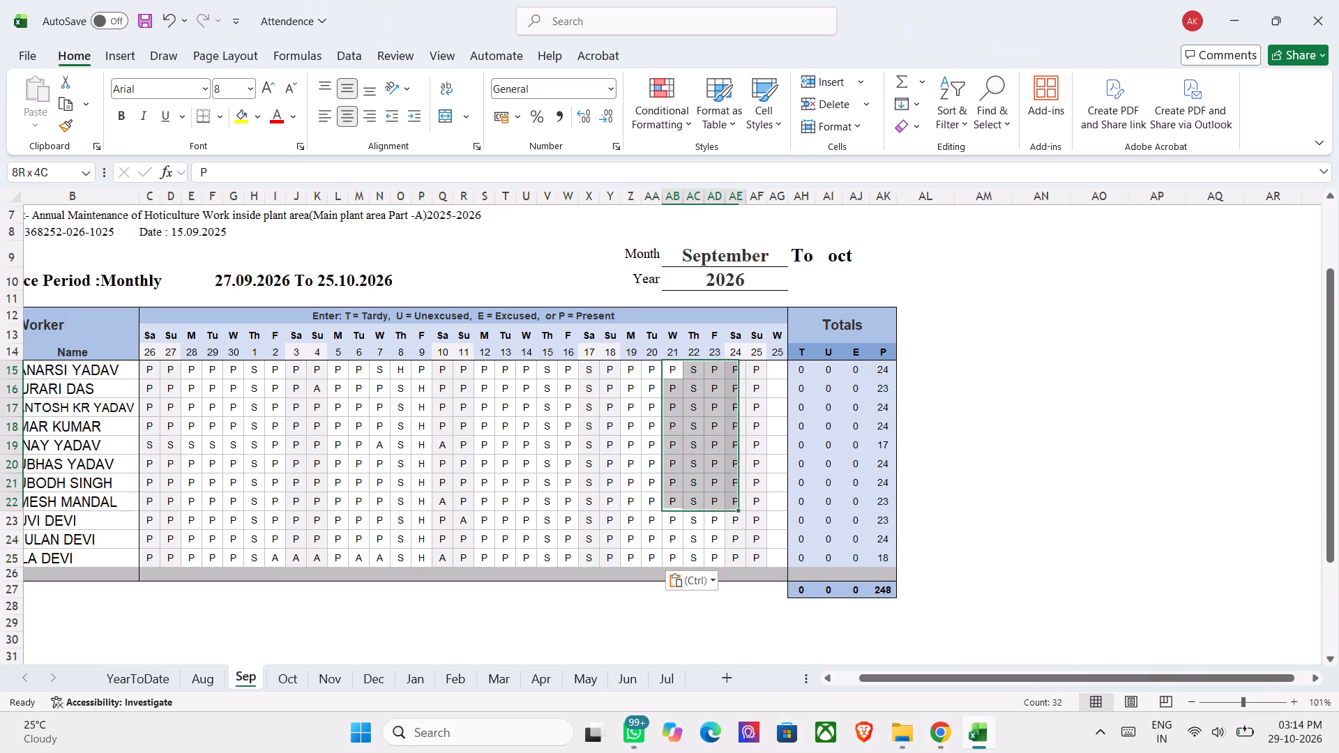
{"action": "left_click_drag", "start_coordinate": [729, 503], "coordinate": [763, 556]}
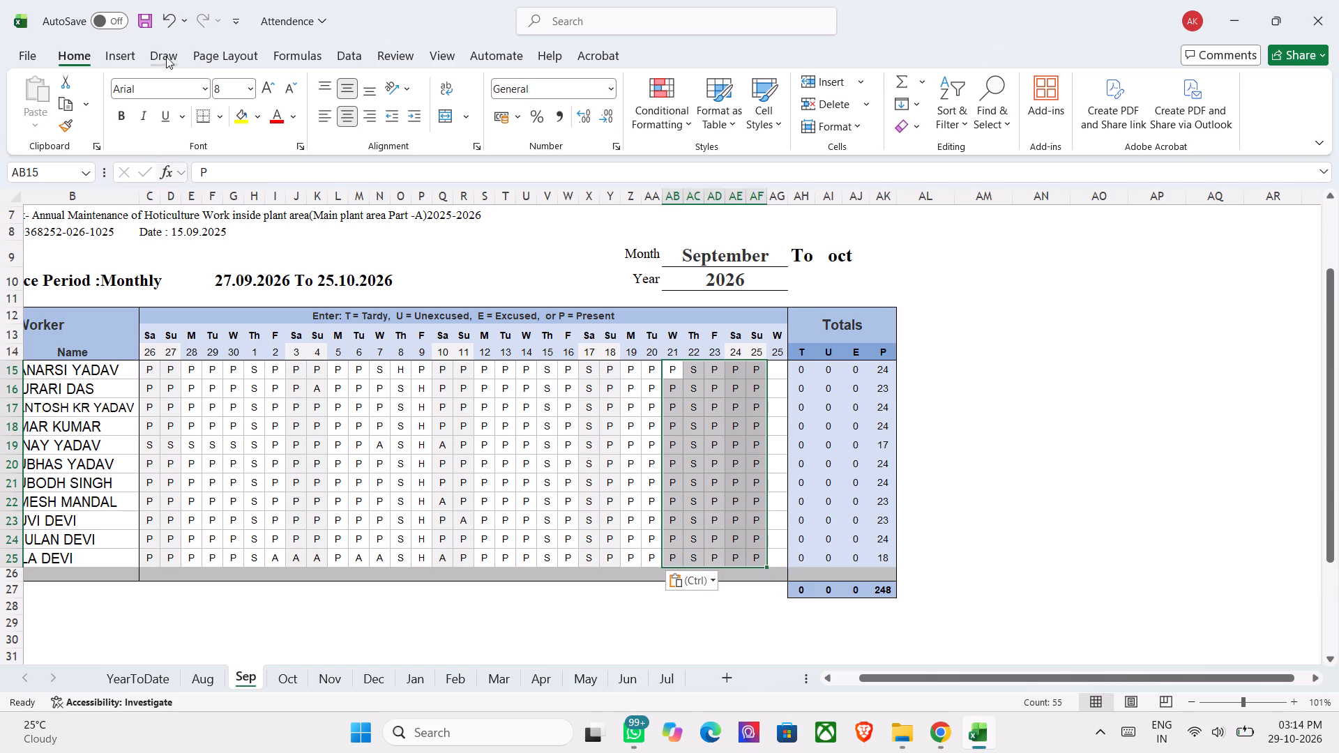
Undo the shifted paste and the earlier clearing of days 26 to 30, redoing the worker 11 day 27 edit.
{"action": "triple_click", "coordinate": [165, 20]}
{"action": "left_click", "coordinate": [165, 20]}
{"action": "left_click", "coordinate": [165, 20]}
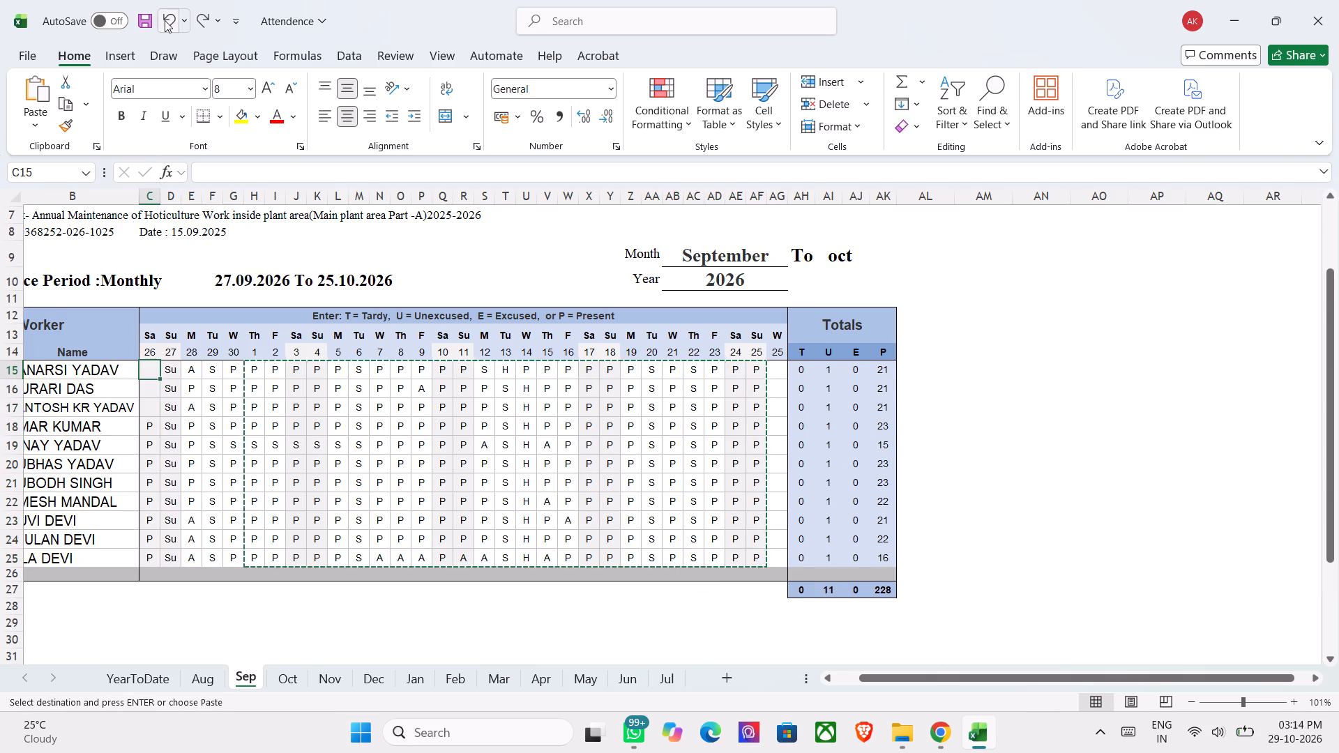
{"action": "left_click", "coordinate": [165, 20]}
{"action": "left_click", "coordinate": [165, 20]}
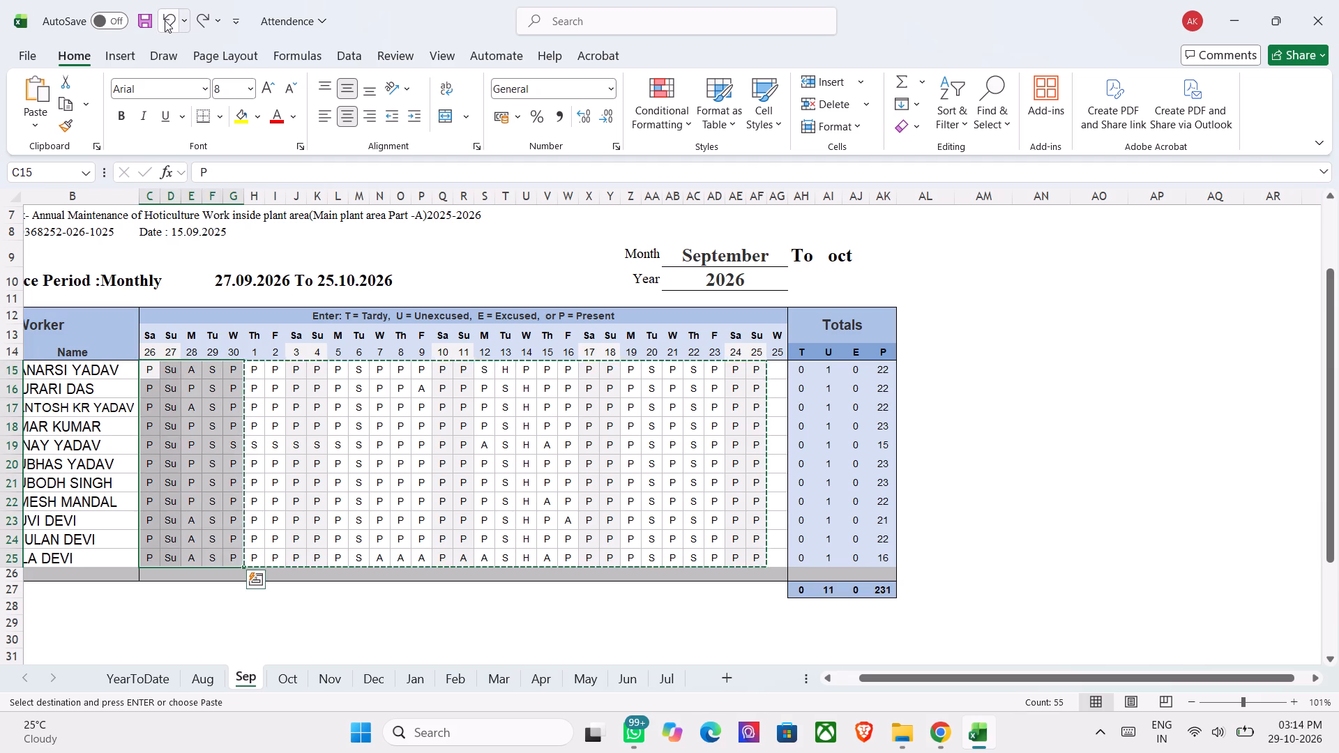
{"action": "left_click", "coordinate": [165, 20]}
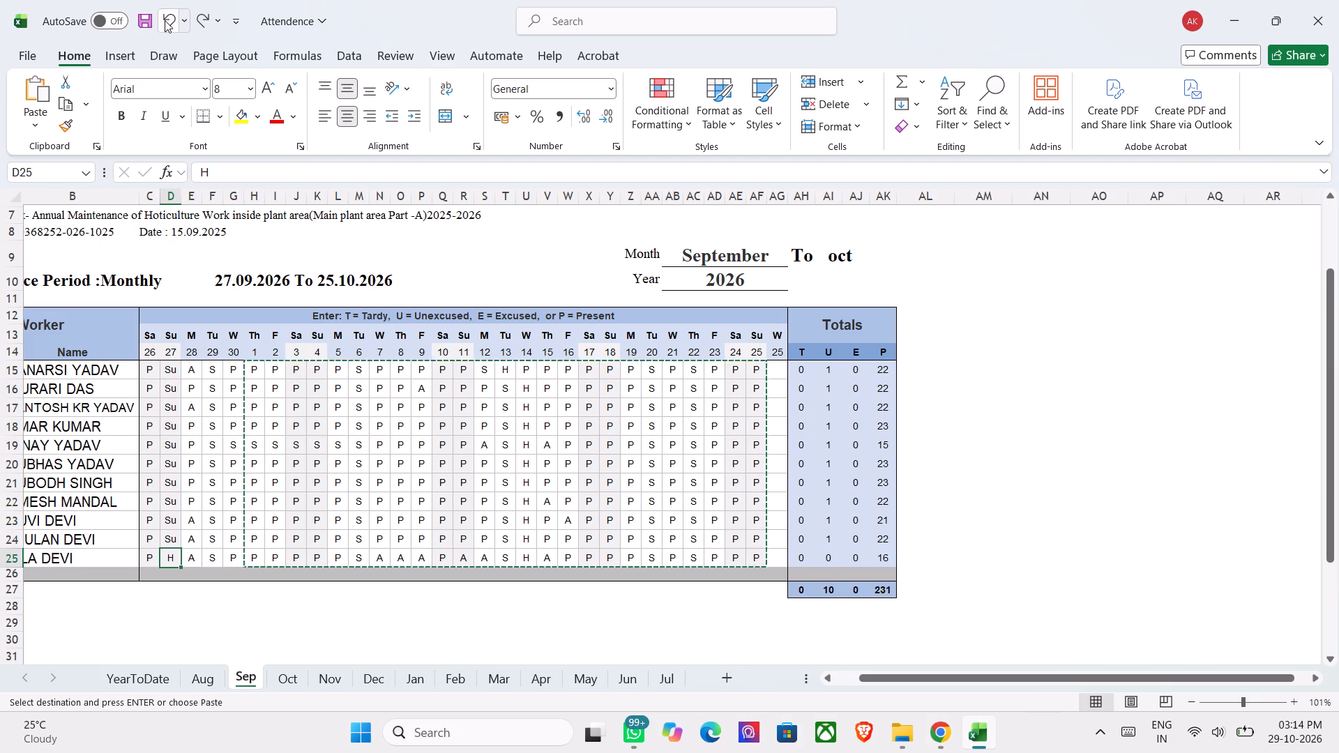
{"action": "left_click", "coordinate": [197, 20]}
Copy the day 26 to 30 marks, C15 to G25, to the empty area starting at AM15, and clear cell AM15.
{"action": "left_click_drag", "start_coordinate": [143, 374], "coordinate": [242, 559]}
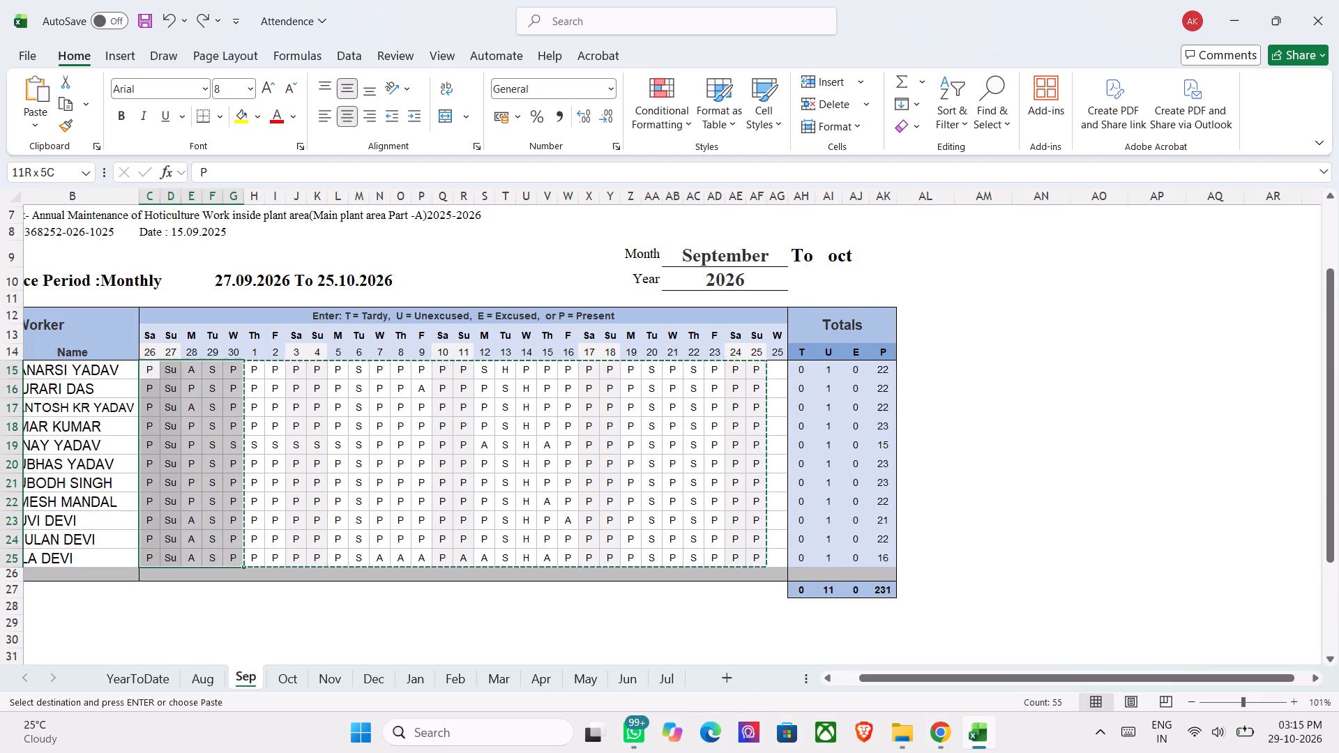
{"action": "left_click_drag", "start_coordinate": [242, 559], "coordinate": [243, 559]}
{"action": "key", "text": "ctrl+c"}
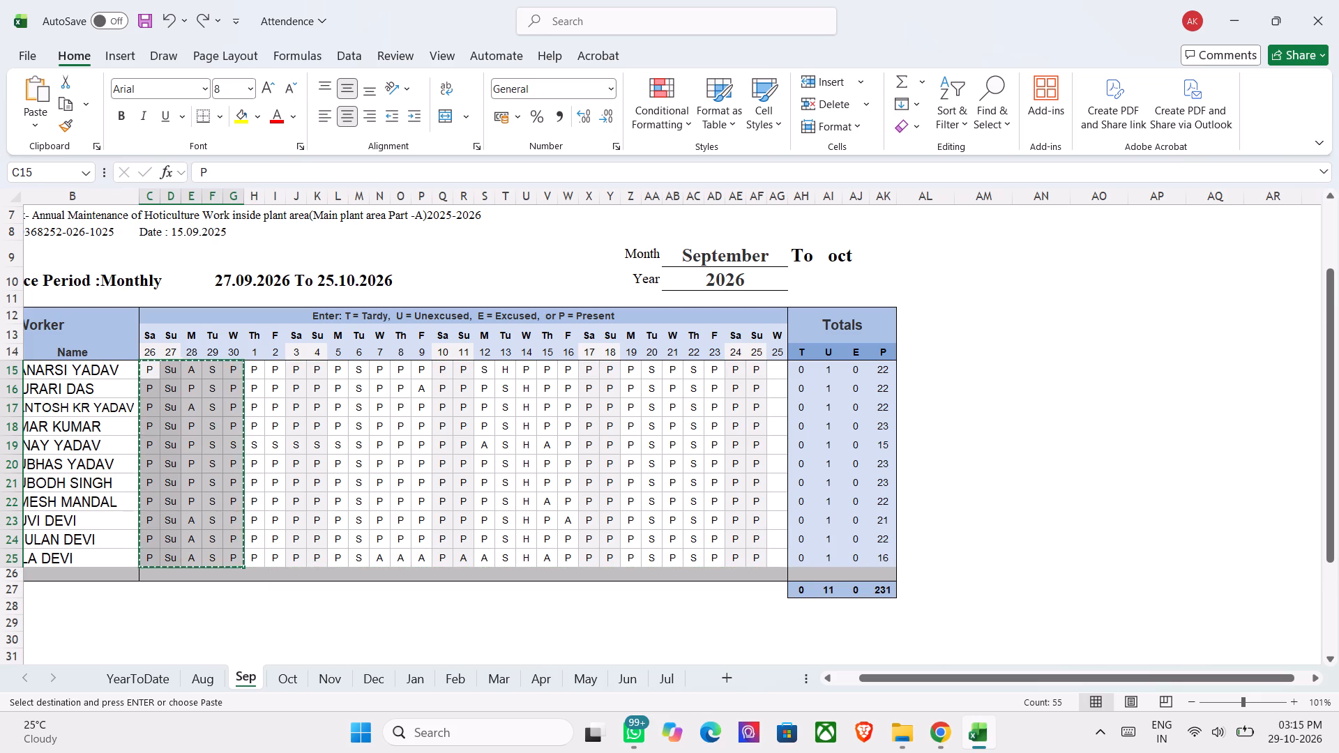
{"action": "left_click", "coordinate": [946, 370]}
{"action": "left_click", "coordinate": [1007, 367]}
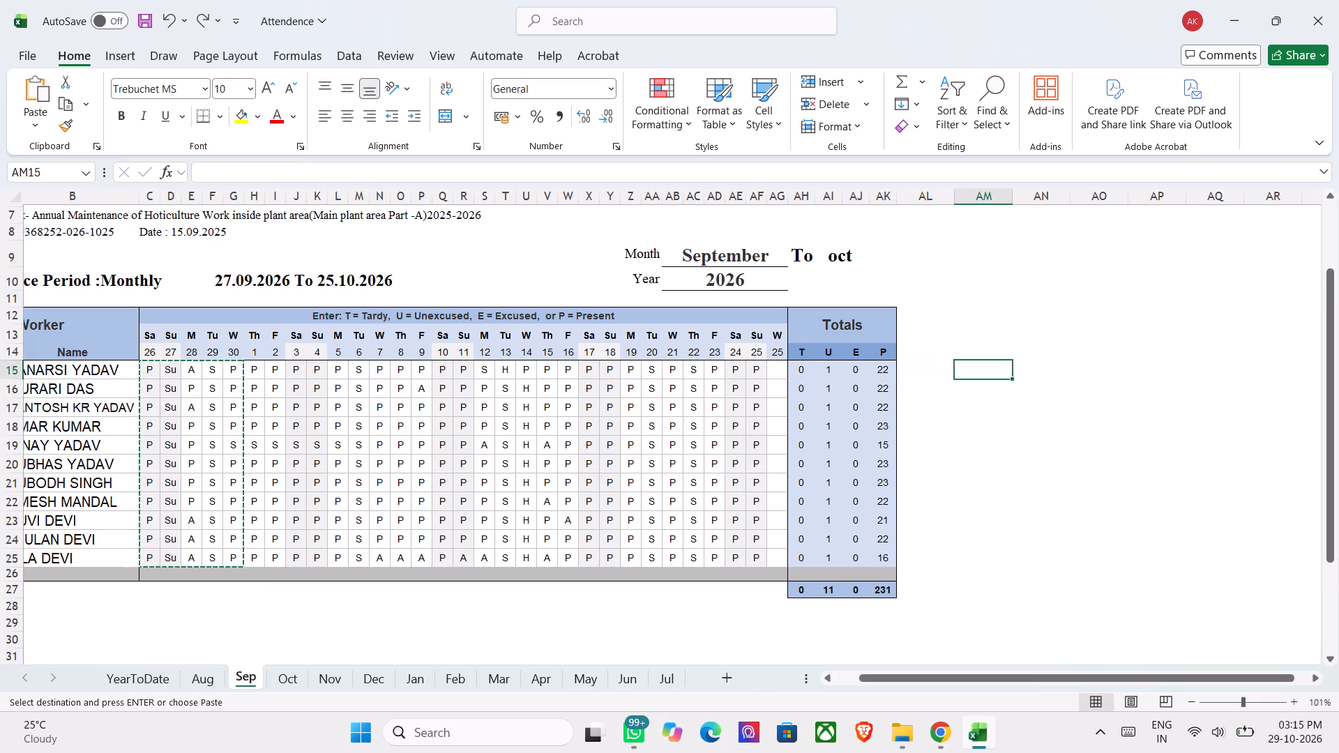
{"action": "key", "text": "ctrl+v"}
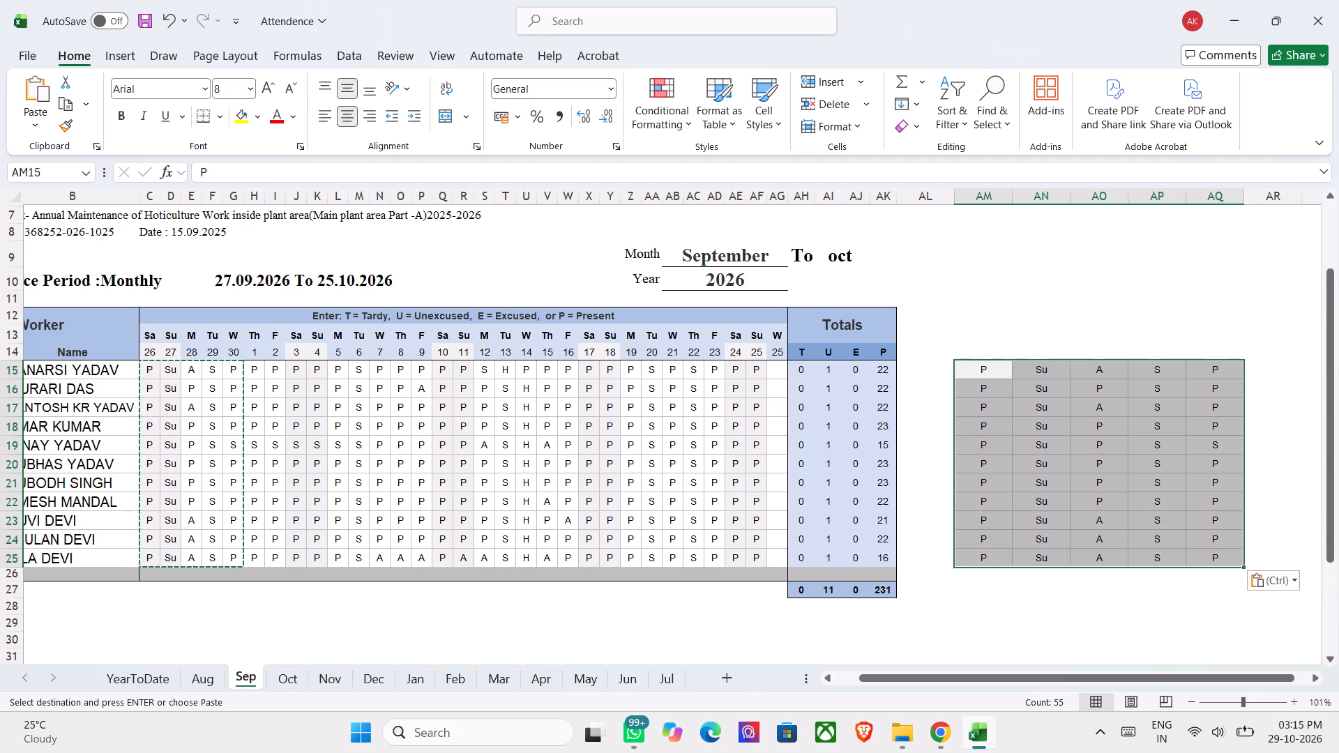
{"action": "key", "text": "BackSpace"}
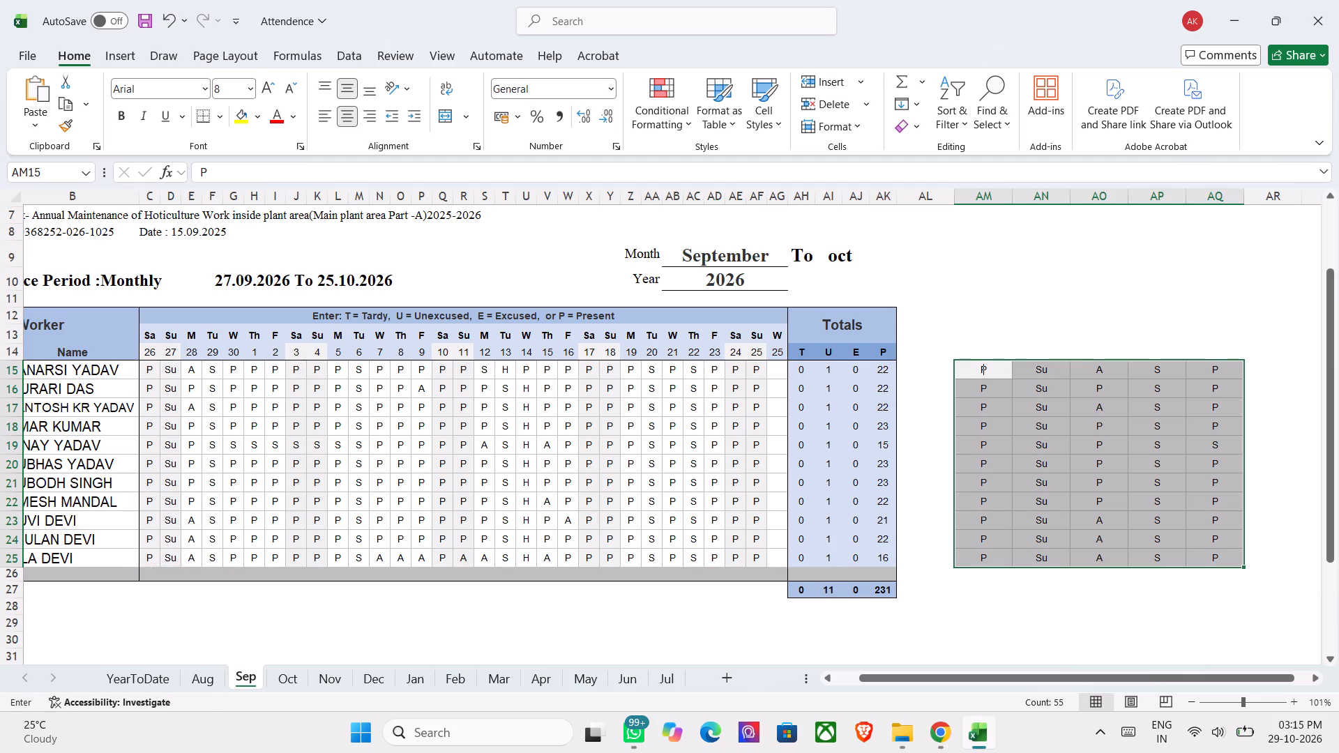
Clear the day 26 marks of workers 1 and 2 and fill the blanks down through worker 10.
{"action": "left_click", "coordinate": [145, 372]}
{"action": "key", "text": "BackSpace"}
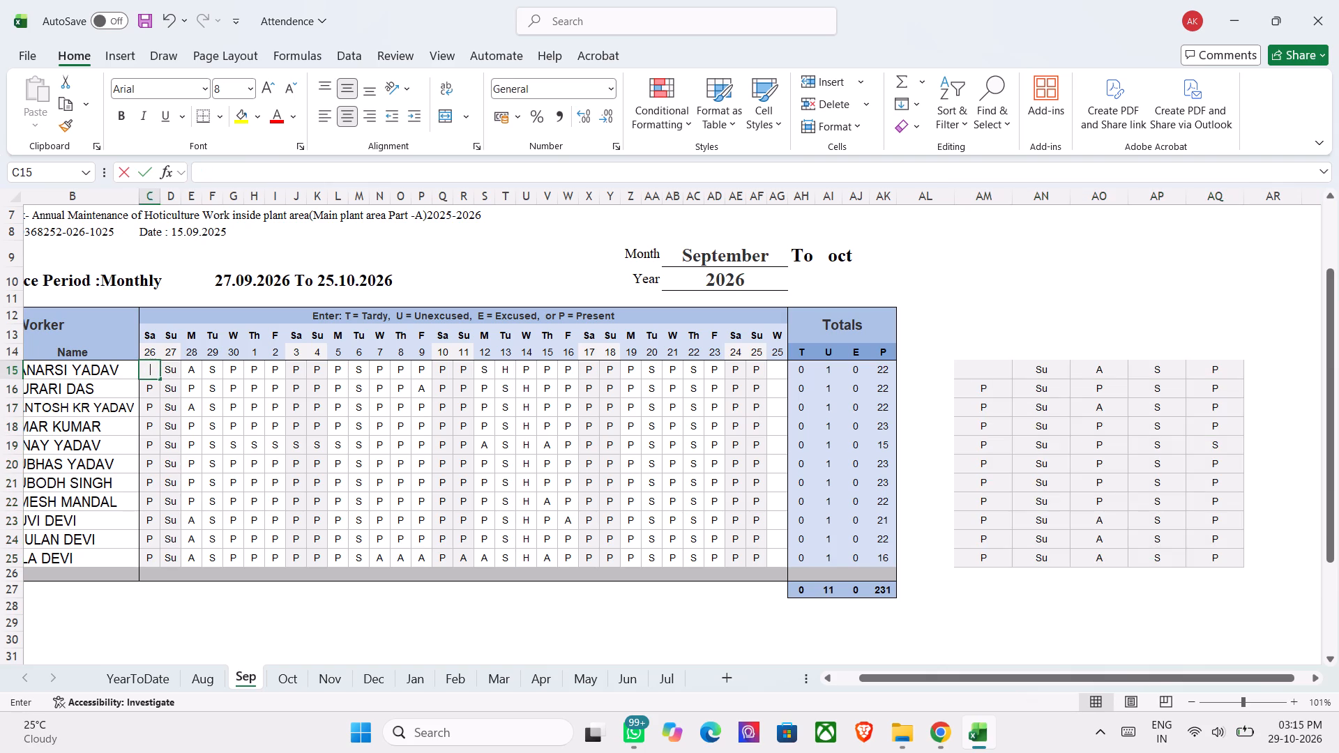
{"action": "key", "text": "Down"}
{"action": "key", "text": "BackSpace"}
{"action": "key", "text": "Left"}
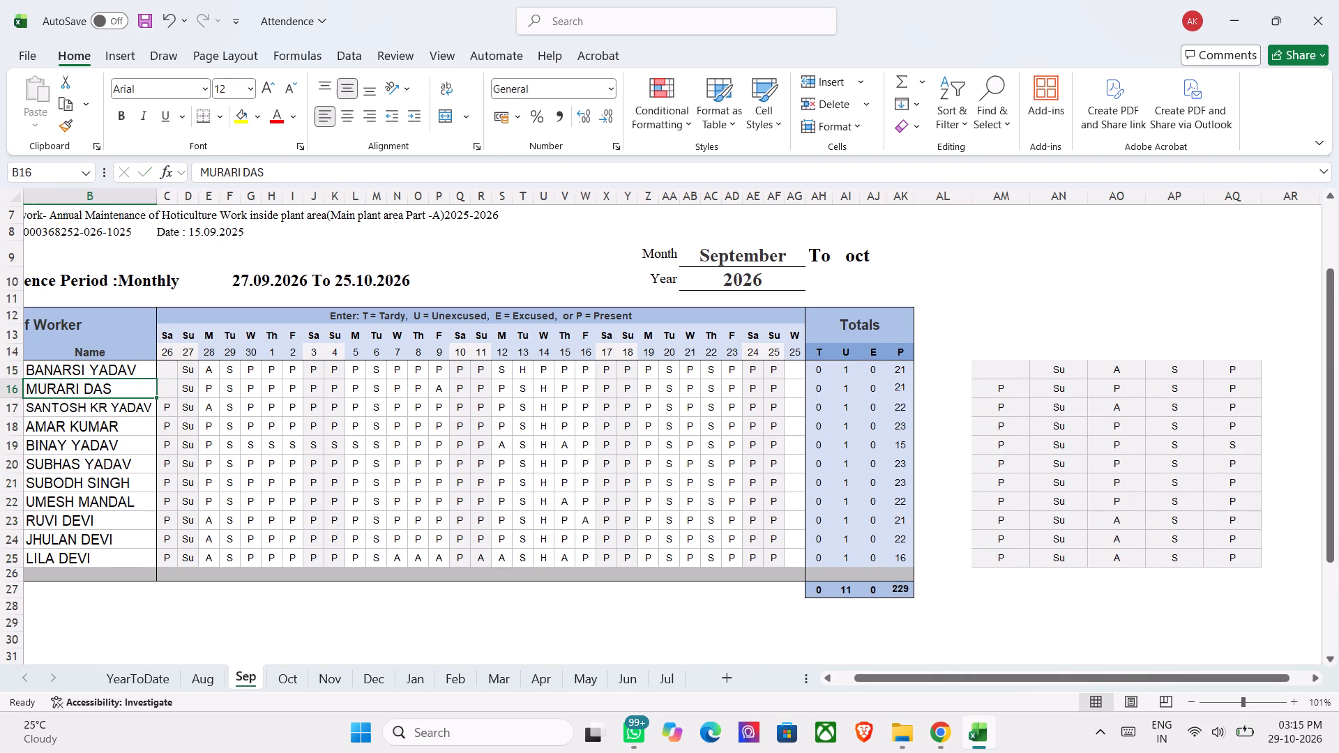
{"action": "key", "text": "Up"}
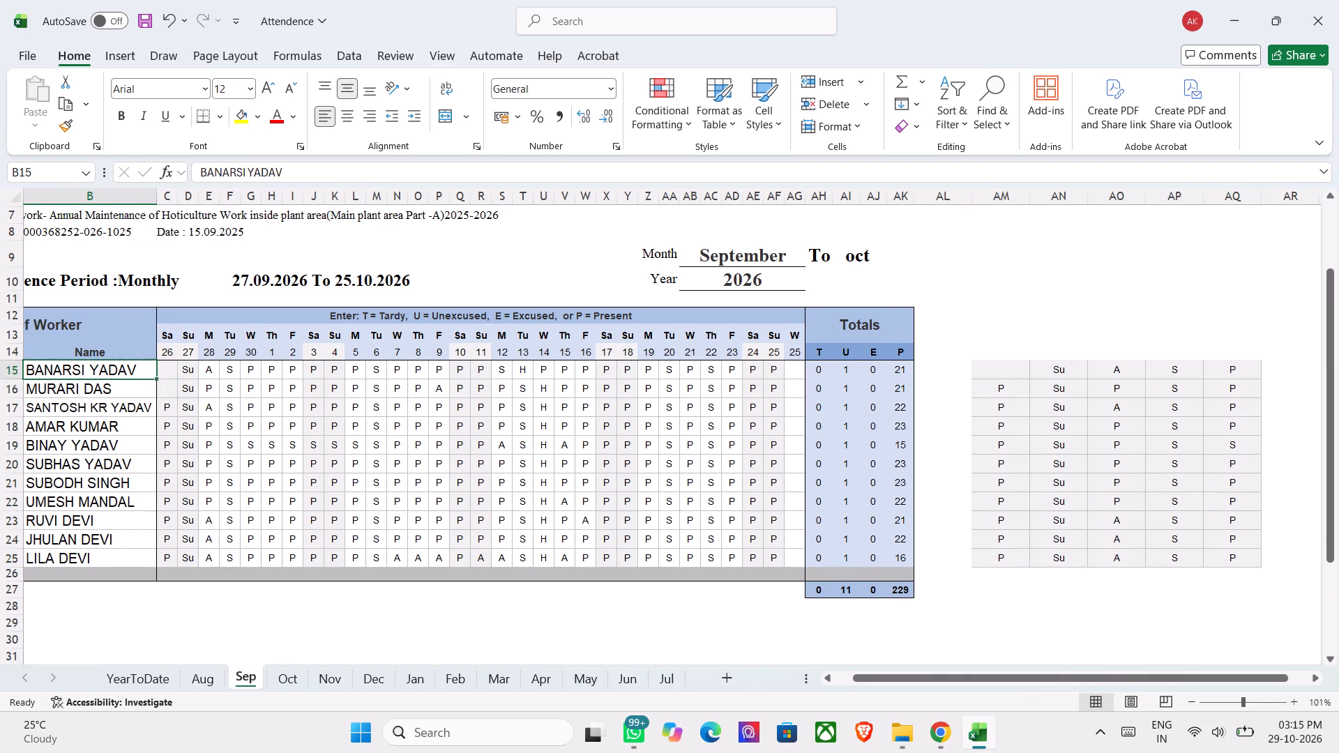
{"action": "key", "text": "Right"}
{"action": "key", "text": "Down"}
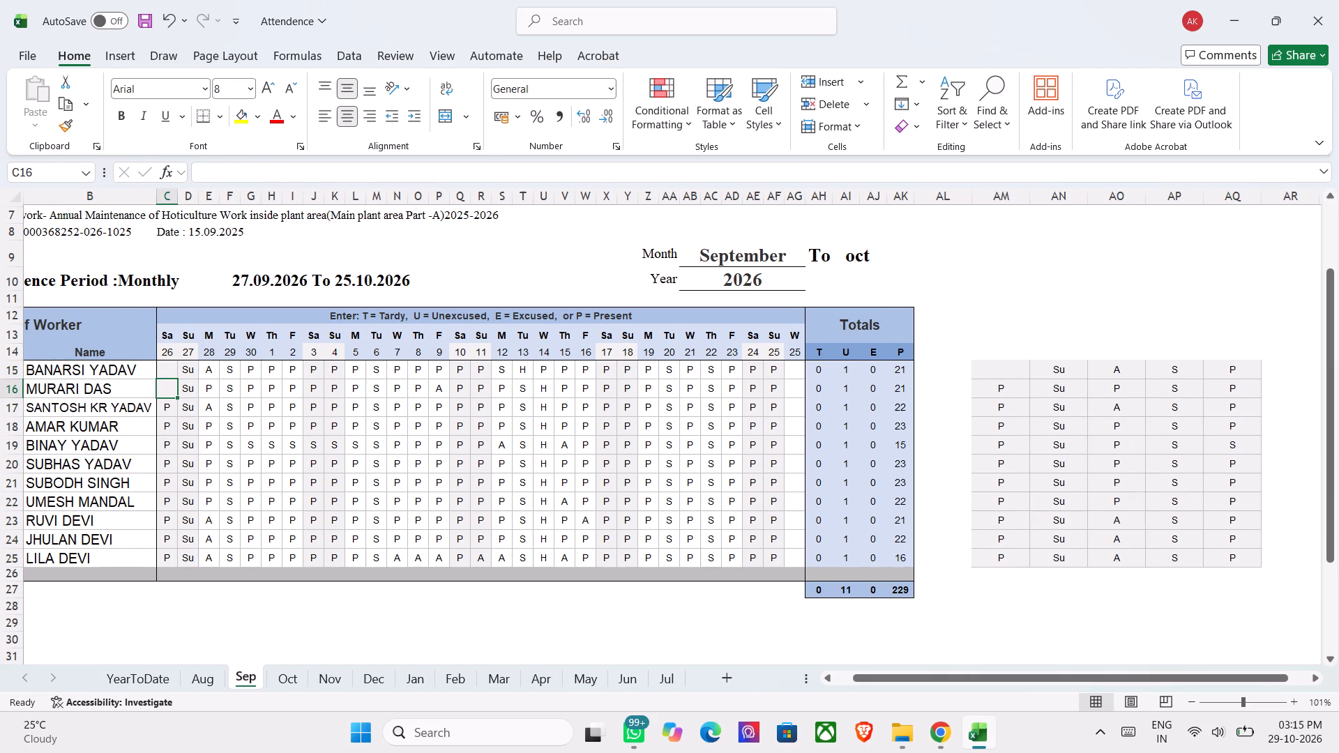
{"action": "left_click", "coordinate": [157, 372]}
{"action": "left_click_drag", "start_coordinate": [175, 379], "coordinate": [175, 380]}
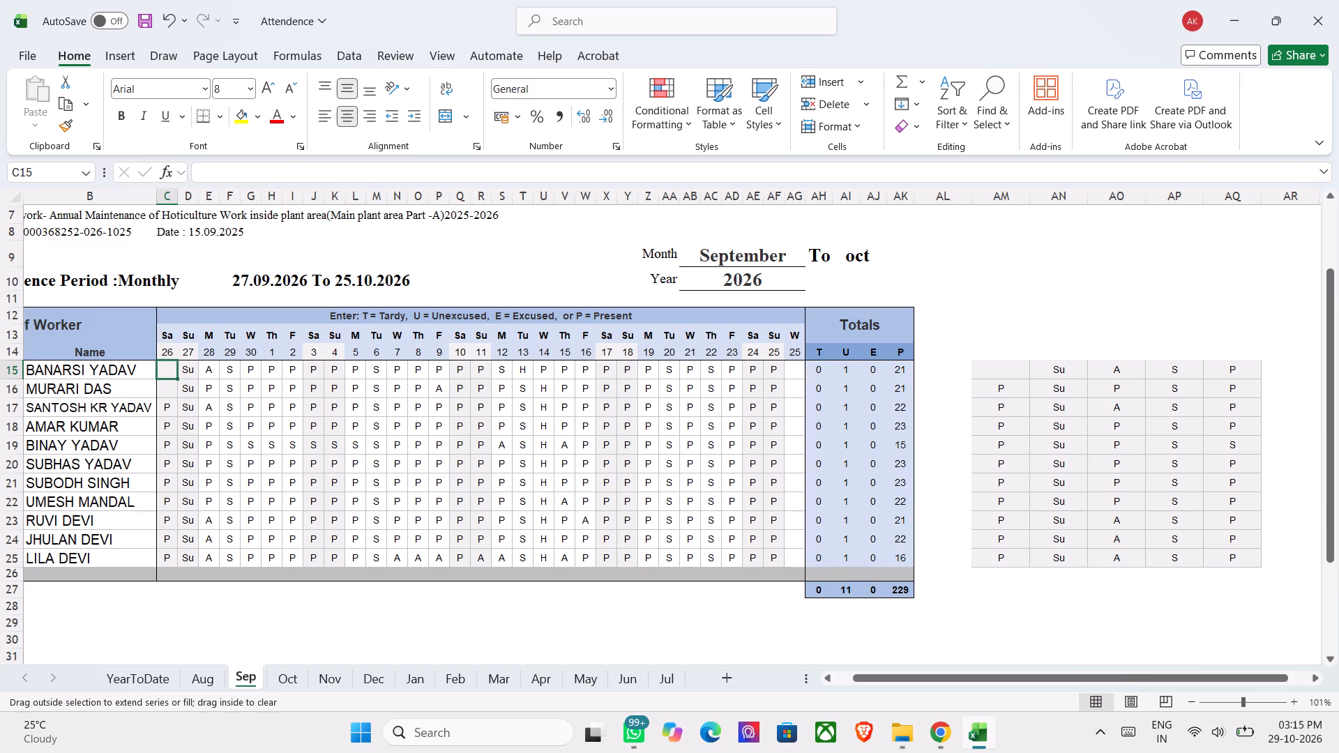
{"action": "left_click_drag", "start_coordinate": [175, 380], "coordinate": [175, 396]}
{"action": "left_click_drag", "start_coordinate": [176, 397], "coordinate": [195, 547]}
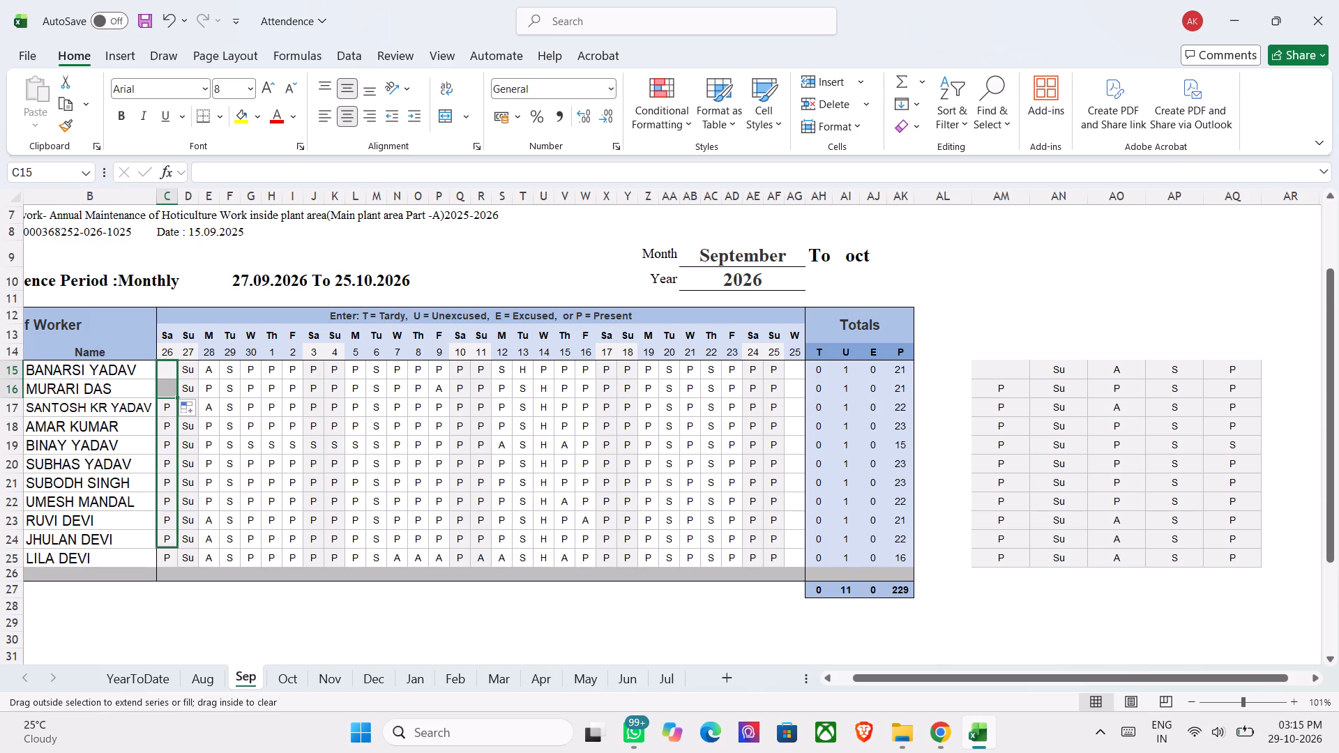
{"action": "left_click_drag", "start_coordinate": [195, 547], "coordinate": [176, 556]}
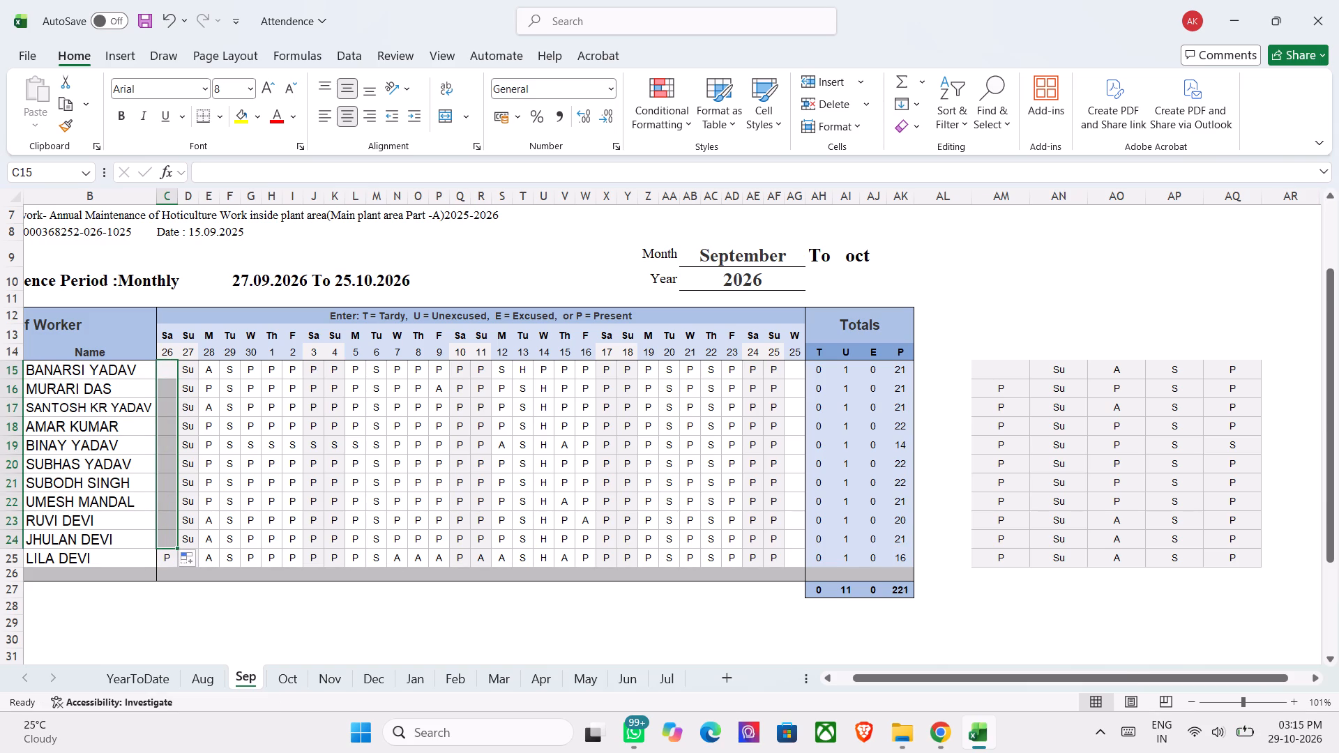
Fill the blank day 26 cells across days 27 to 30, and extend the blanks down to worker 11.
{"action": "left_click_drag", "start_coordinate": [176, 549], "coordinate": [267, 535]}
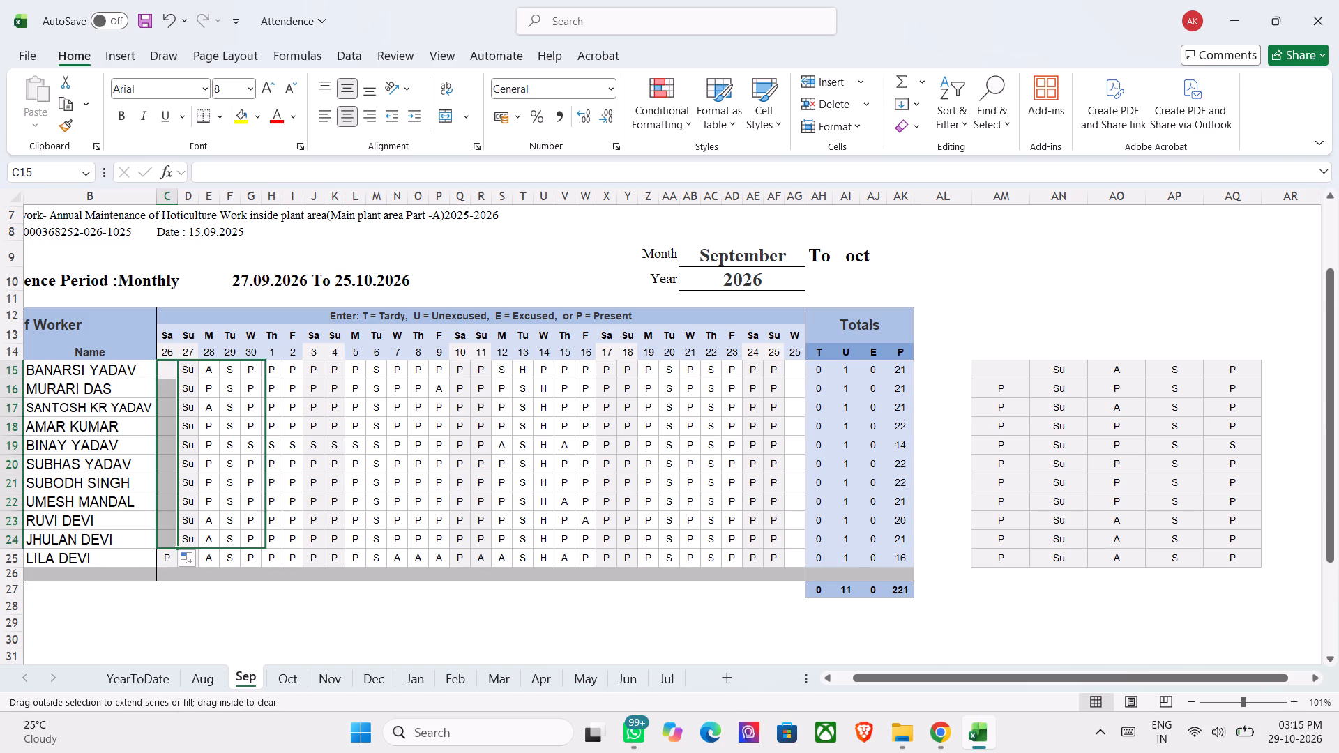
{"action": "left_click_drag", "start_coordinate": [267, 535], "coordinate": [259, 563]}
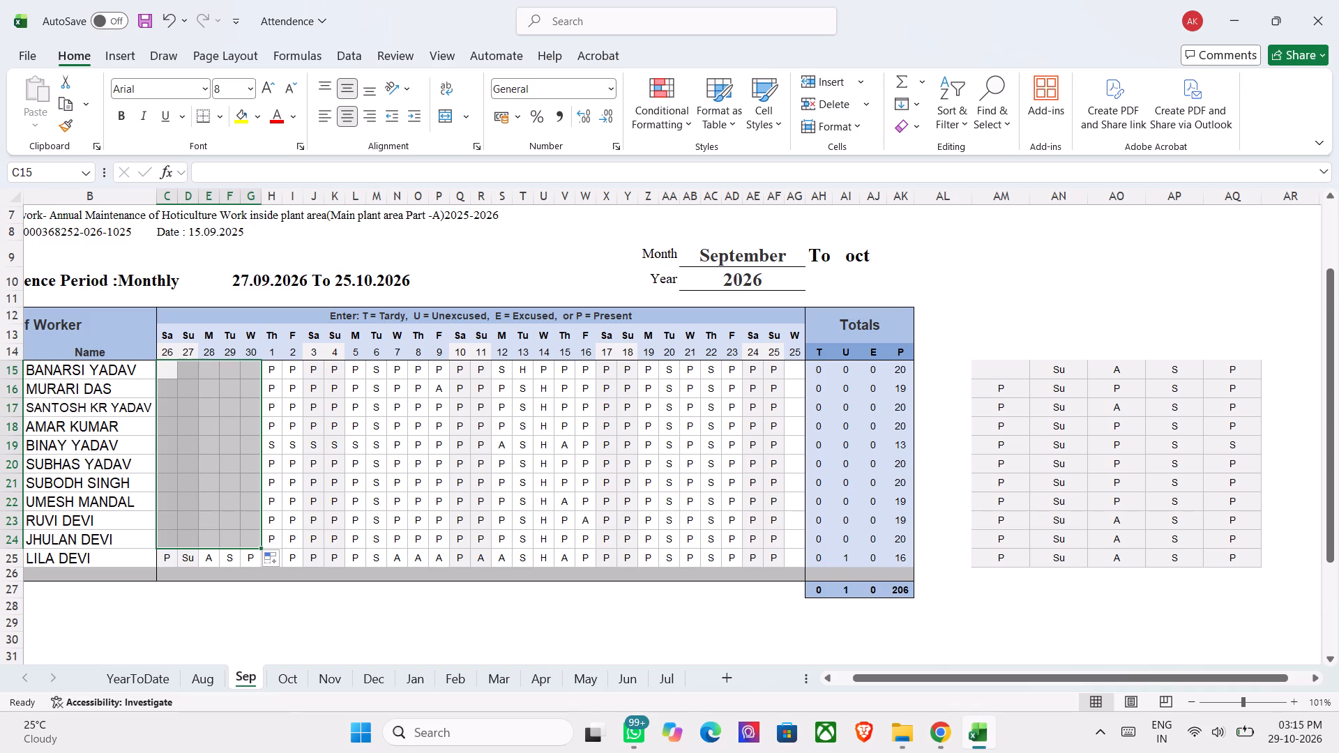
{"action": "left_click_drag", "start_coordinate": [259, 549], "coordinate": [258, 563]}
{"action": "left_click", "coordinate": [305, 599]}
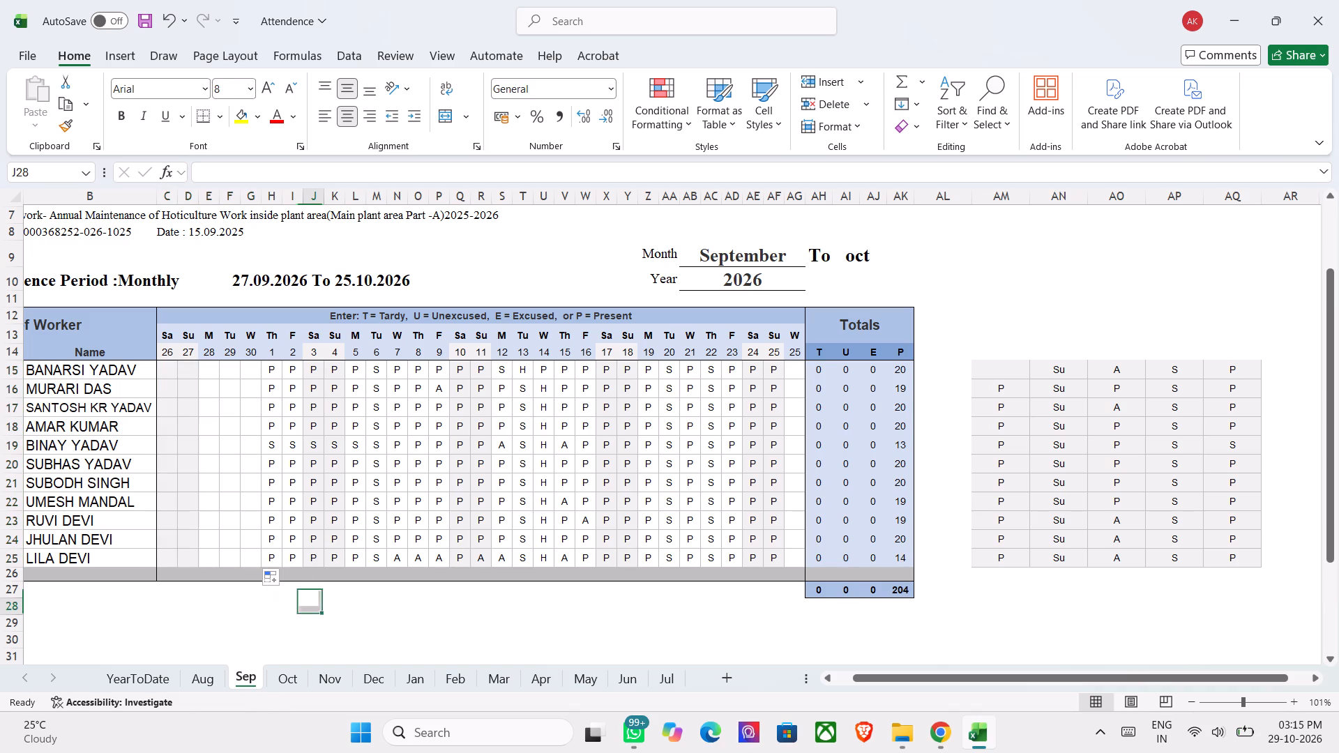
Copy the day 1 to 25 marks of all eleven workers, H15 to AF25, and paste them starting at C15.
{"action": "left_click_drag", "start_coordinate": [274, 372], "coordinate": [736, 567]}
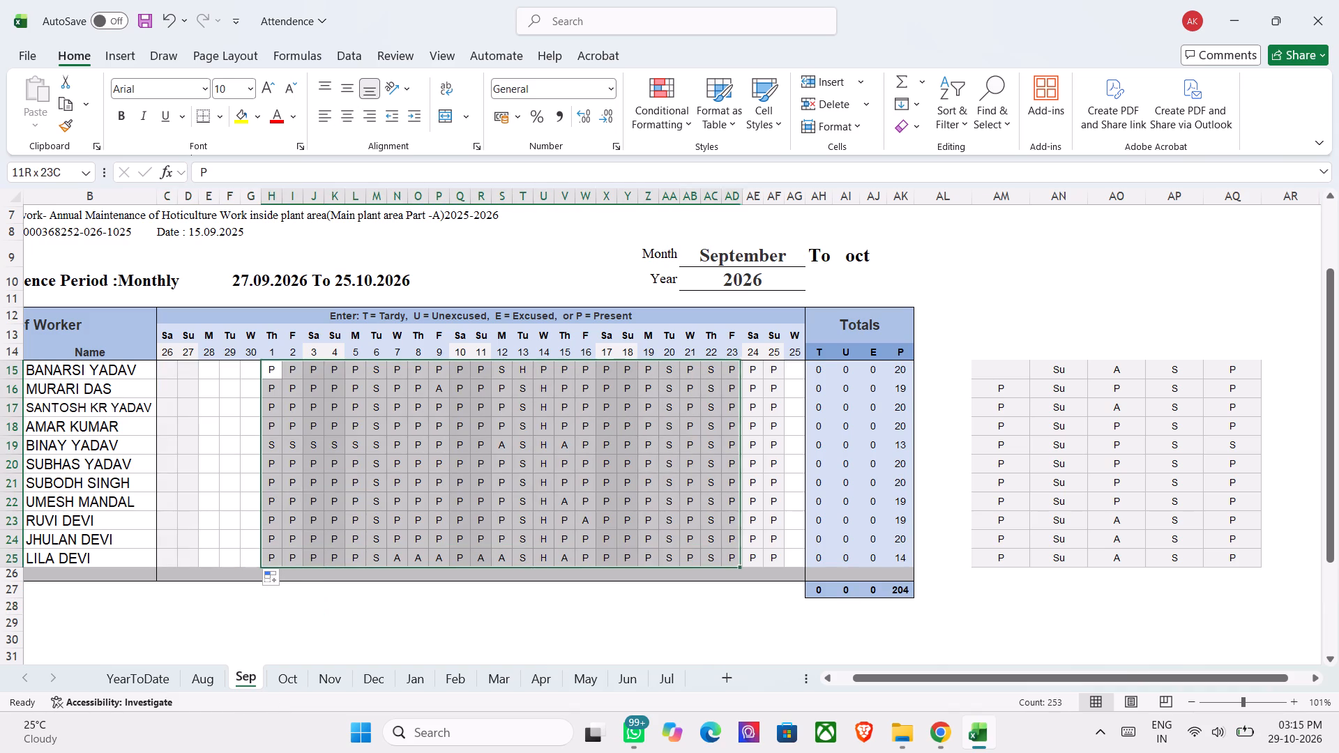
{"action": "left_click_drag", "start_coordinate": [736, 567], "coordinate": [775, 563]}
{"action": "key", "text": "ctrl+c"}
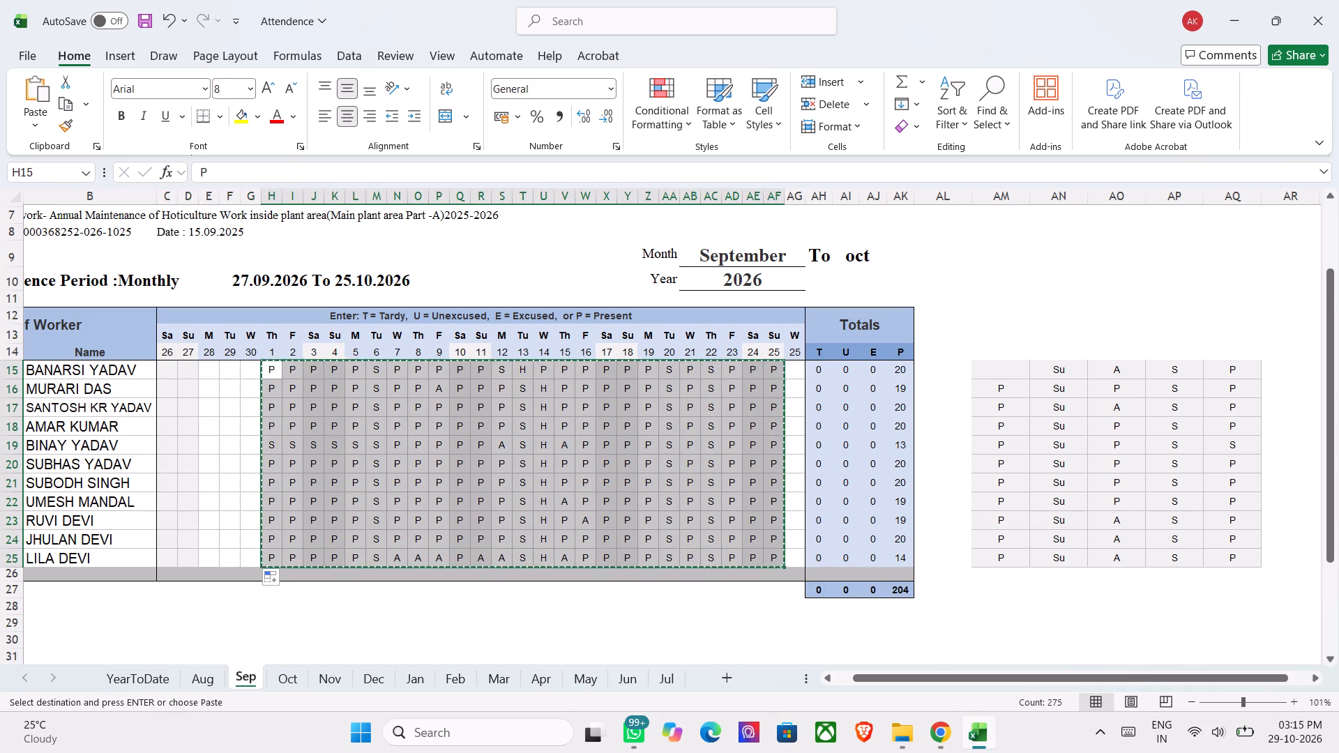
{"action": "left_click", "coordinate": [172, 373]}
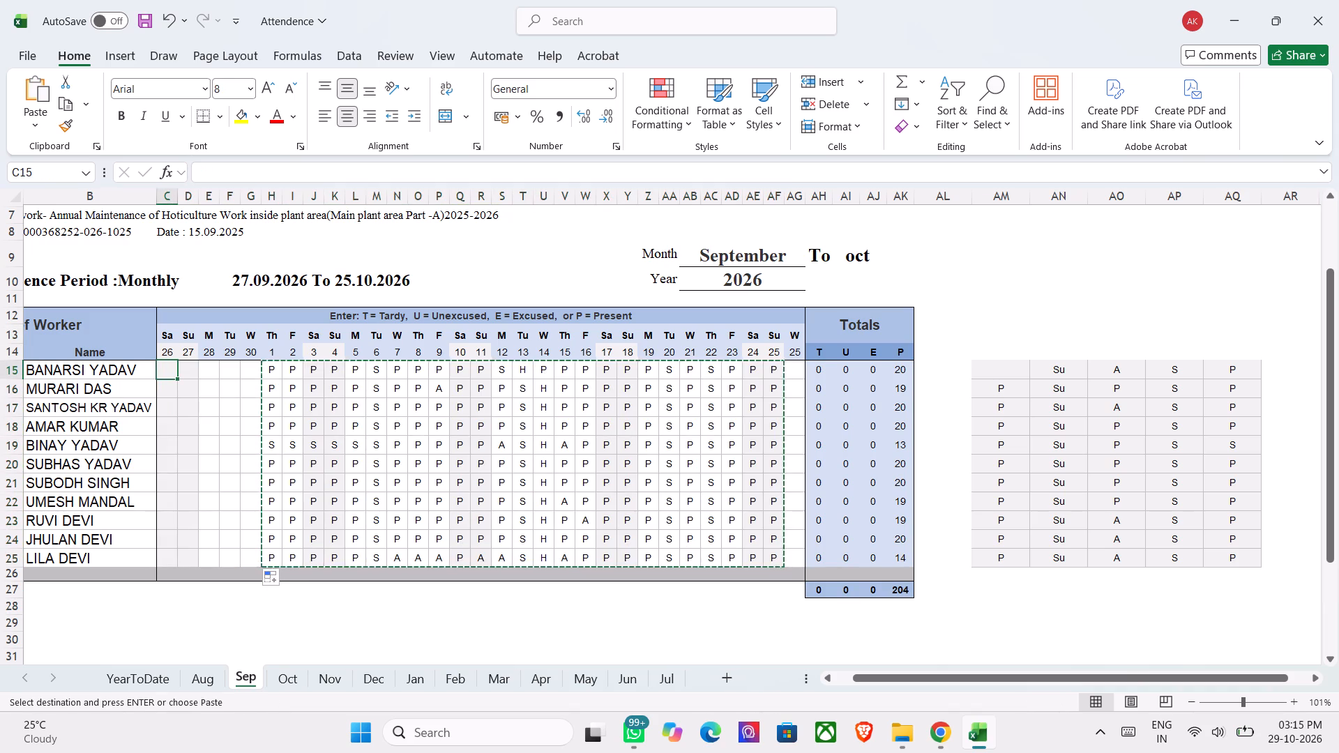
{"action": "key", "text": "ctrl+v"}
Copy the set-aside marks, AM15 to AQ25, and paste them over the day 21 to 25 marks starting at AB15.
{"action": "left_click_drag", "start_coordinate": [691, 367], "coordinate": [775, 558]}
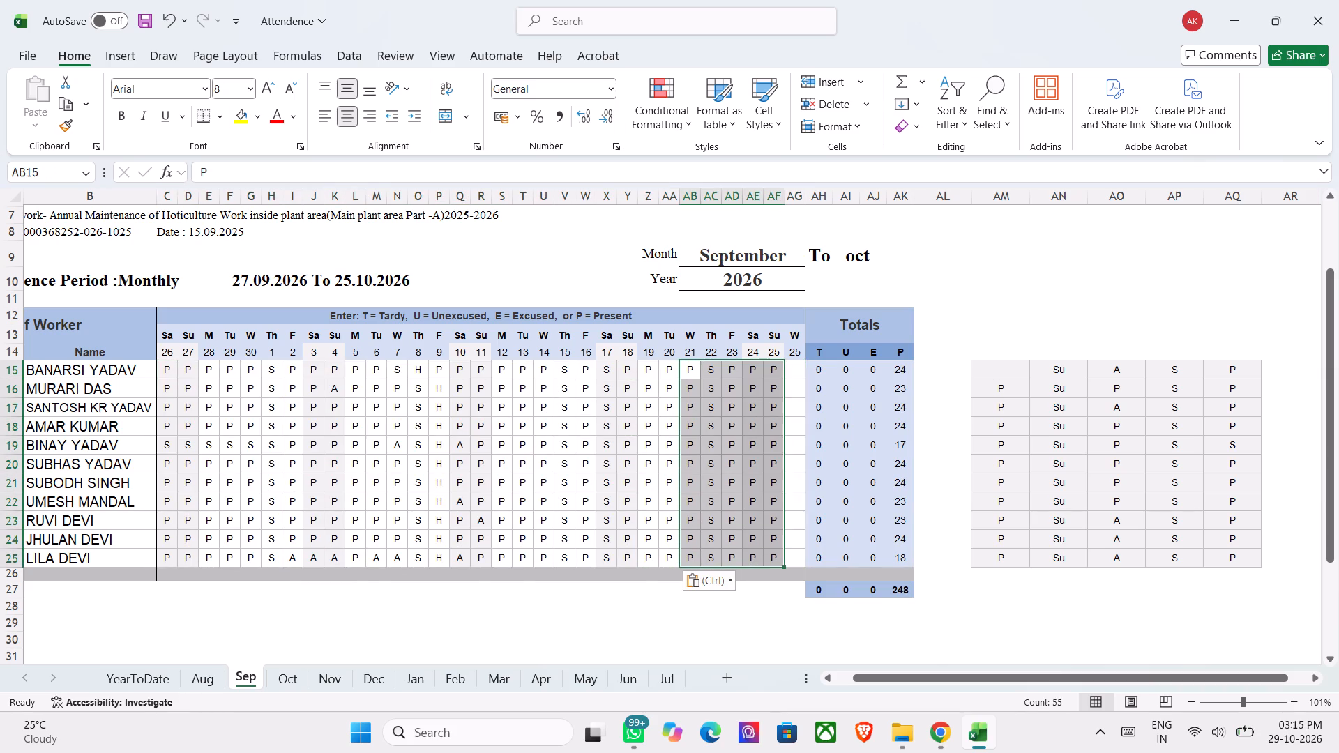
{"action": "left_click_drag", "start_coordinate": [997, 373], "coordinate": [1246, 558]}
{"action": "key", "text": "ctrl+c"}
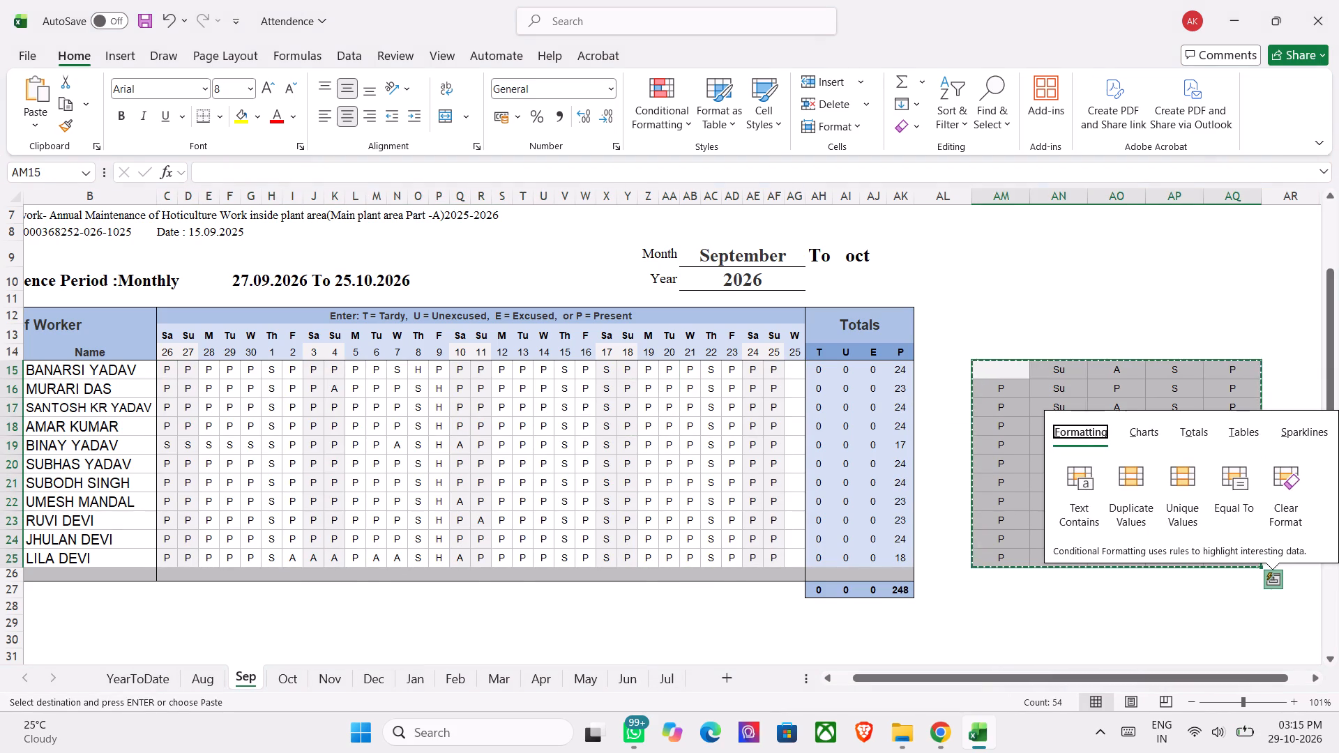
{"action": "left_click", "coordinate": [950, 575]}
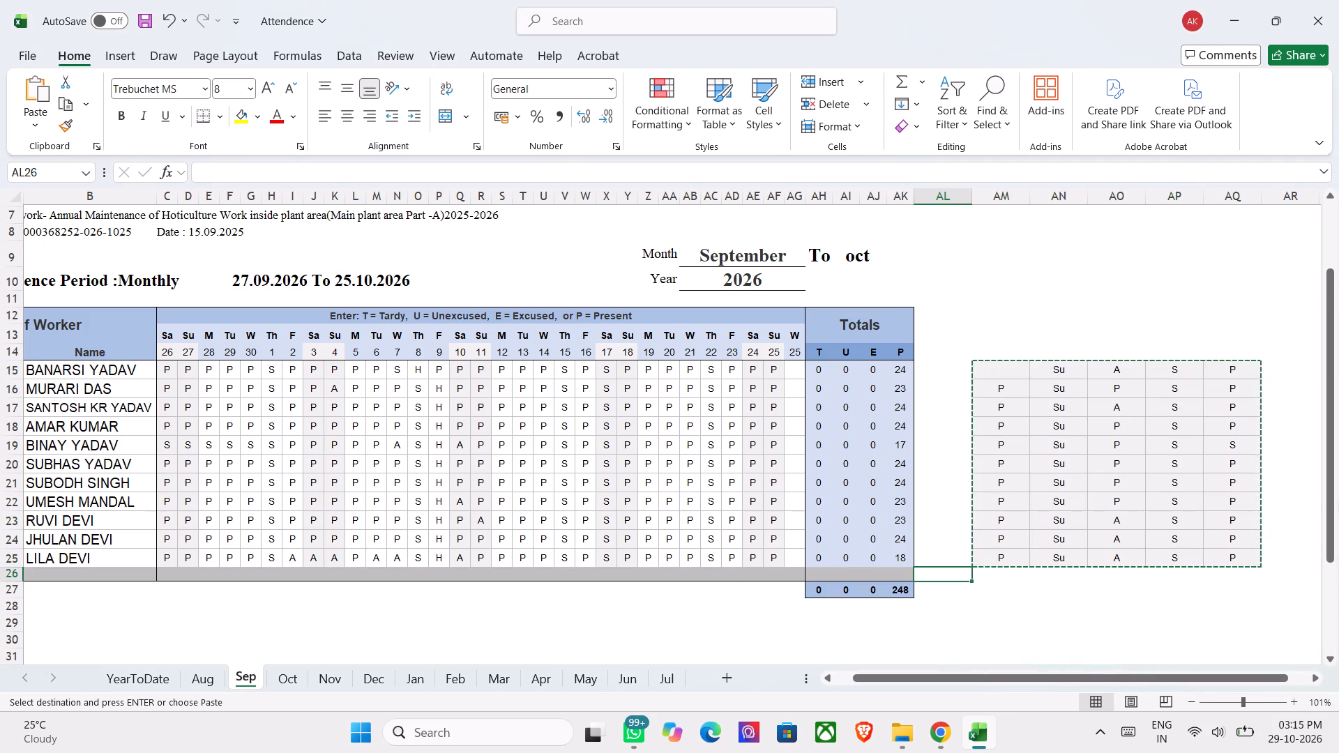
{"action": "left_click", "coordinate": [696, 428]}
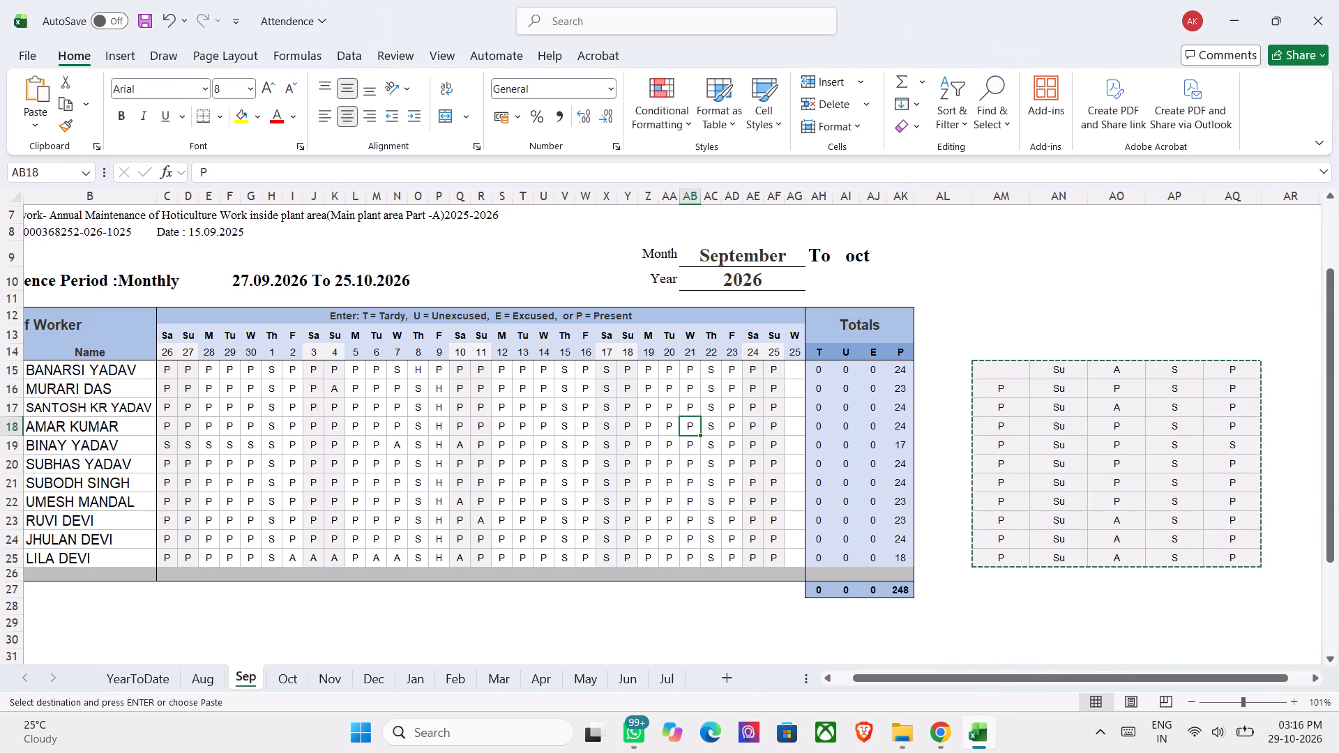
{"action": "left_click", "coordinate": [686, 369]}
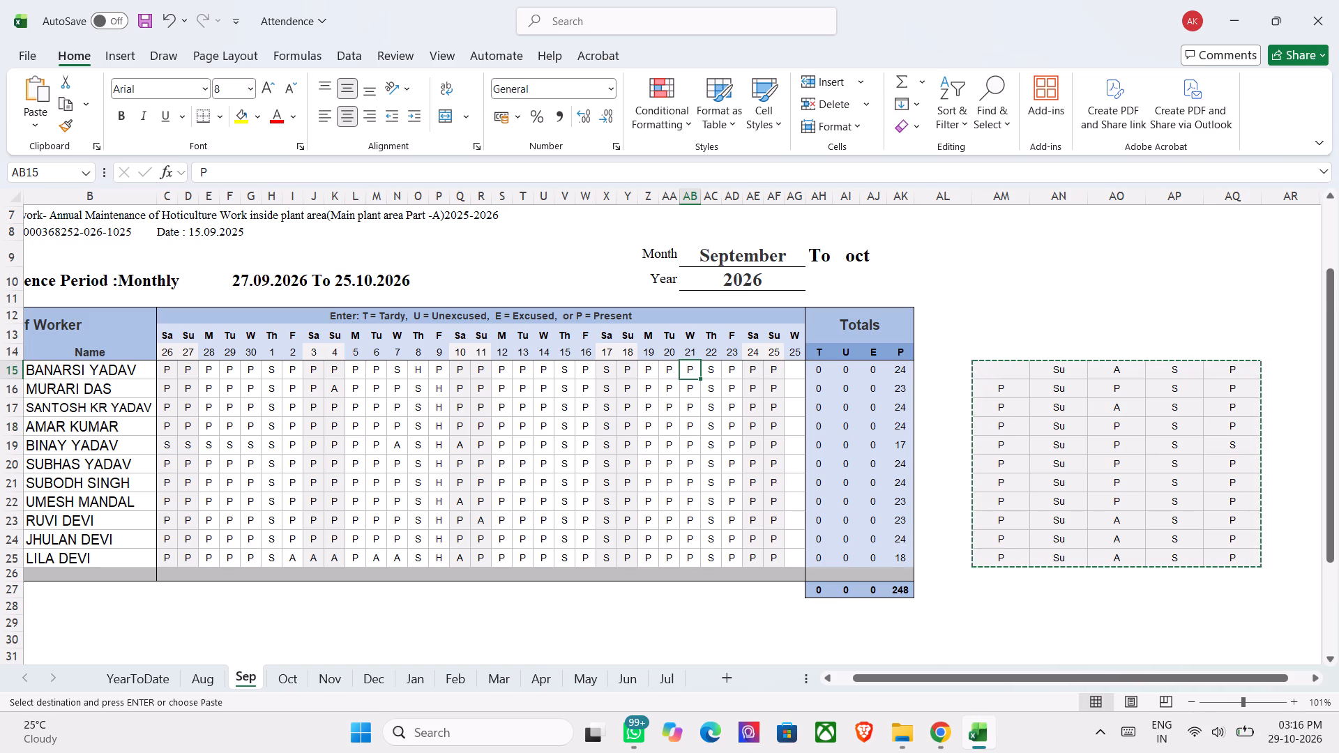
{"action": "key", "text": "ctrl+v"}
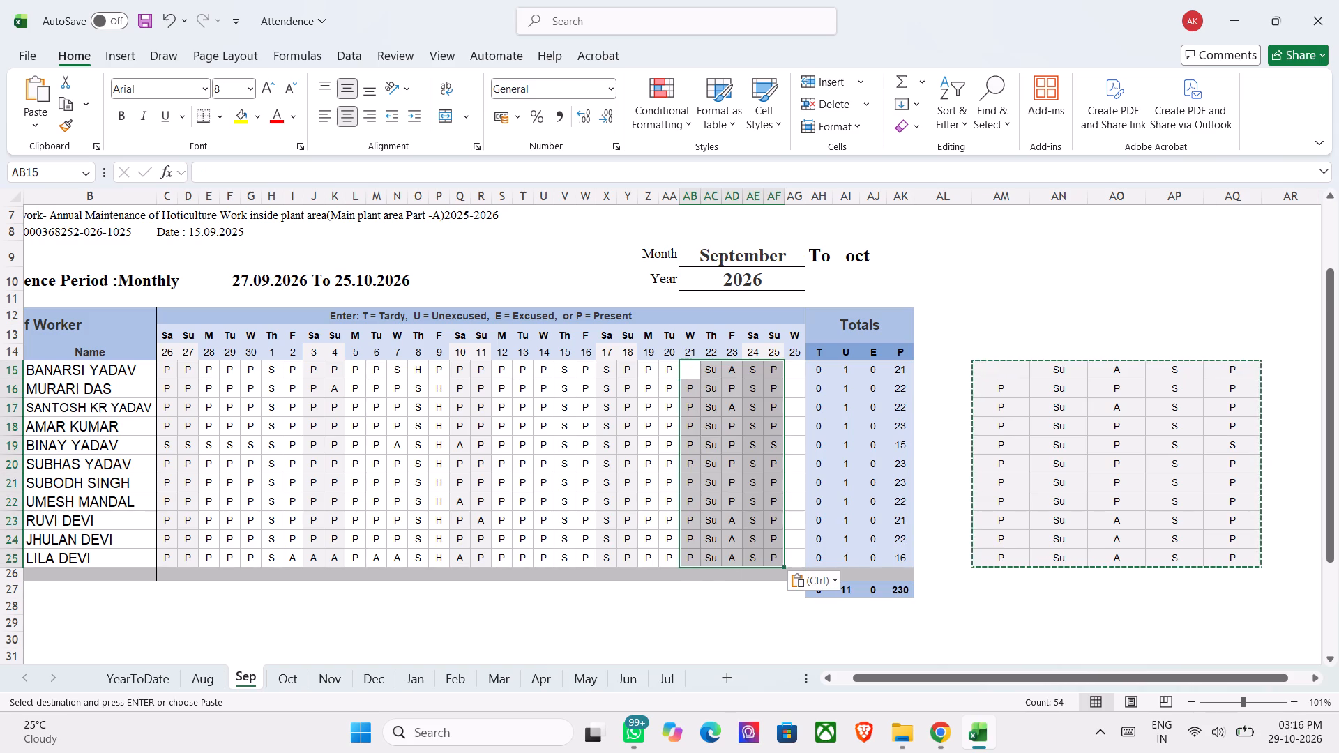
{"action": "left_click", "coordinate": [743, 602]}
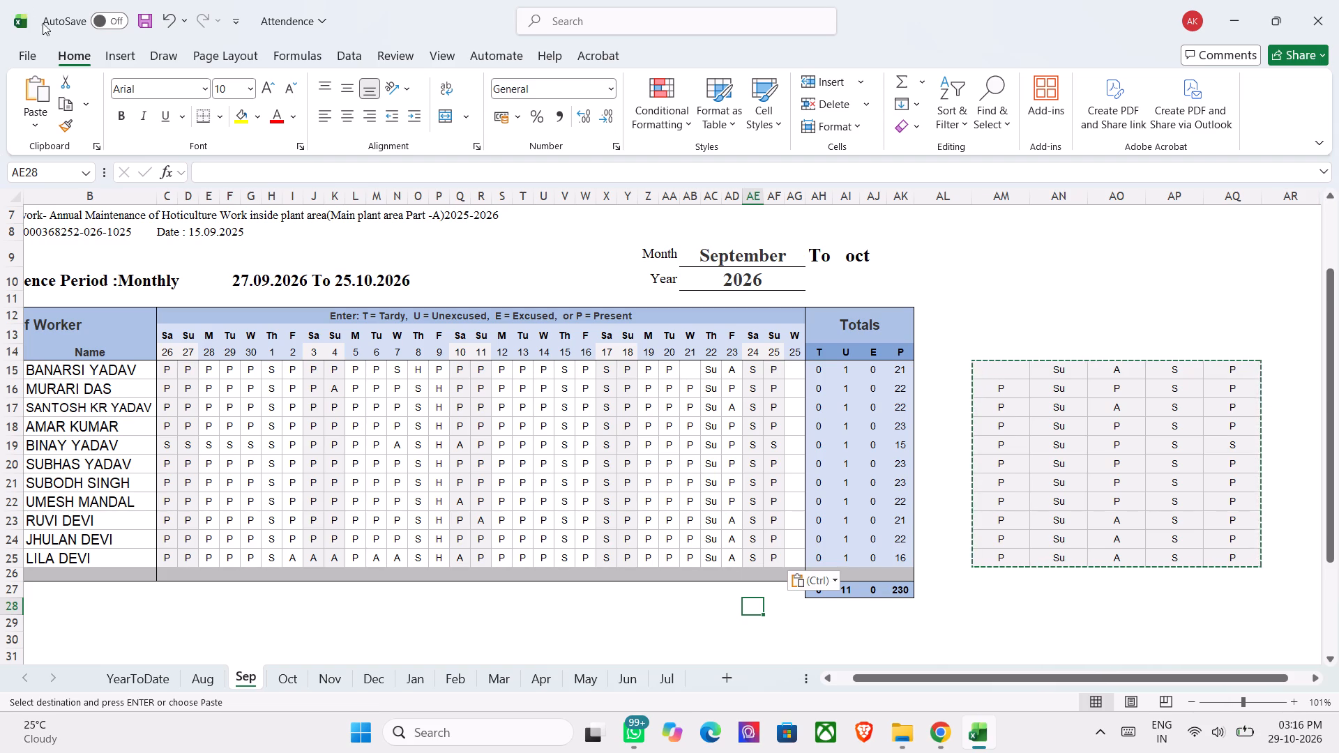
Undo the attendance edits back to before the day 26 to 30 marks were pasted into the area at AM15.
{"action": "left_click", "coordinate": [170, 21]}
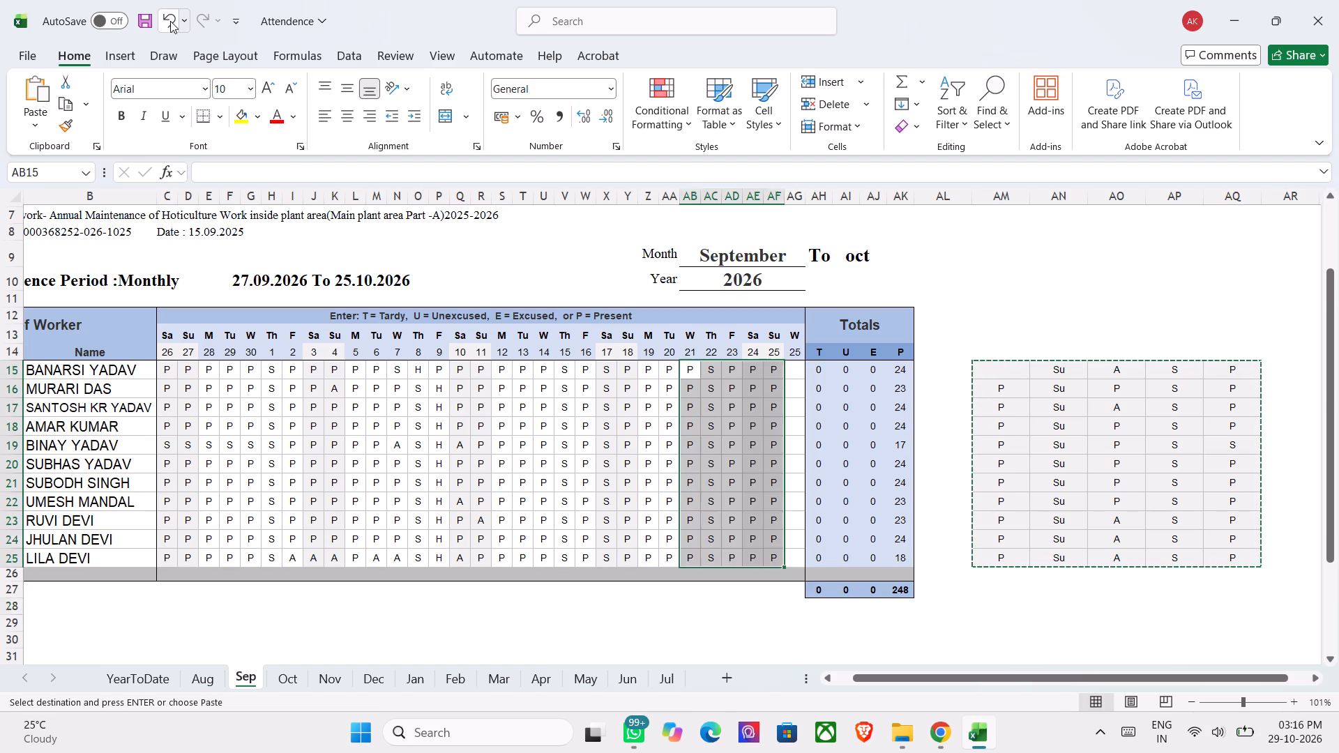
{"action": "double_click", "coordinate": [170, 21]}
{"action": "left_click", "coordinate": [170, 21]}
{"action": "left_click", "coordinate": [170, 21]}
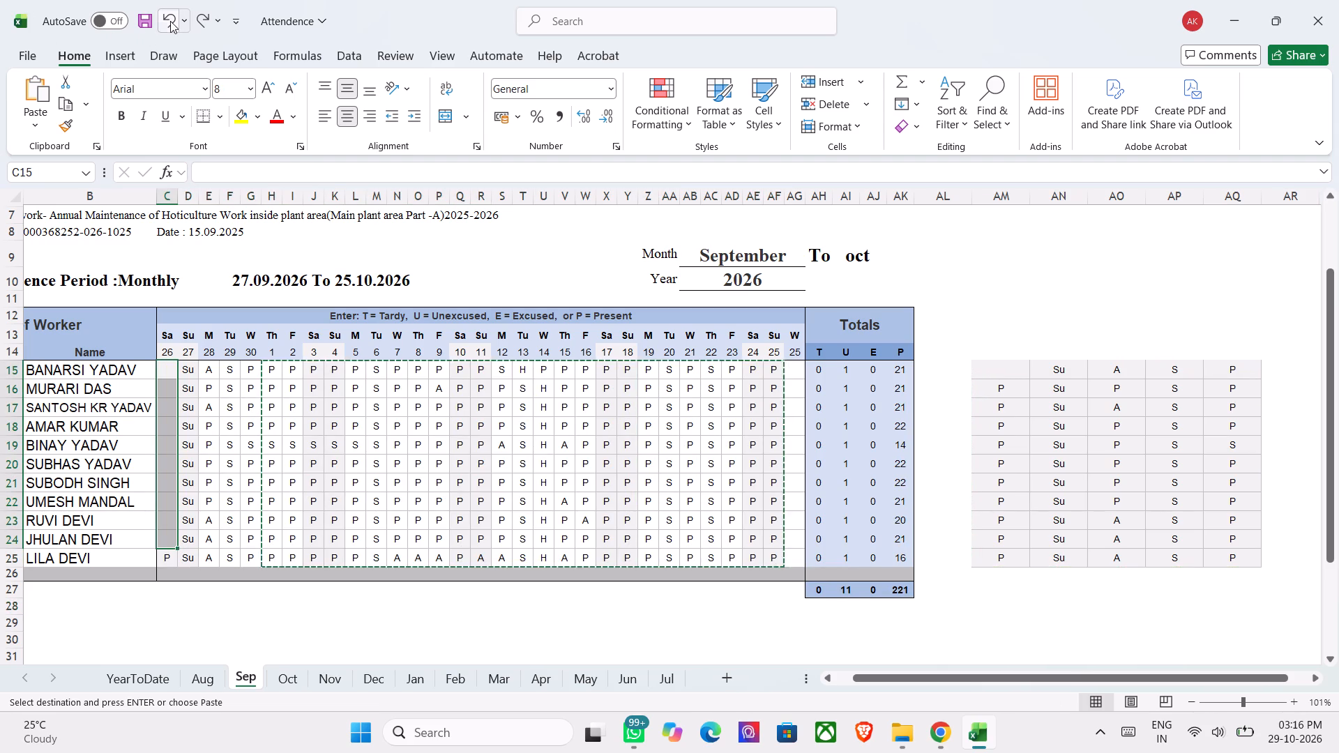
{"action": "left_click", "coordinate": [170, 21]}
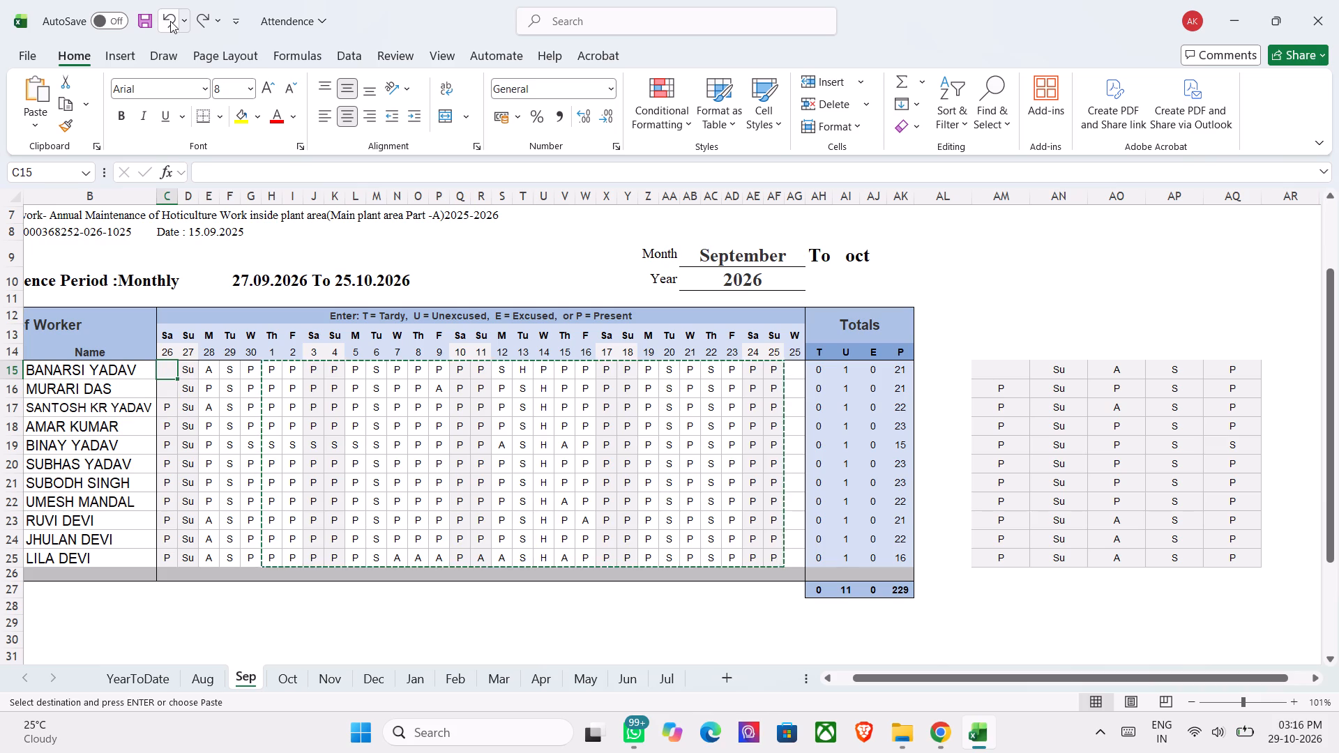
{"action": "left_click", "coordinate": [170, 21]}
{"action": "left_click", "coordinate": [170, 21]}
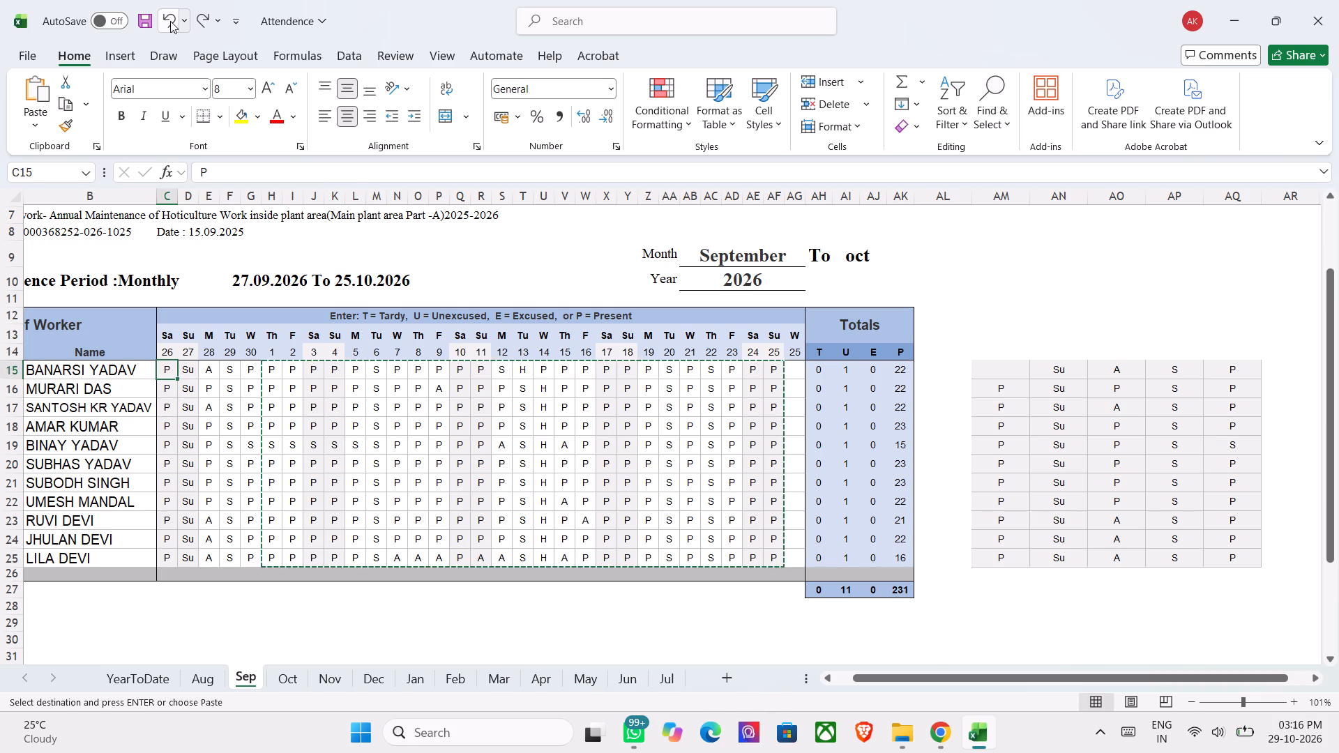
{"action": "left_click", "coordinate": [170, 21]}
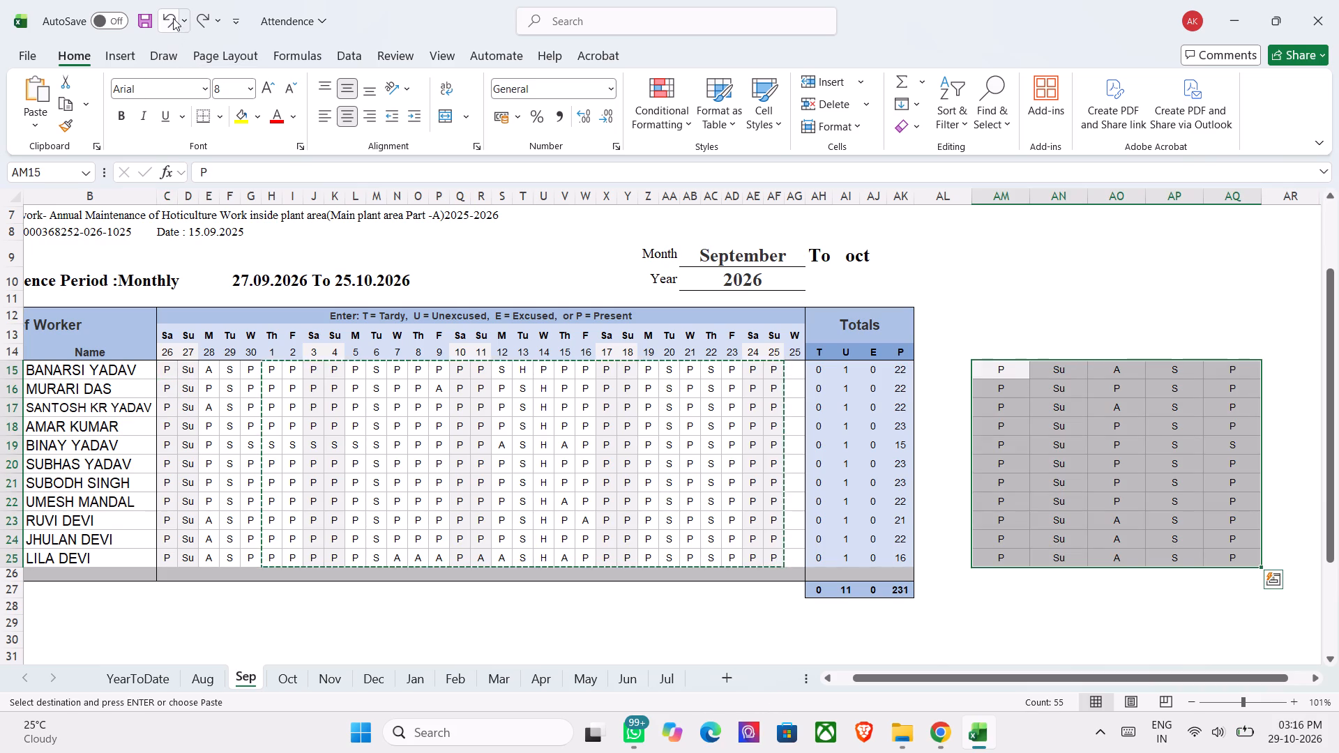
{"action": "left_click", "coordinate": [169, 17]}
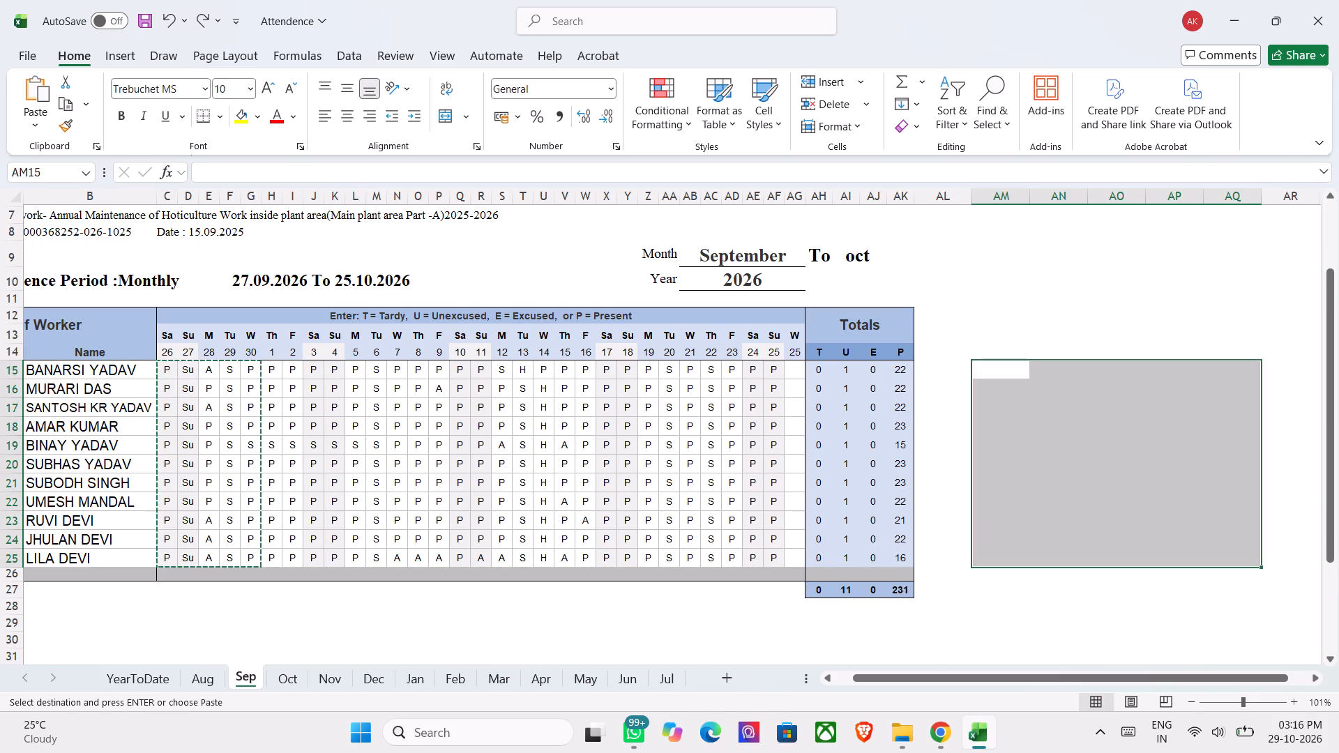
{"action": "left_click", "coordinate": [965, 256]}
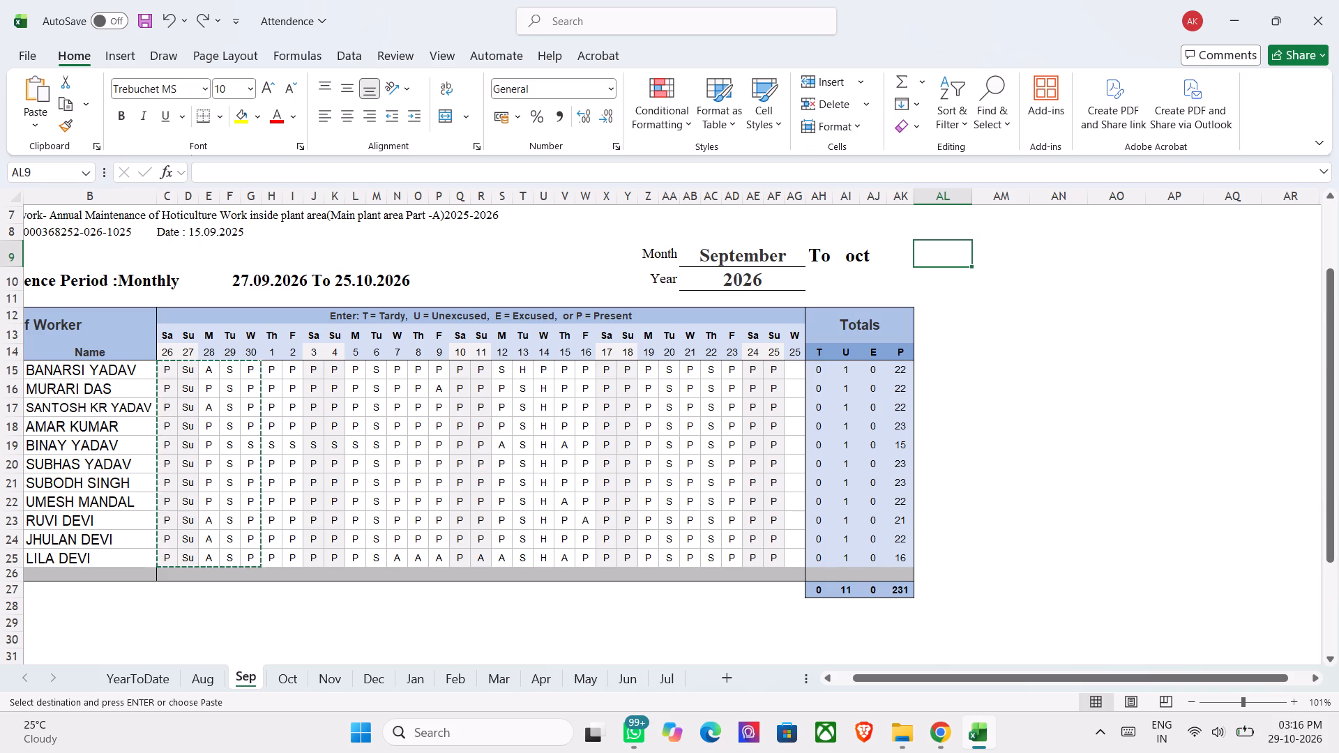
Copy the day 21 to 25 marks of all eleven workers, AB15 to AF25, to the empty area starting at AM15.
{"action": "left_click_drag", "start_coordinate": [687, 365], "coordinate": [778, 554]}
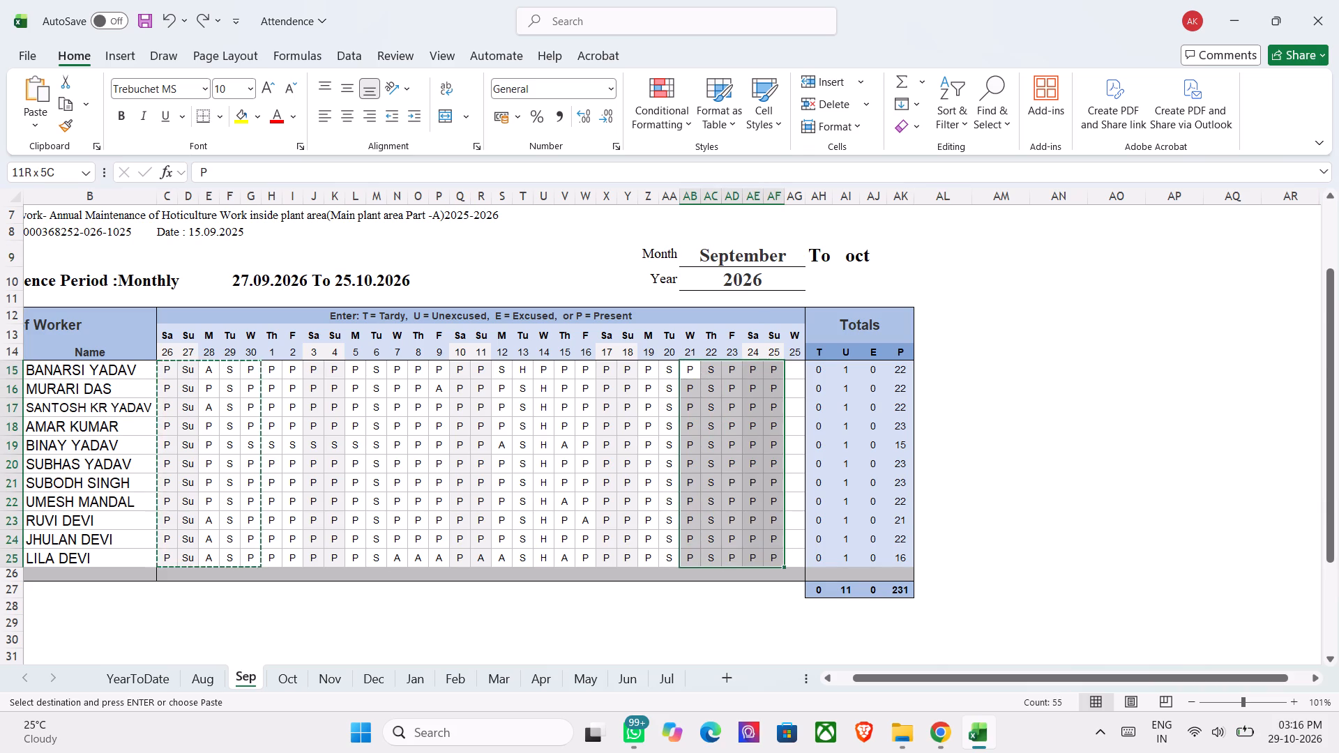
{"action": "left_click_drag", "start_coordinate": [778, 554], "coordinate": [778, 561]}
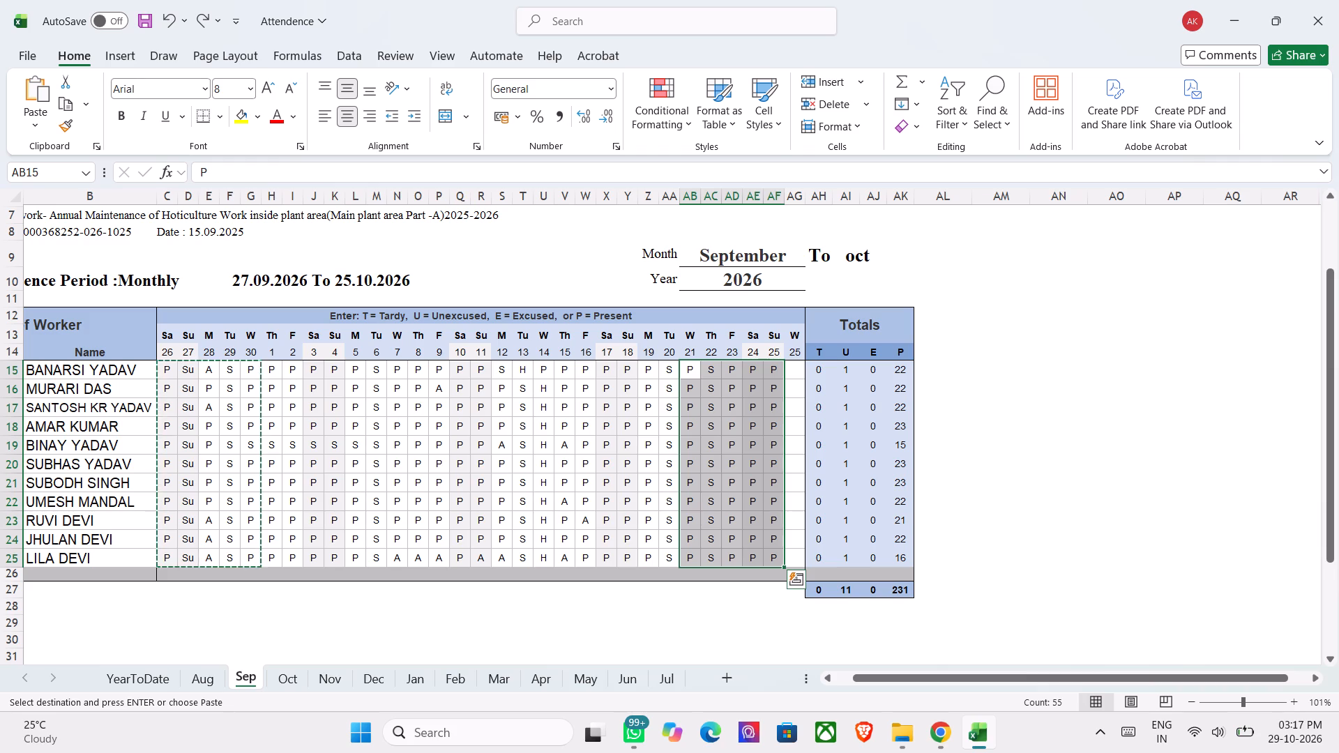
{"action": "key", "text": "ctrl+c"}
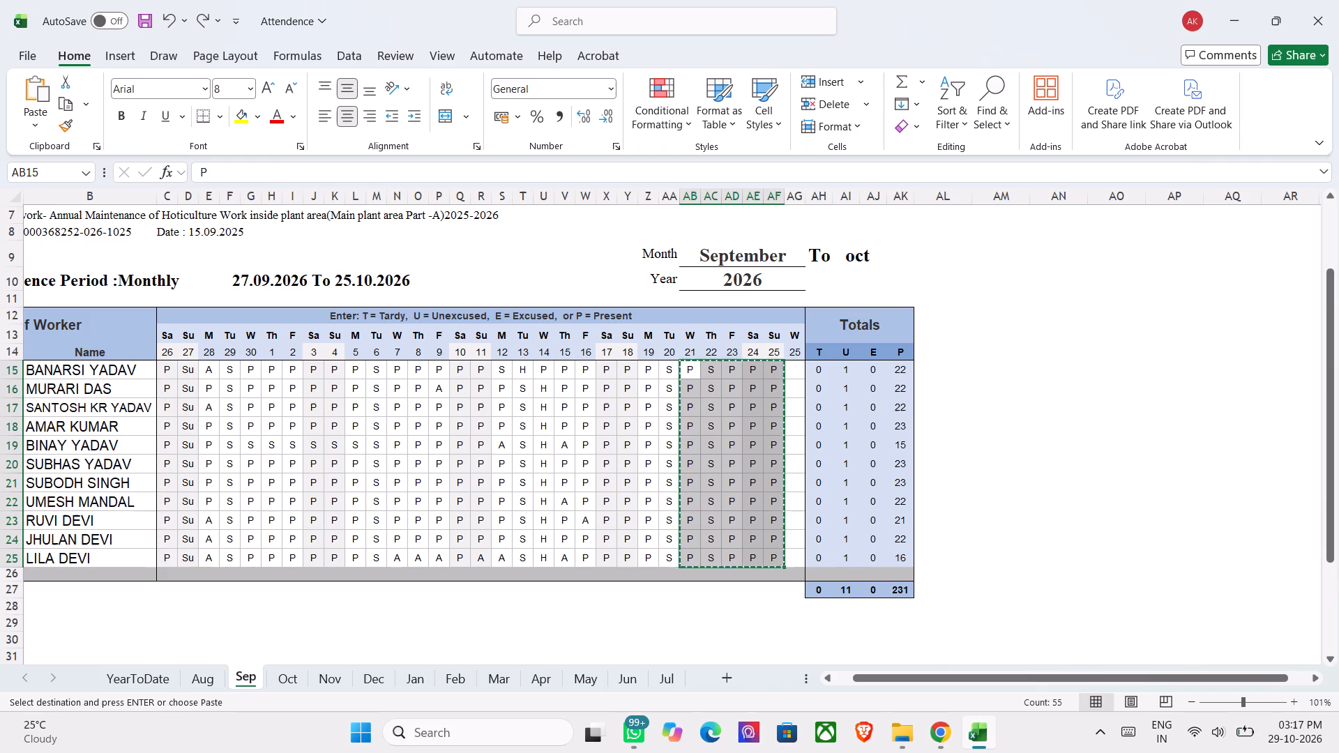
{"action": "left_click", "coordinate": [1021, 378]}
{"action": "key", "text": "ctrl+v"}
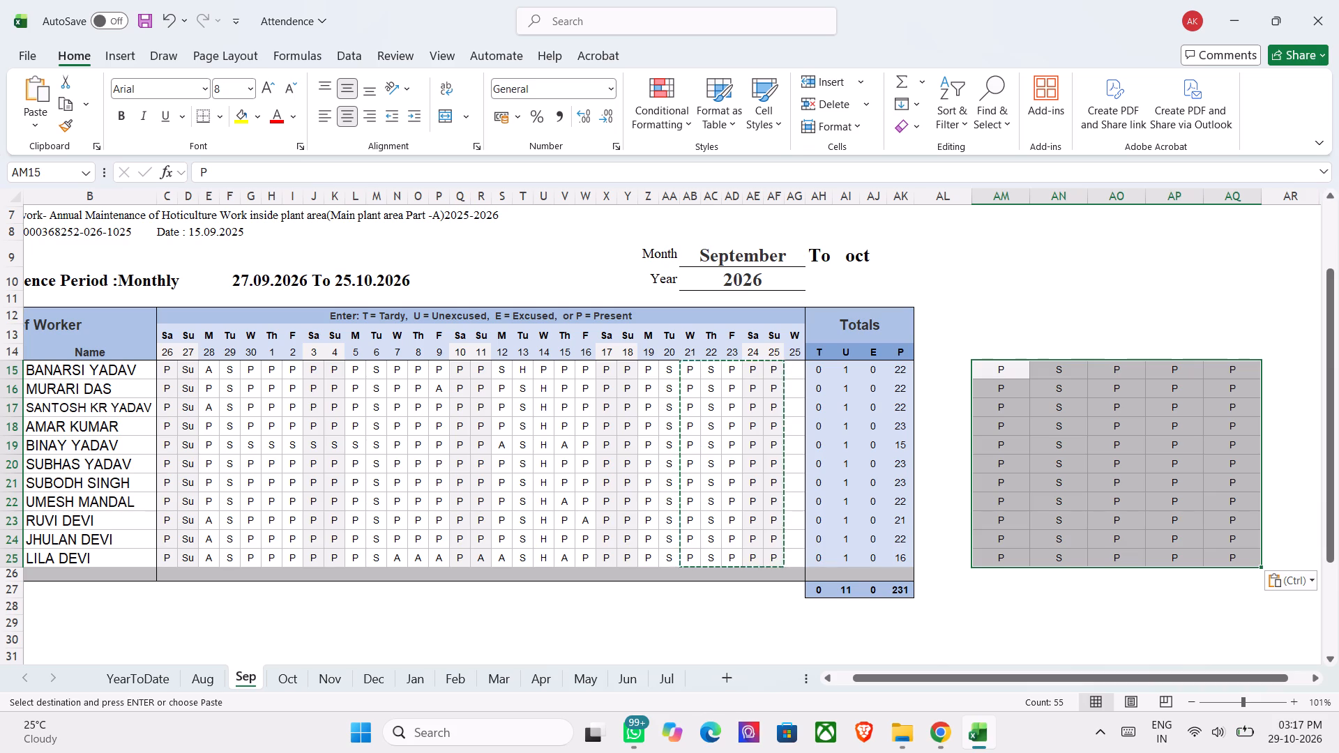
Clear the day 25 marks of the last four workers, AF22 to AF25.
{"action": "left_click", "coordinate": [783, 558]}
{"action": "key", "text": "BackSpace"}
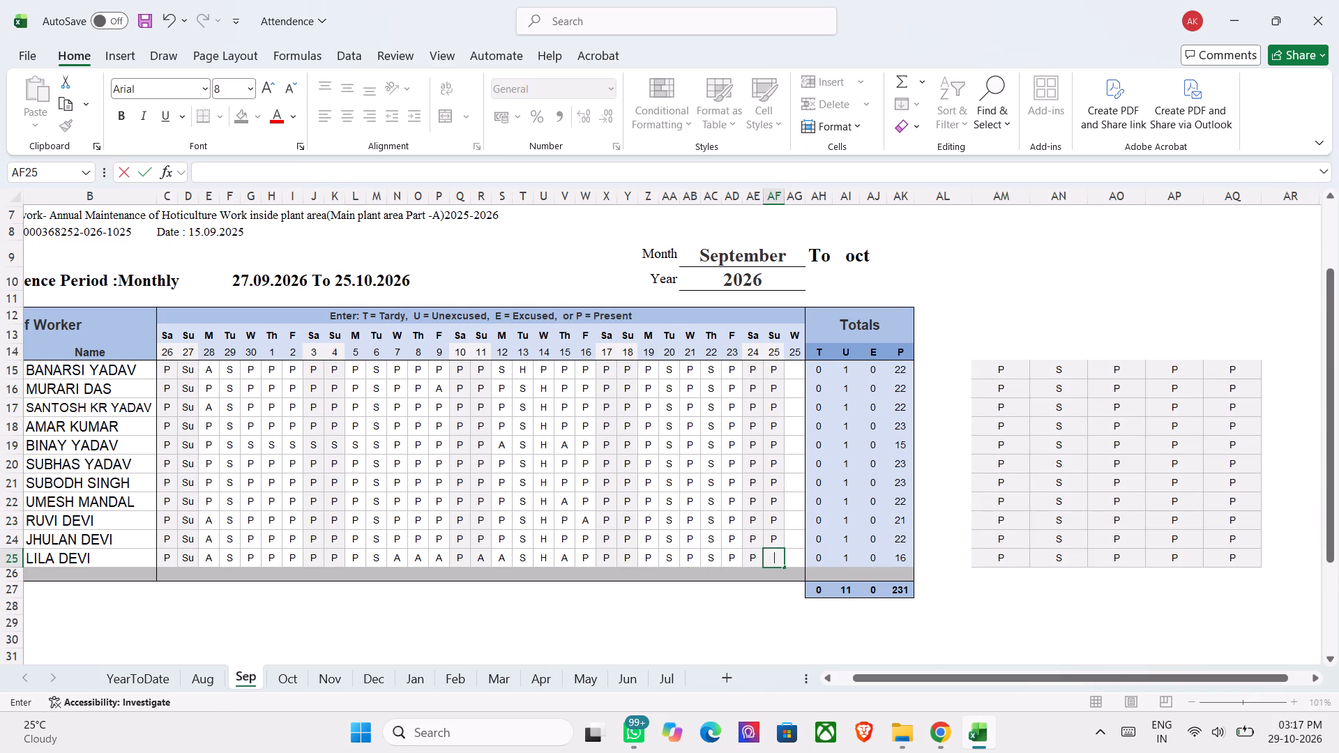
{"action": "key", "text": "Up"}
{"action": "key", "text": "BackSpace"}
{"action": "key", "text": "Up"}
{"action": "key", "text": "BackSpace"}
{"action": "key", "text": "Up"}
{"action": "key", "text": "BackSpace"}
{"action": "key", "text": "BackSpace"}
{"action": "key", "text": "Up"}
{"action": "key", "text": "Up"}
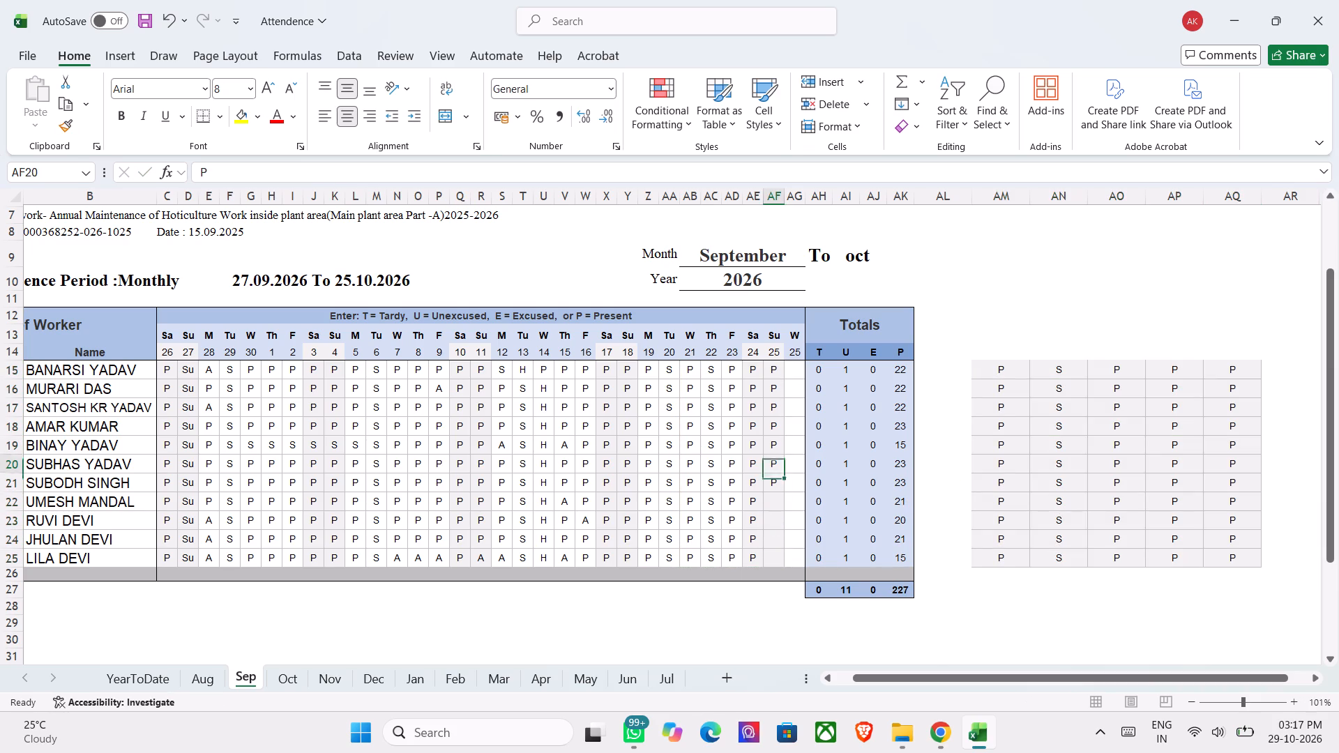
{"action": "key", "text": "Up"}
{"action": "key", "text": "Down"}
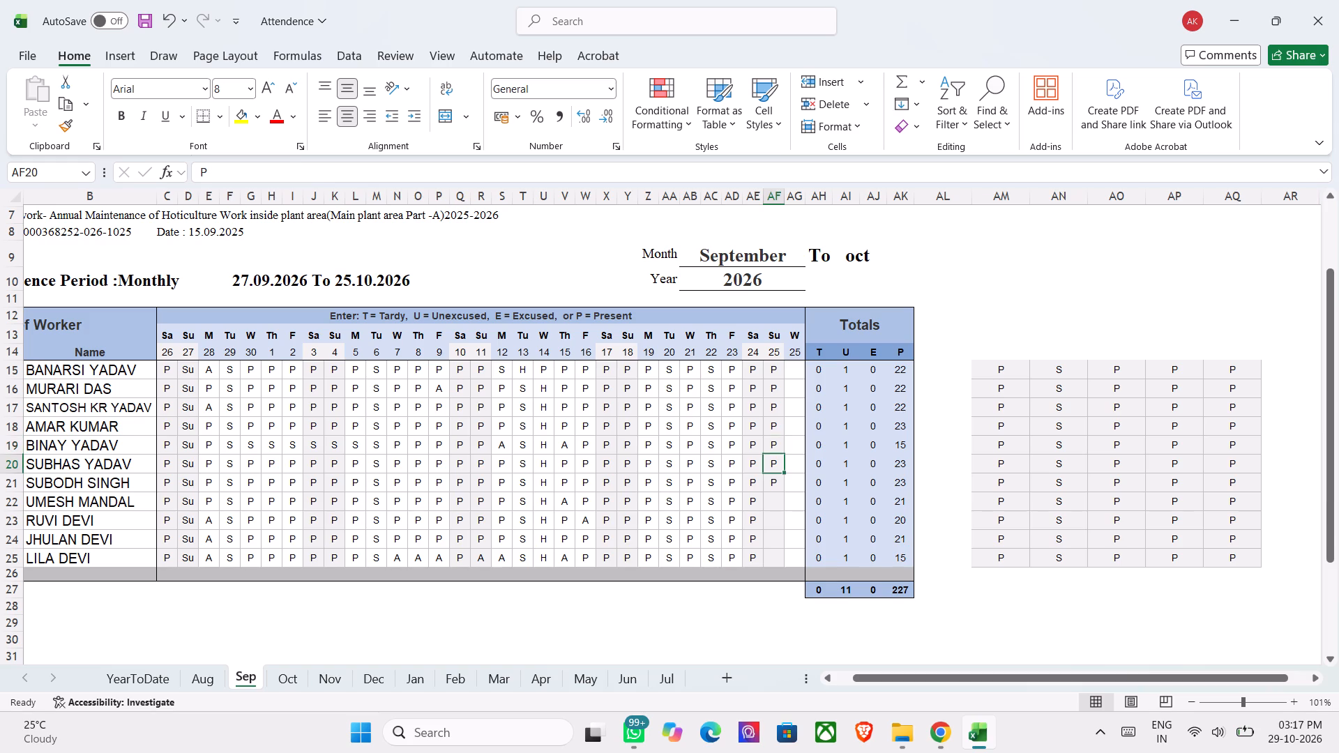
{"action": "key", "text": "Down"}
Fill the blank cell AF25 up to AF15, and extend the blanks back across days 24 to 21.
{"action": "left_click", "coordinate": [775, 551]}
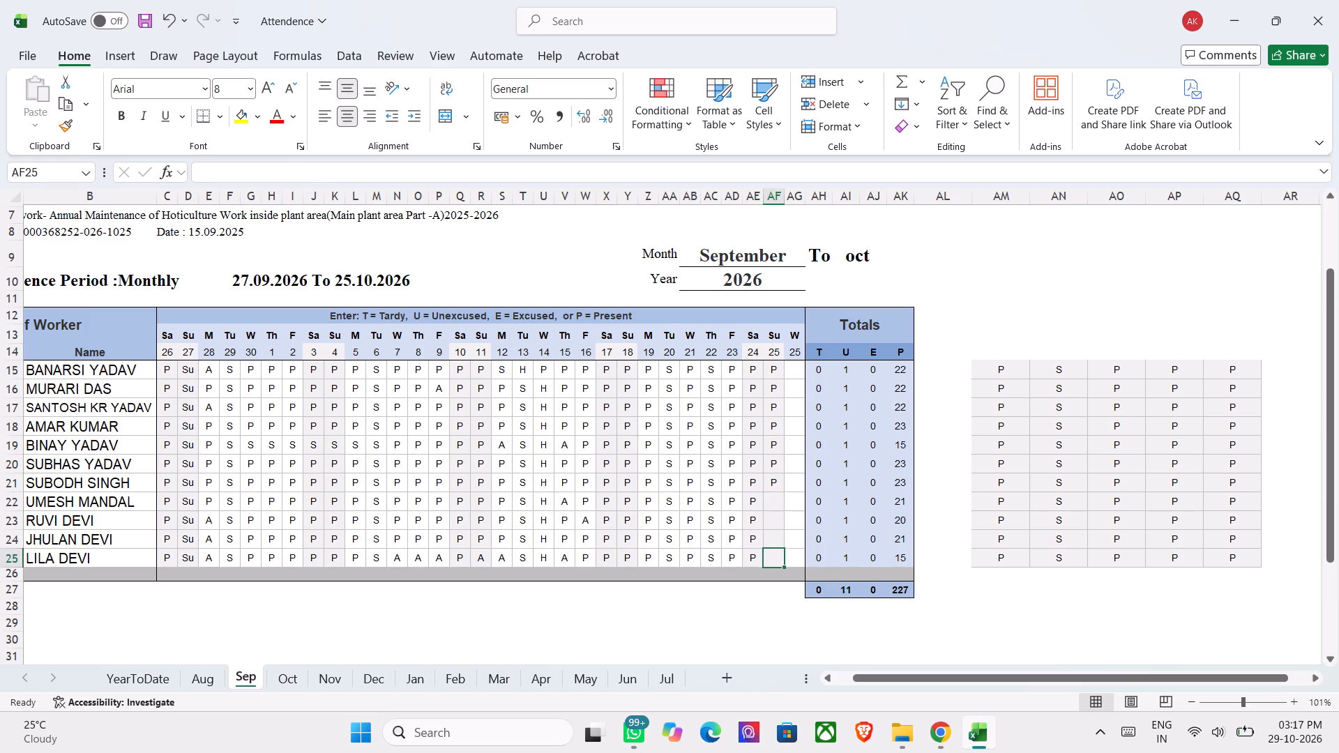
{"action": "left_click_drag", "start_coordinate": [782, 566], "coordinate": [776, 372]}
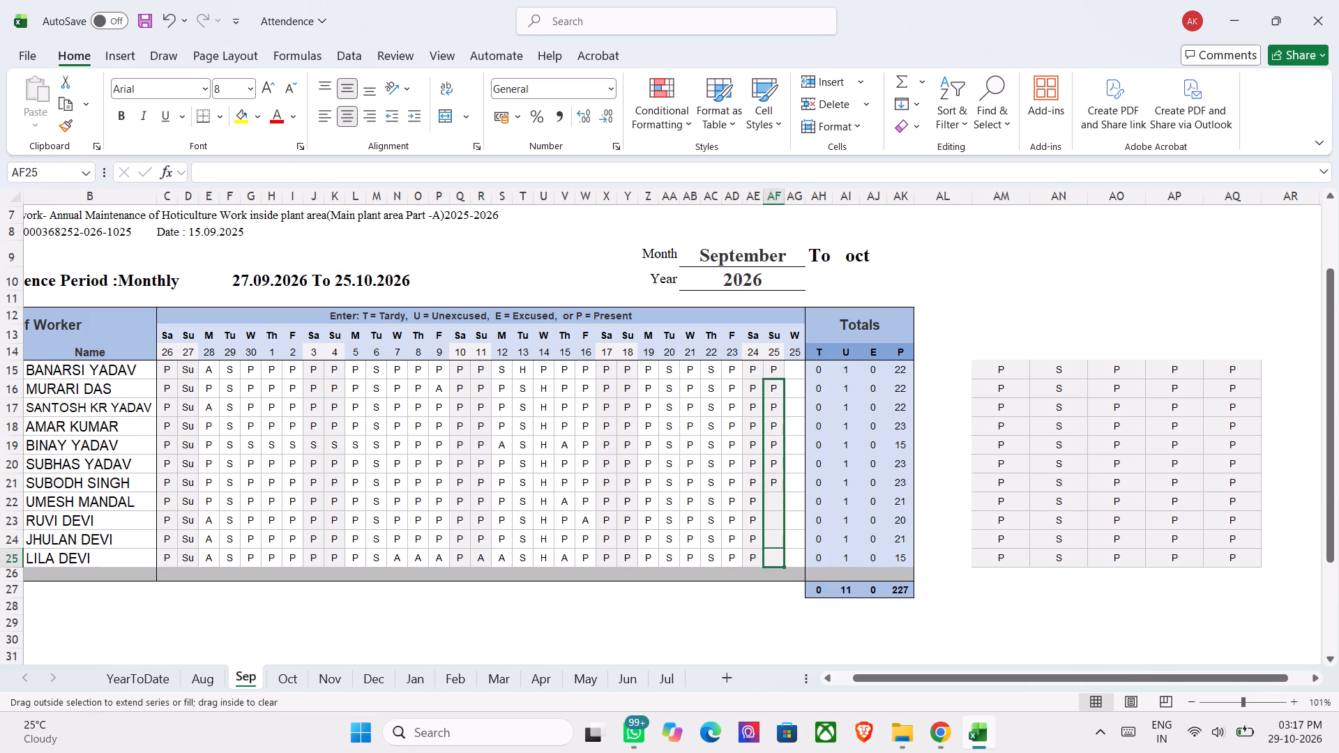
{"action": "left_click_drag", "start_coordinate": [776, 372], "coordinate": [776, 366]}
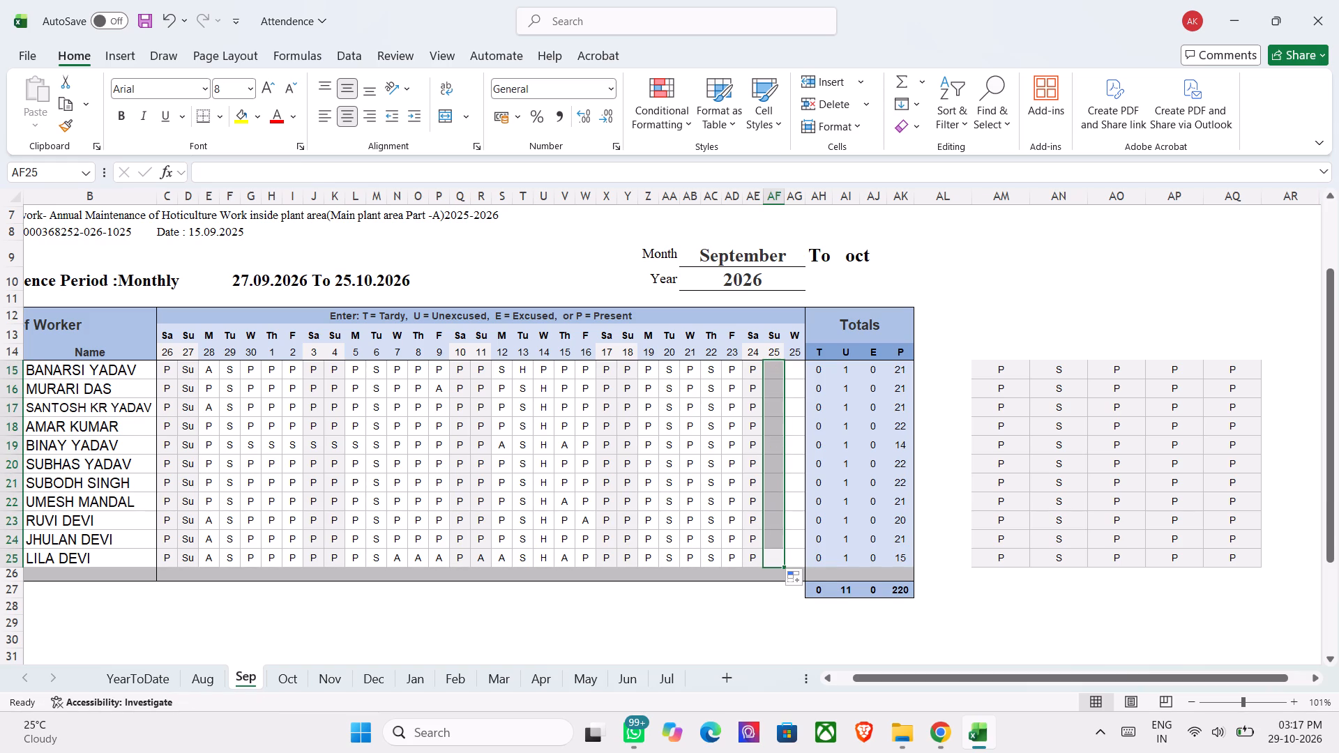
{"action": "left_click_drag", "start_coordinate": [784, 569], "coordinate": [724, 567]}
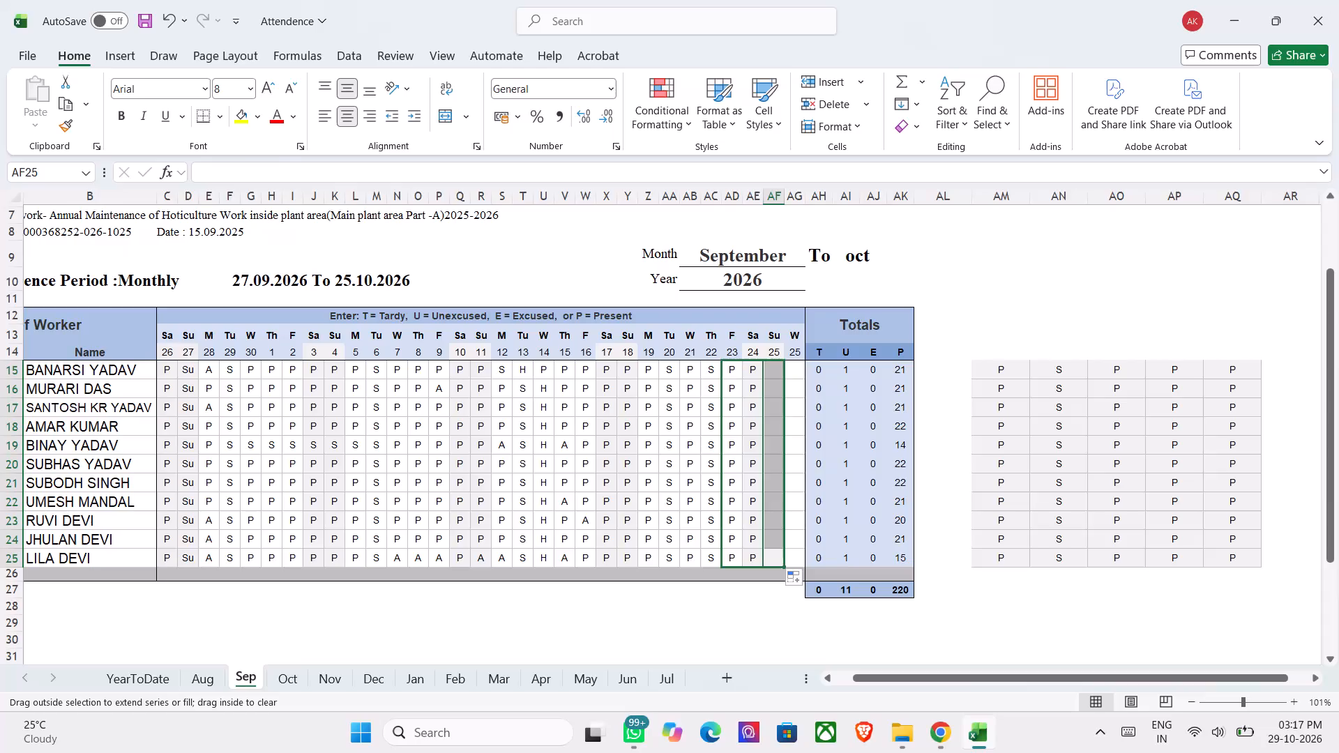
{"action": "left_click_drag", "start_coordinate": [724, 567], "coordinate": [687, 562]}
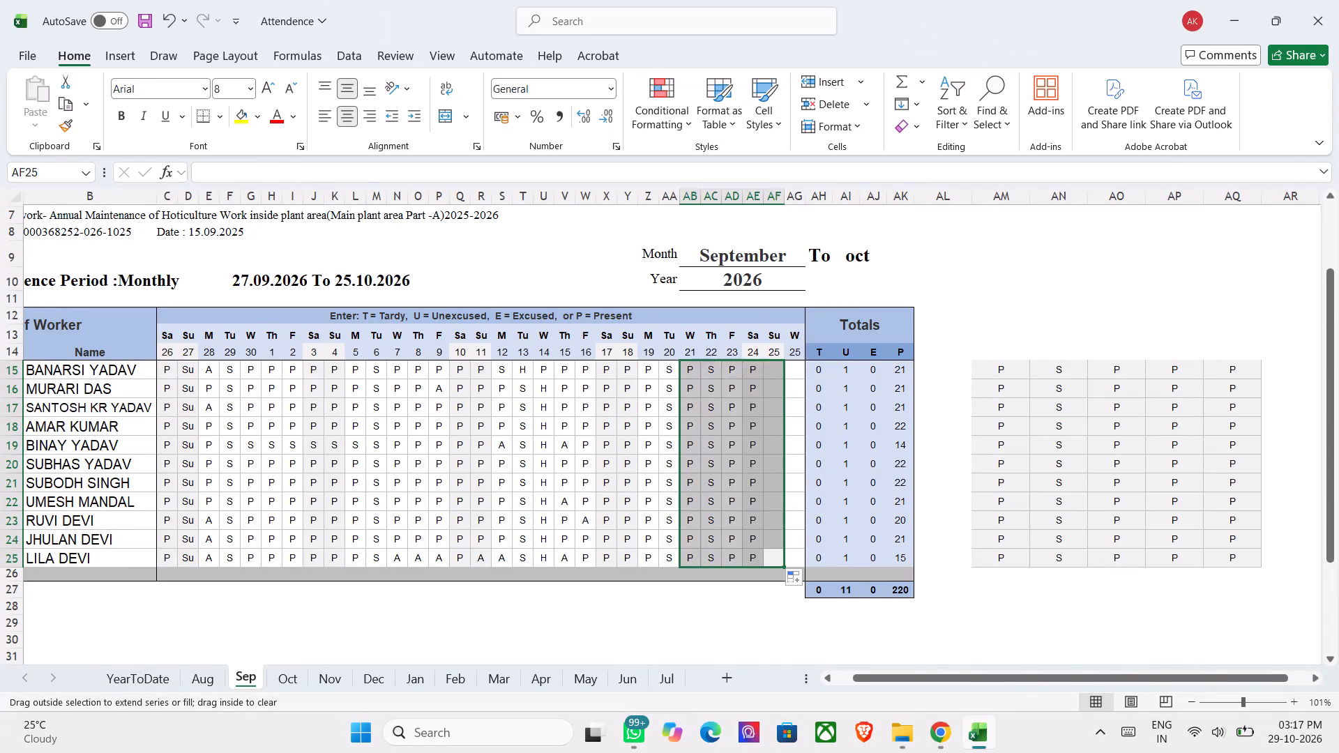
{"action": "left_click", "coordinate": [690, 604]}
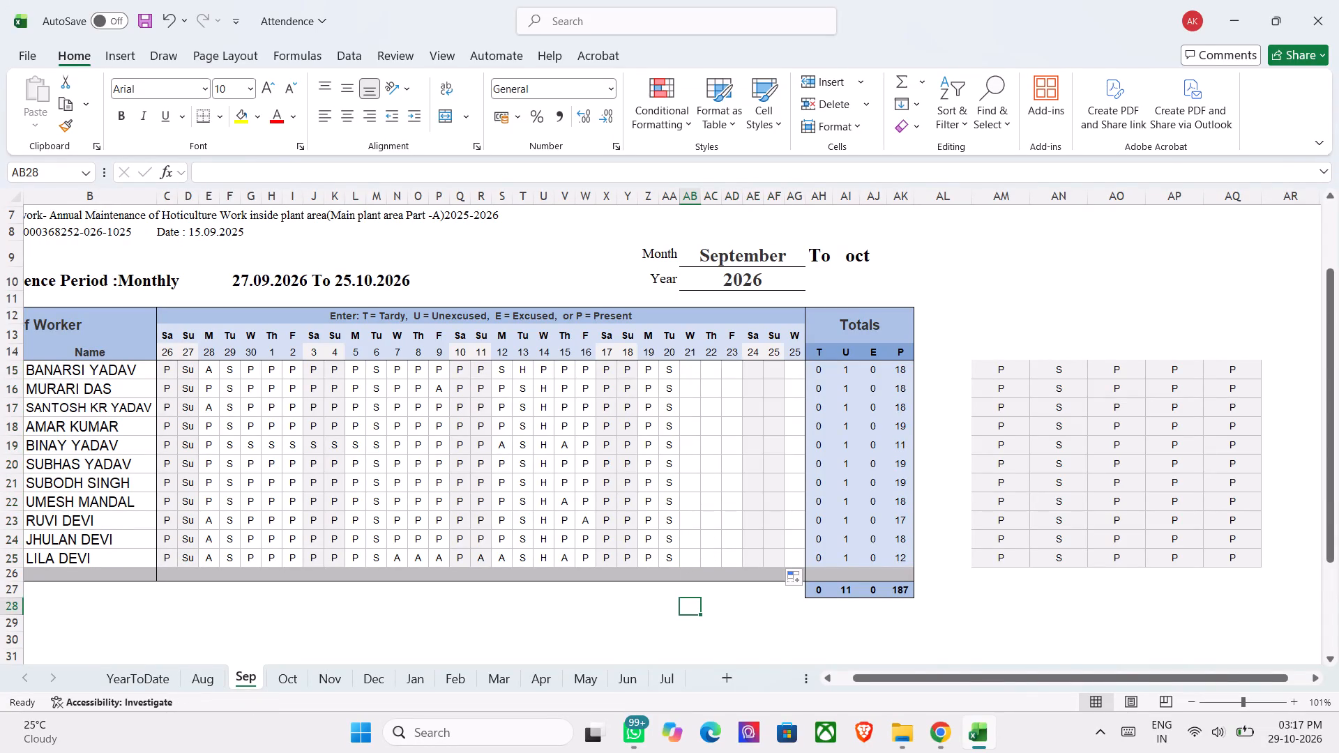
Copy the day 26 to day 20 marks of all eleven workers, C15 to AA25, and paste them starting at H15.
{"action": "left_click_drag", "start_coordinate": [165, 372], "coordinate": [667, 565]}
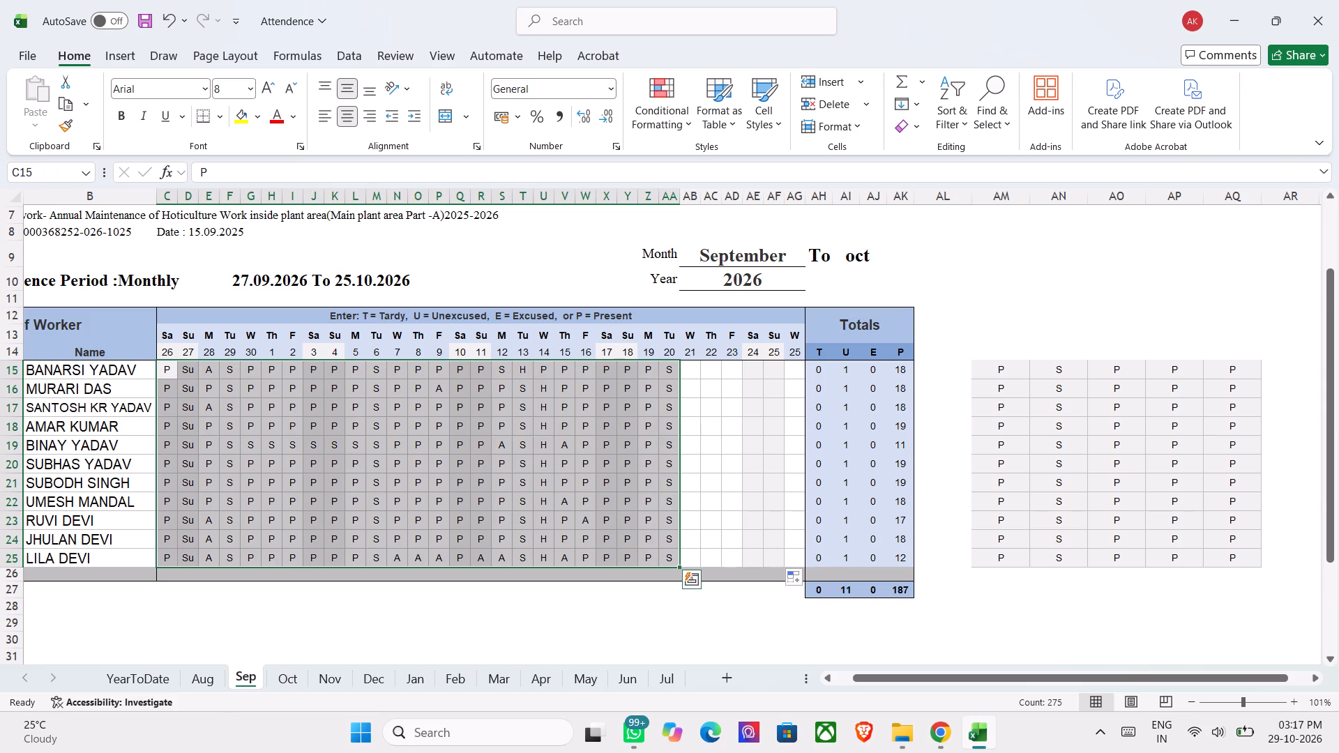
{"action": "key", "text": "ctrl+c"}
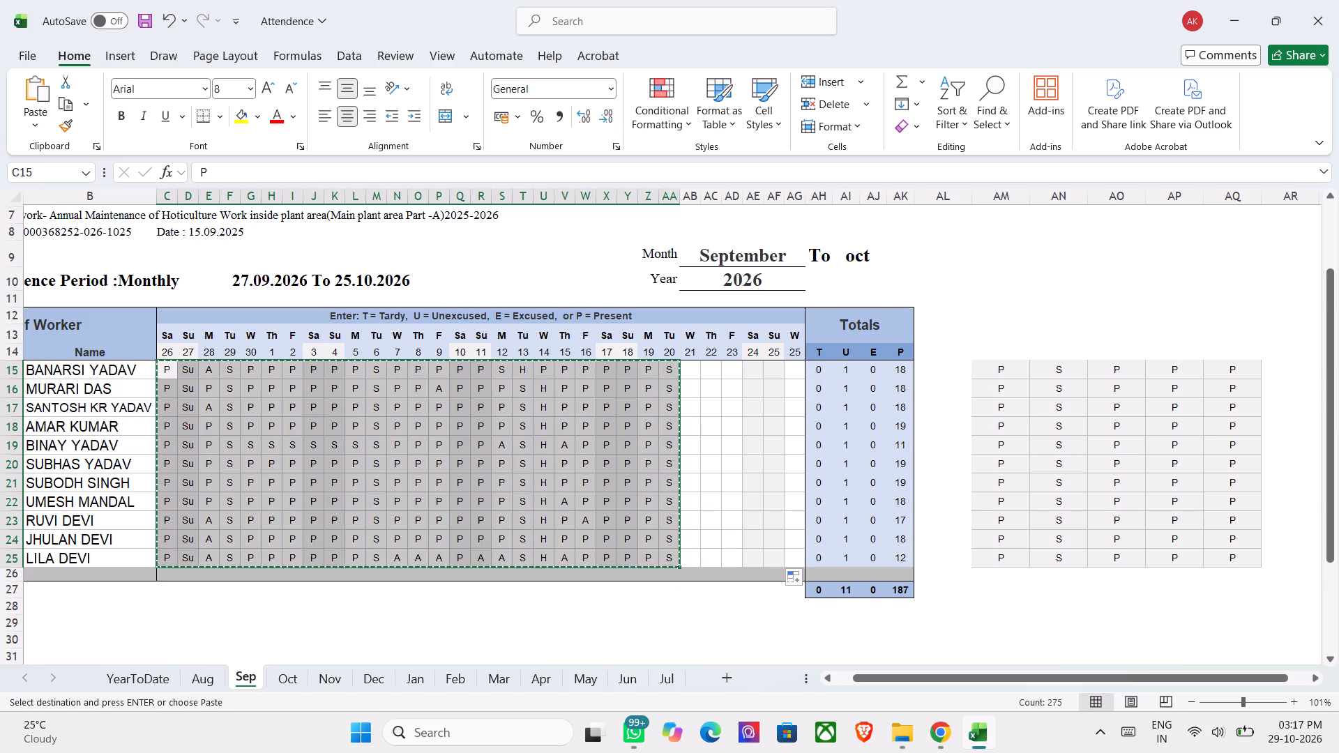
{"action": "left_click", "coordinate": [267, 371]}
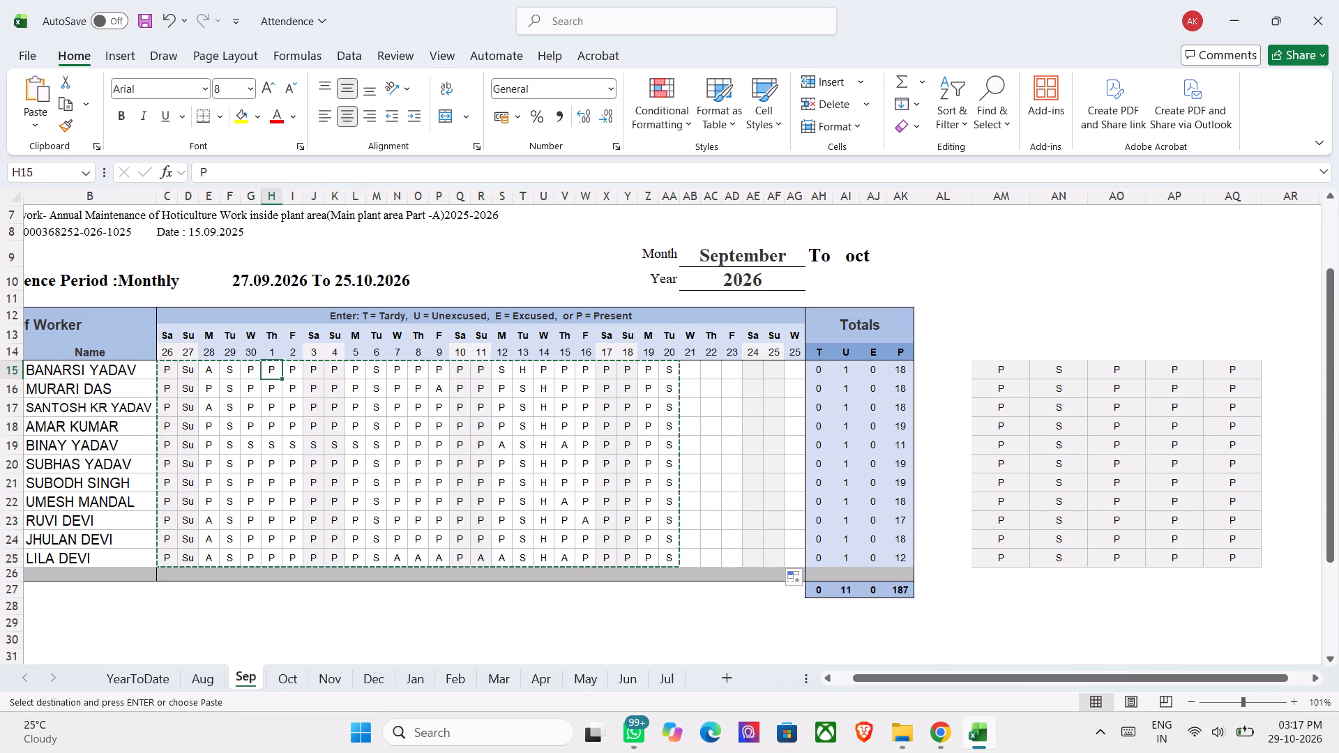
{"action": "key", "text": "ctrl+v"}
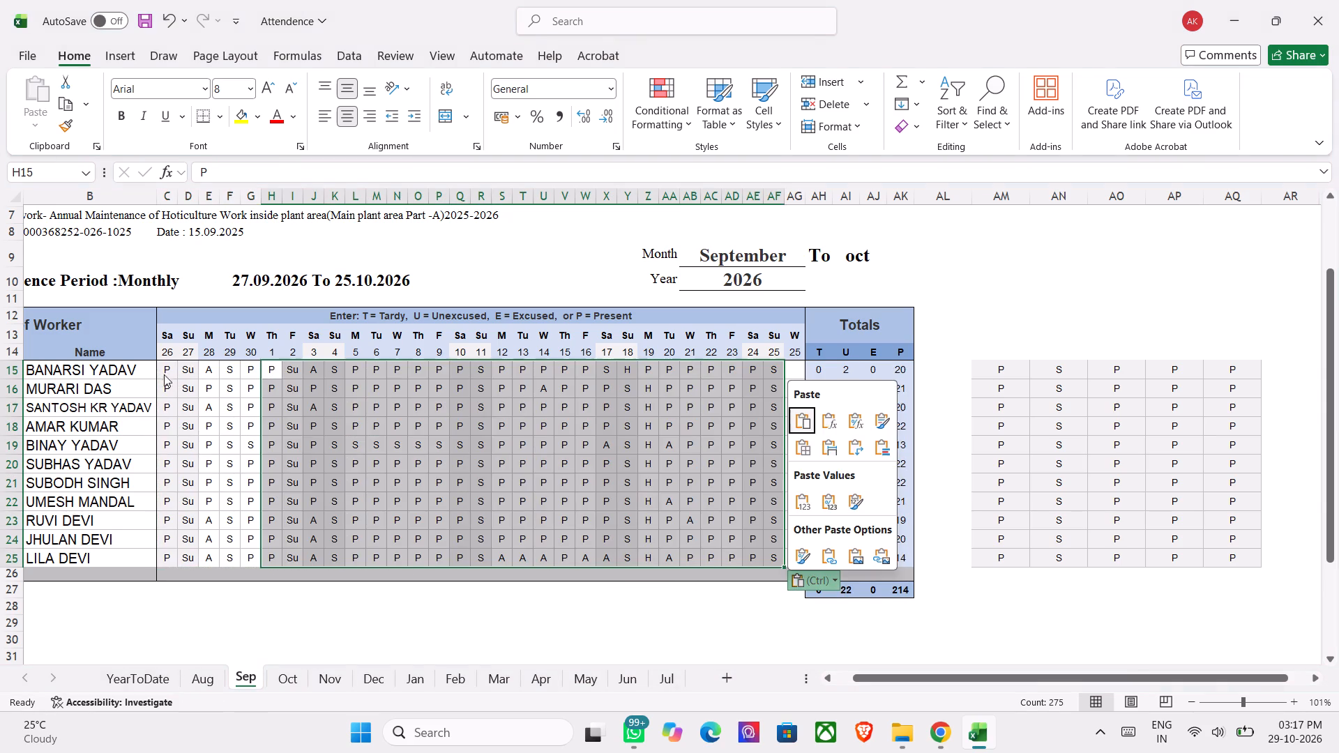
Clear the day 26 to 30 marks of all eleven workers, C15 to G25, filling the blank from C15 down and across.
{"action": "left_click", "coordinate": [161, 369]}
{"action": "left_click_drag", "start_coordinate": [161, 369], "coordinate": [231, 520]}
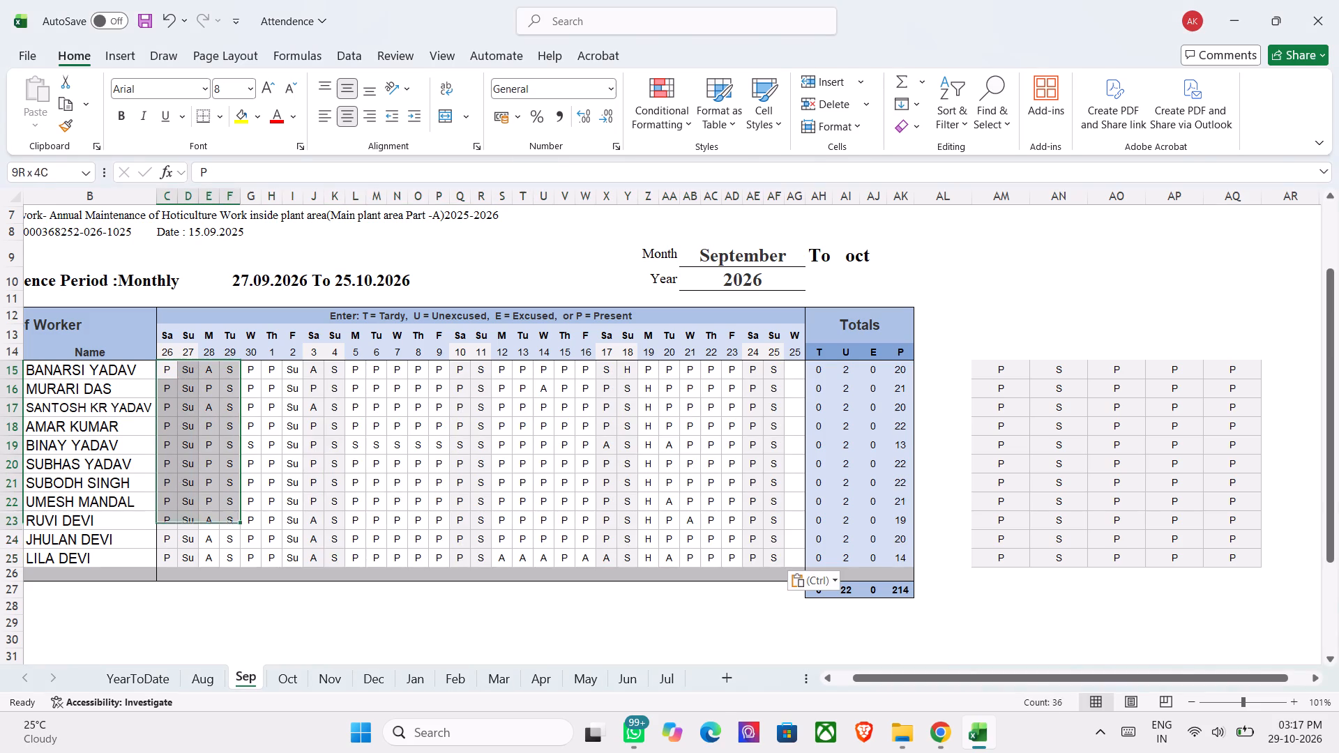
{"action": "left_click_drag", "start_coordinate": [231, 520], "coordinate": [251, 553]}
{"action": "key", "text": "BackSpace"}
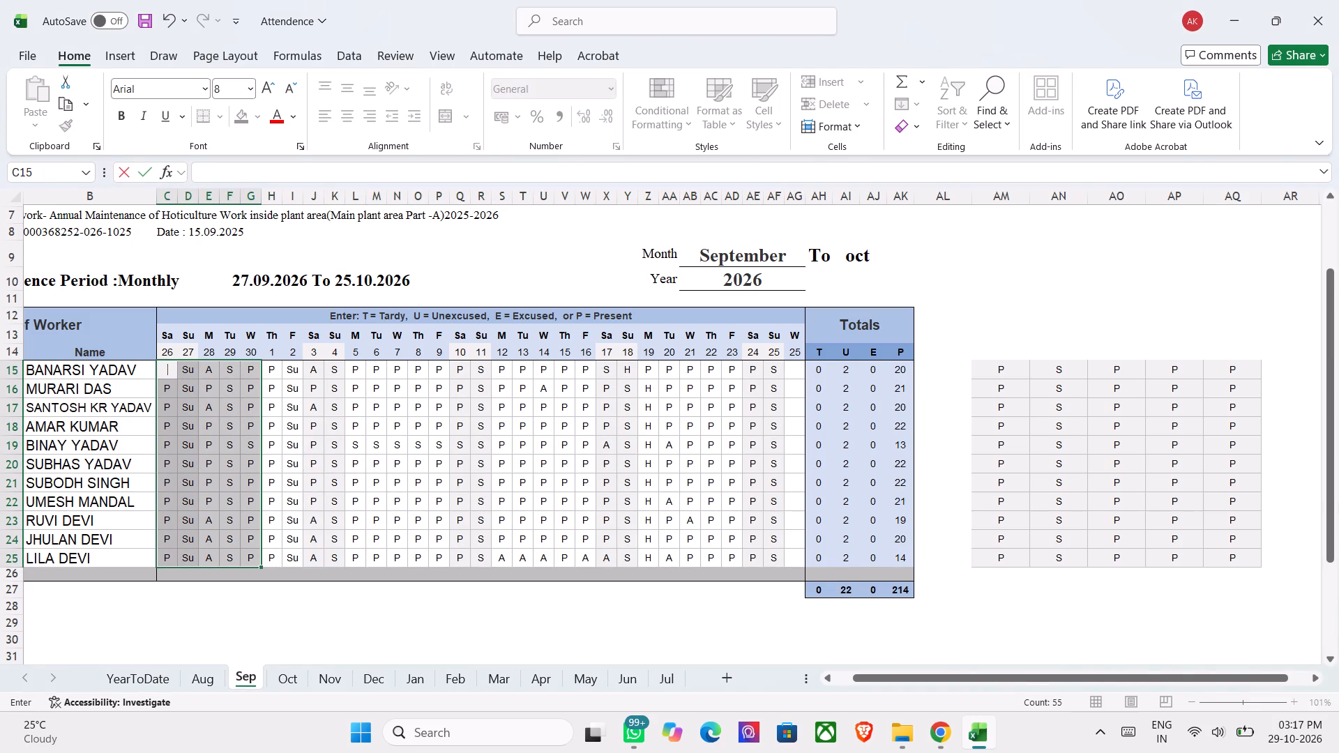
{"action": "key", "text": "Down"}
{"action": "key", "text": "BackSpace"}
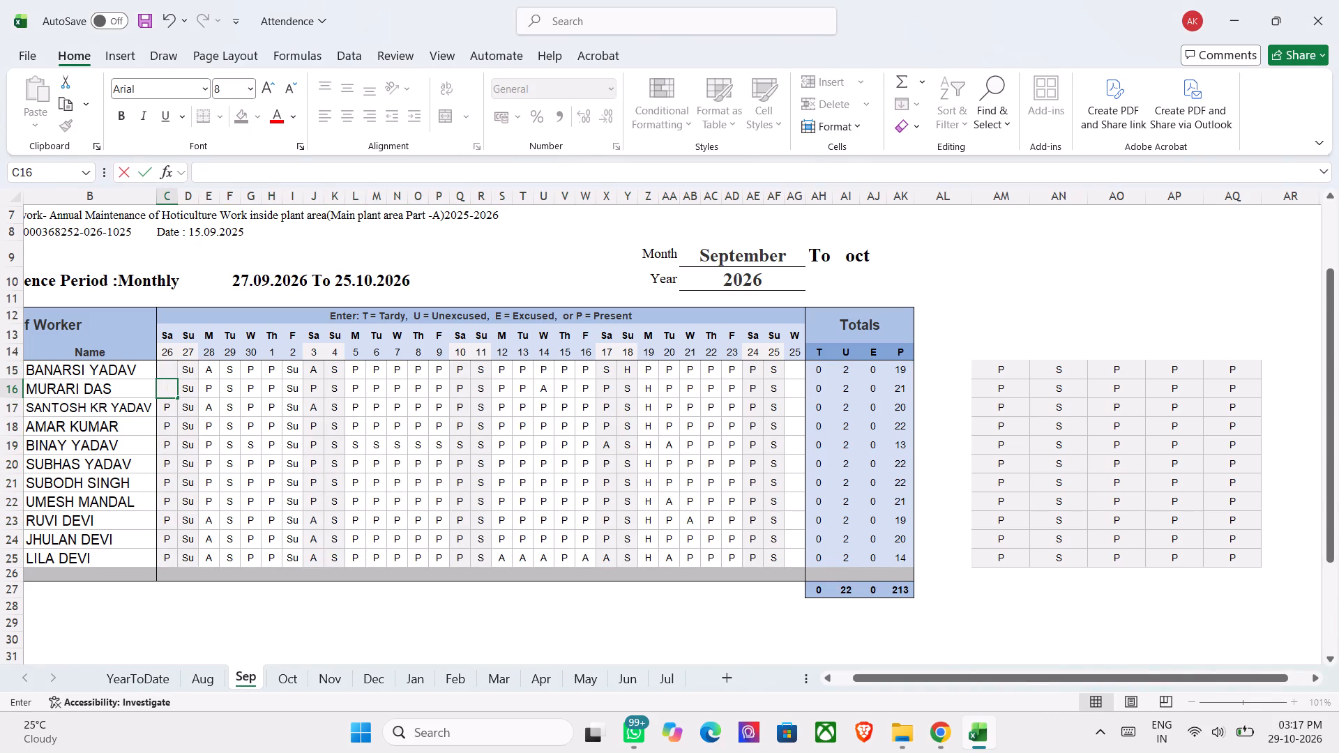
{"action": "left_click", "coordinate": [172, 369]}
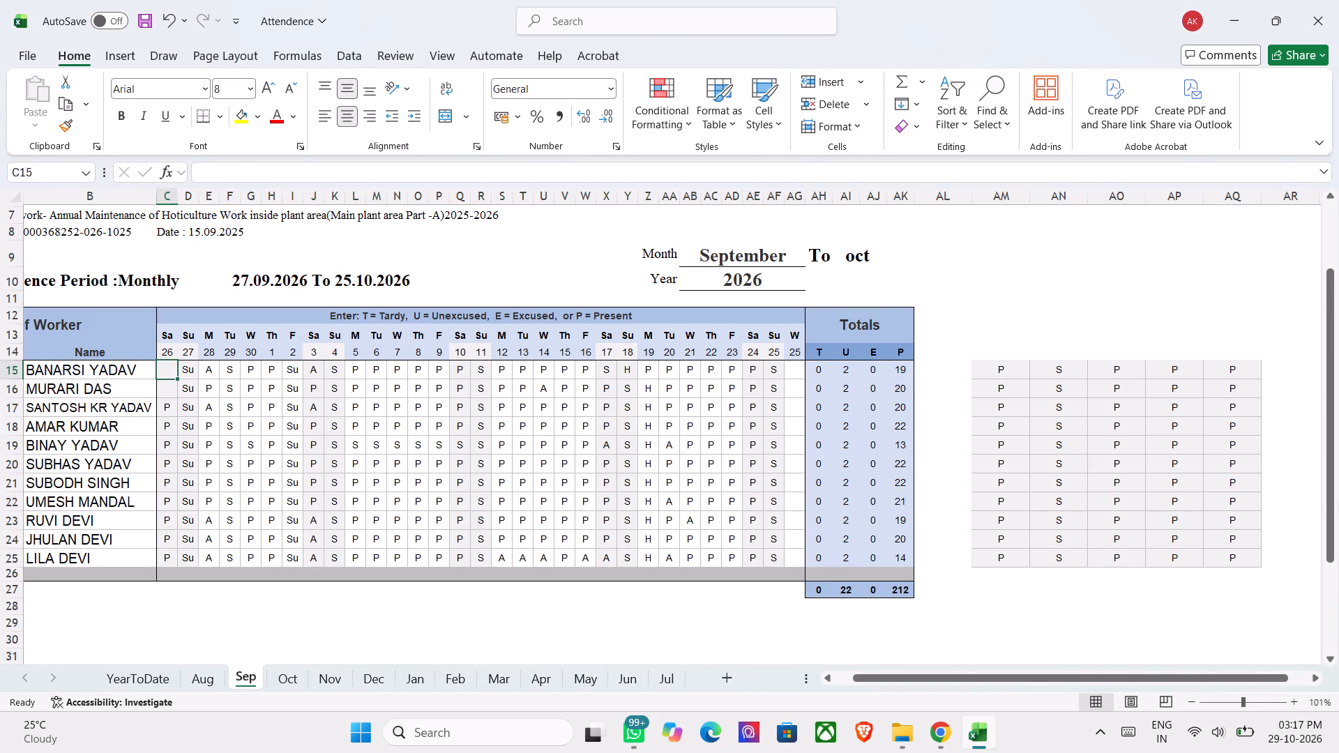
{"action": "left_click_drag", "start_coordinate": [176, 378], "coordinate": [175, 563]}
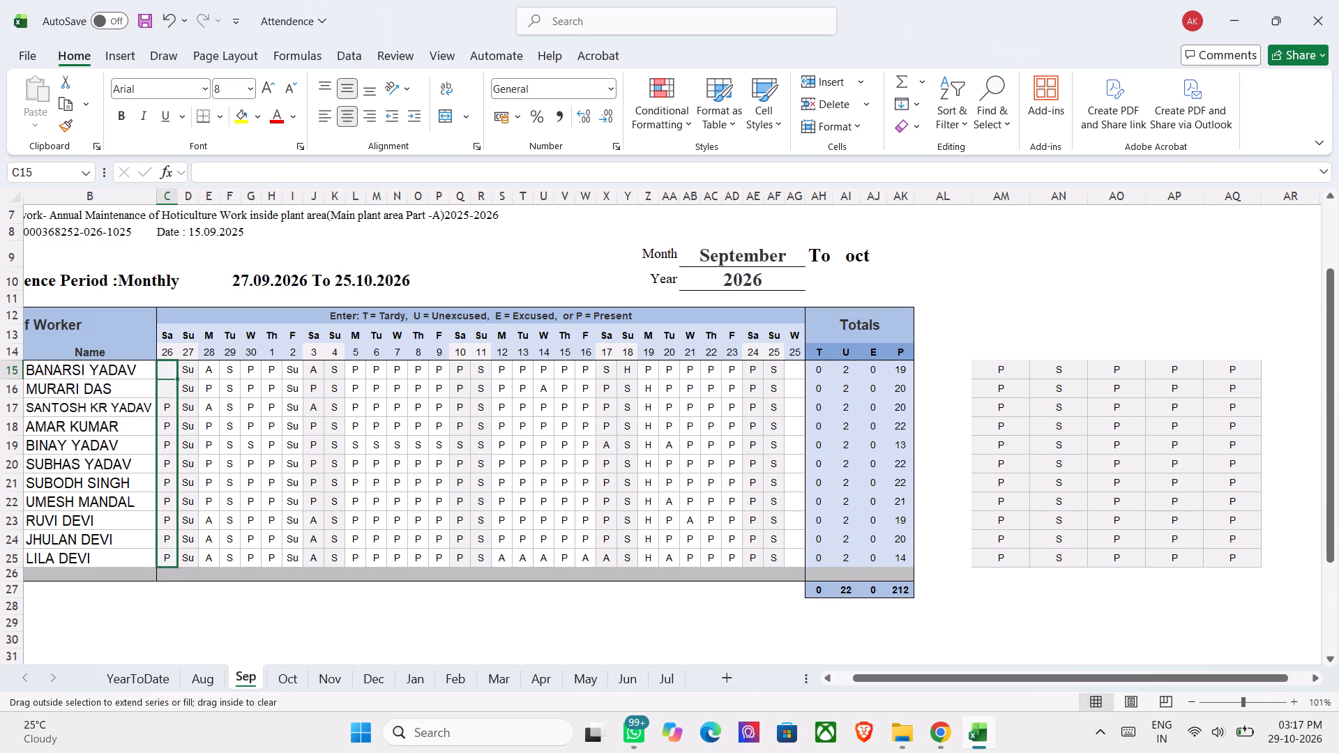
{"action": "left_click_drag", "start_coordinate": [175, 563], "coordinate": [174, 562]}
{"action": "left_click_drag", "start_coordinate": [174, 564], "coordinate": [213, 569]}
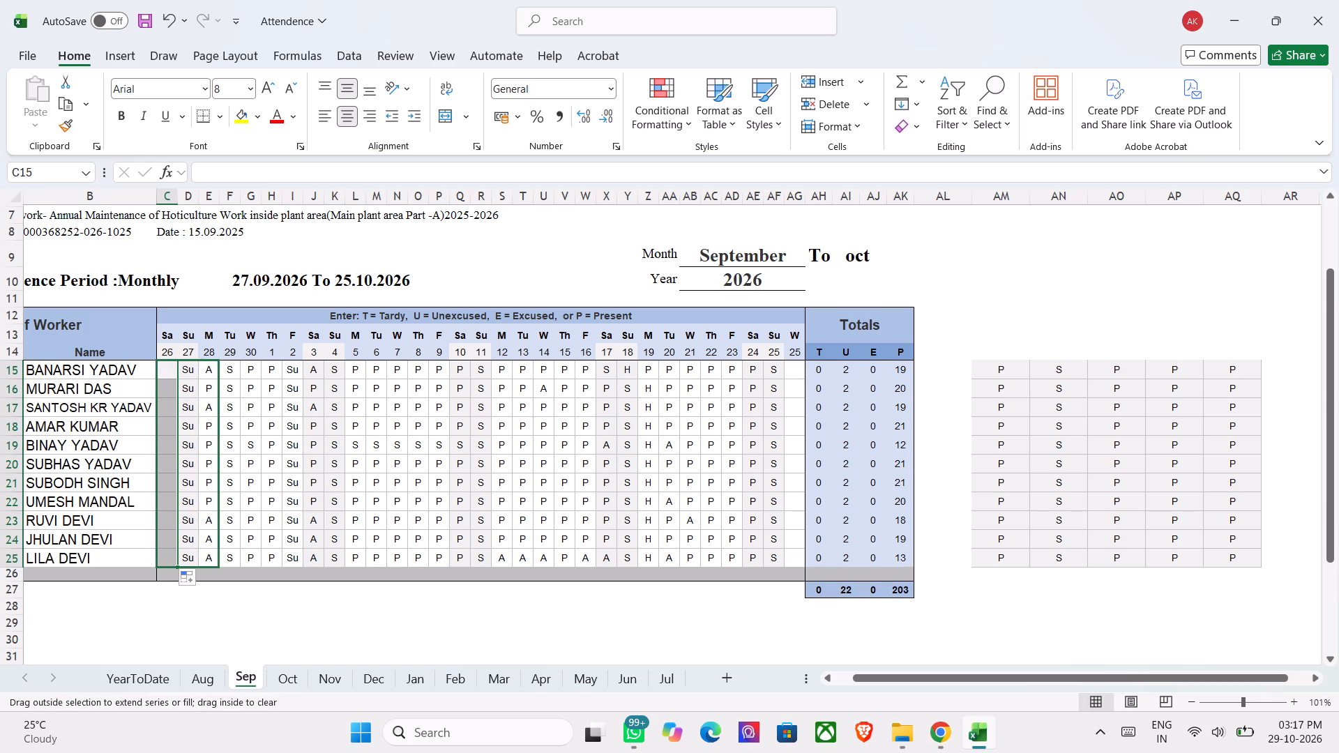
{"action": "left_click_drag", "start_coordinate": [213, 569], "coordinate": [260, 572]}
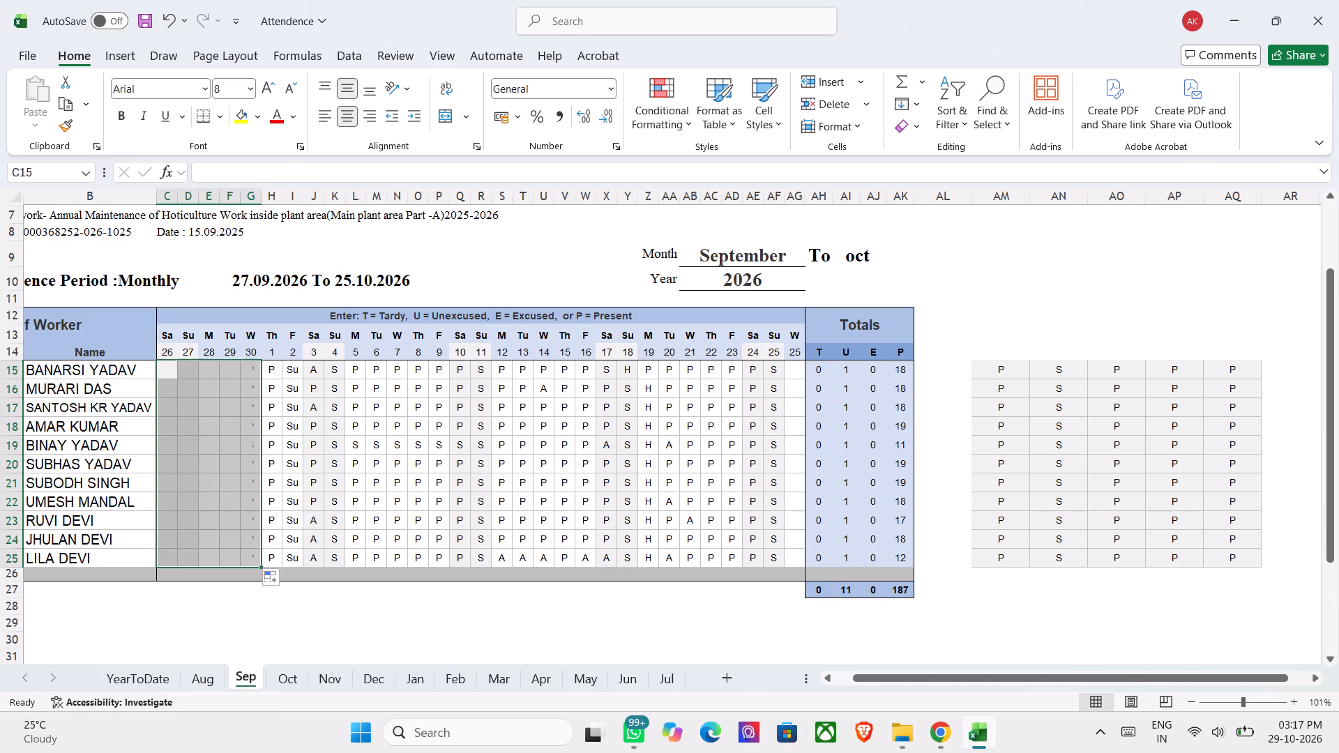
Copy the set-aside marks of all eleven workers, AM15 to AQ25, and paste them into days 26 to 30 starting at C15.
{"action": "left_click", "coordinate": [1001, 372]}
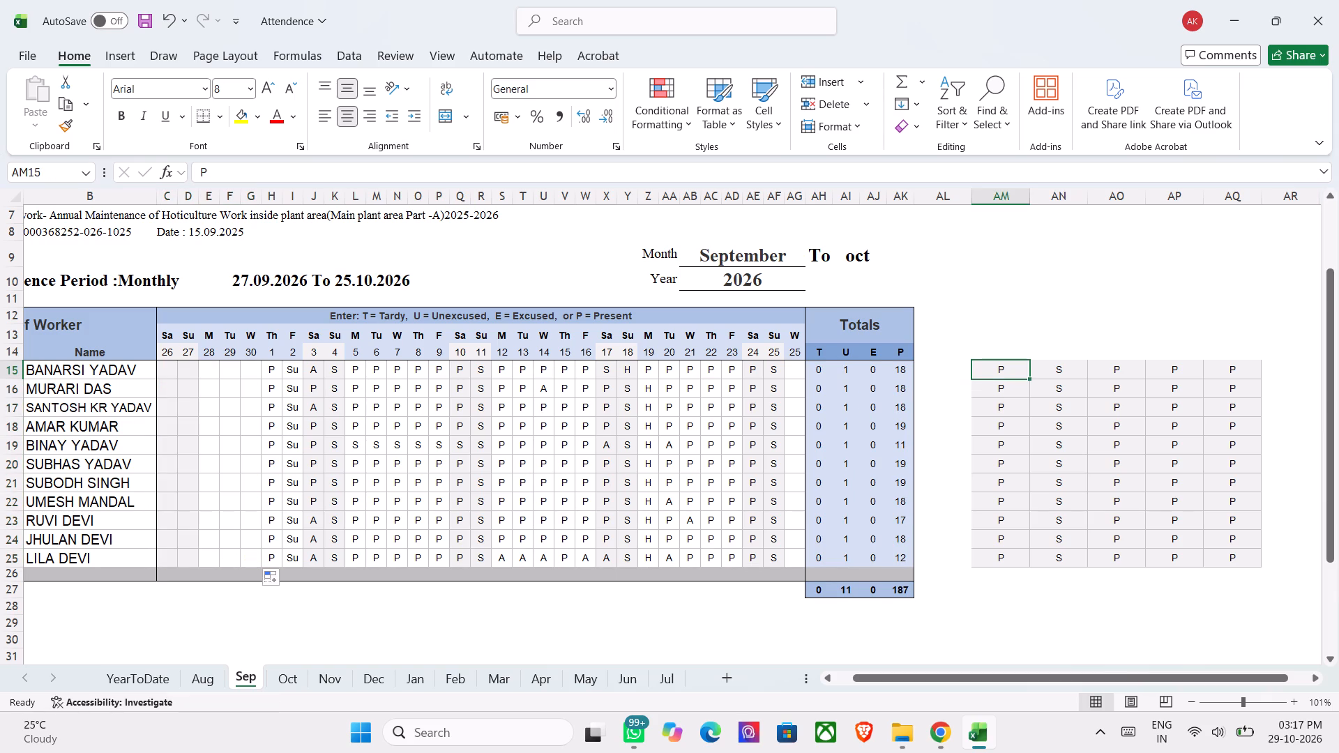
{"action": "left_click_drag", "start_coordinate": [1008, 370], "coordinate": [1207, 535]}
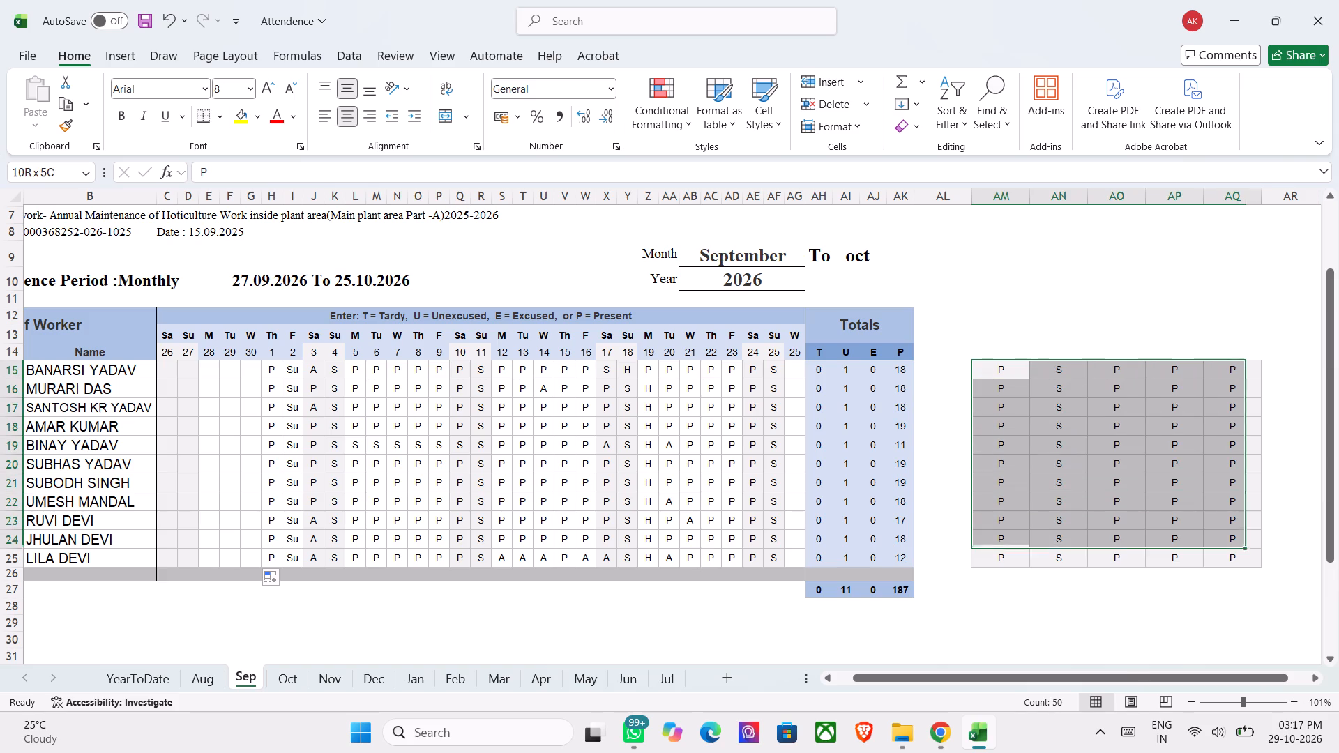
{"action": "left_click_drag", "start_coordinate": [1207, 535], "coordinate": [1226, 550]}
{"action": "key", "text": "ctrl+c"}
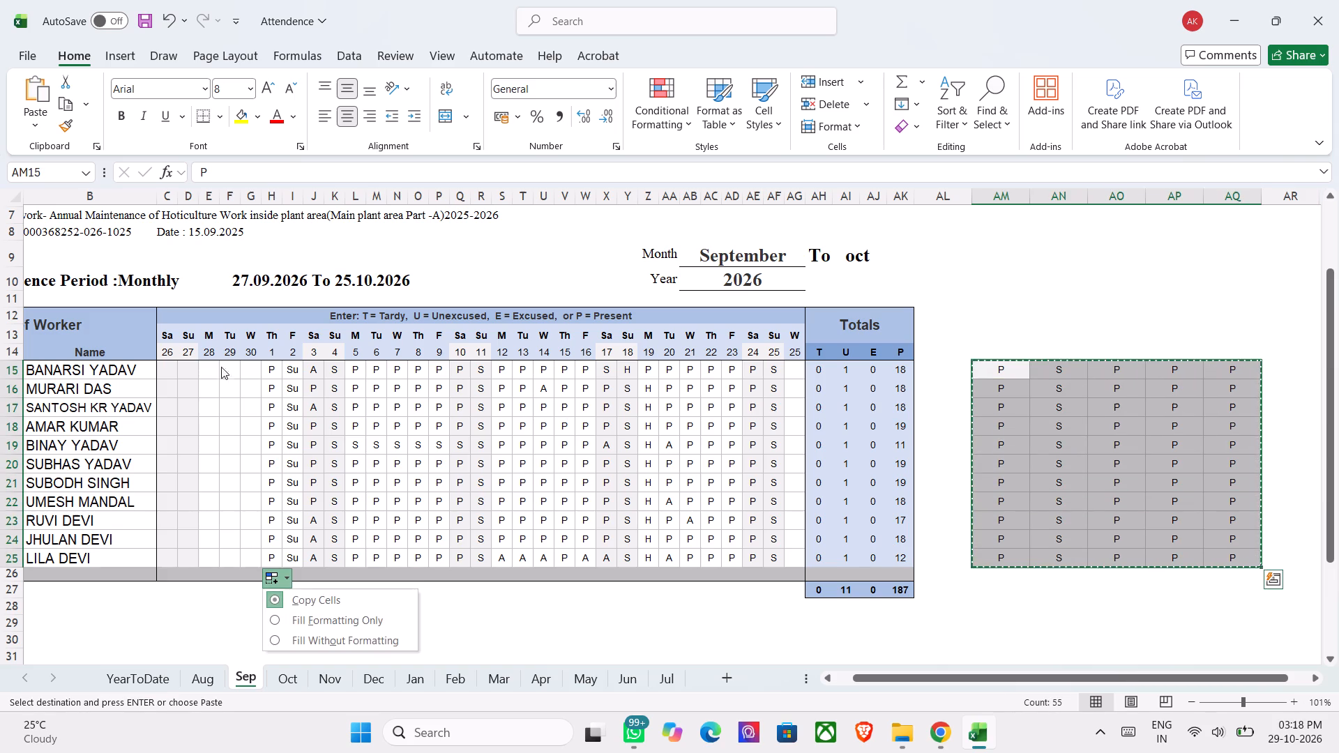
{"action": "left_click", "coordinate": [162, 365]}
{"action": "key", "text": "ctrl+v"}
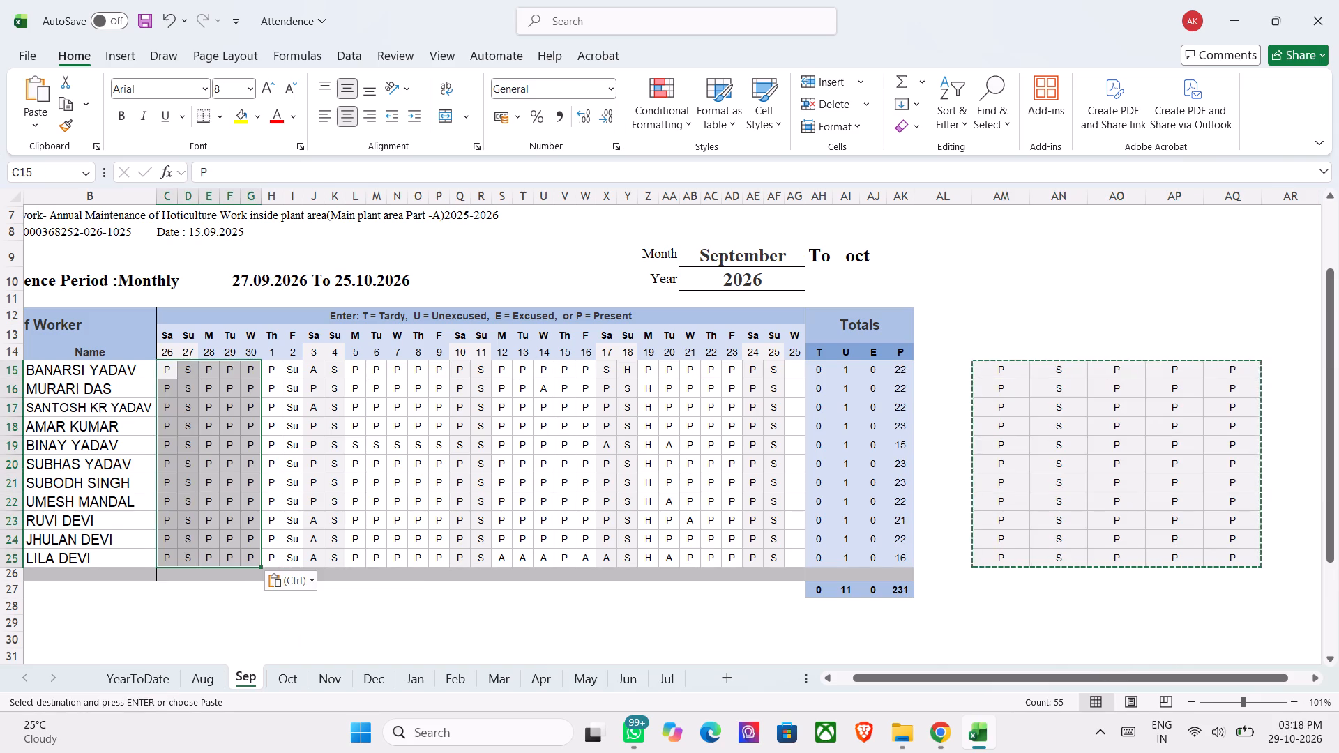
{"action": "left_click", "coordinate": [464, 632]}
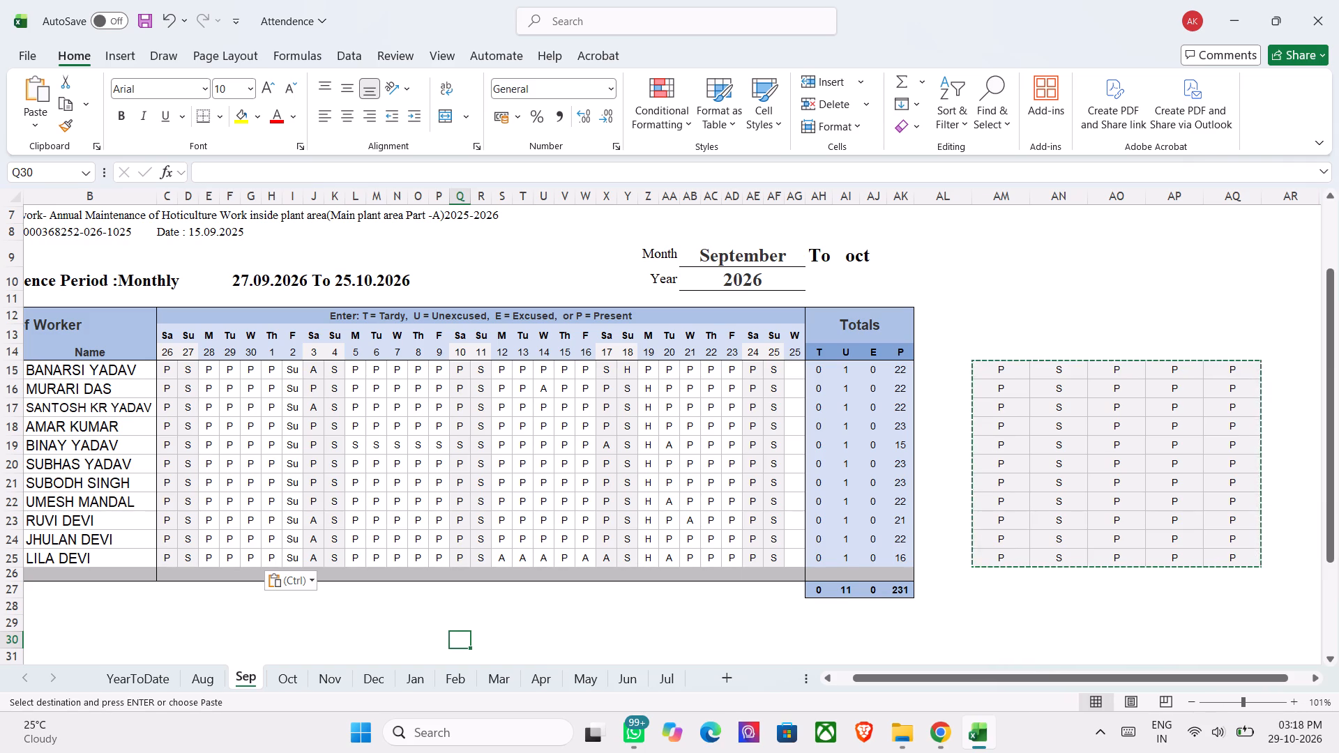
Replace the day 2 marks of all eleven workers, I15 to I25, with H.
{"action": "left_click", "coordinate": [294, 365]}
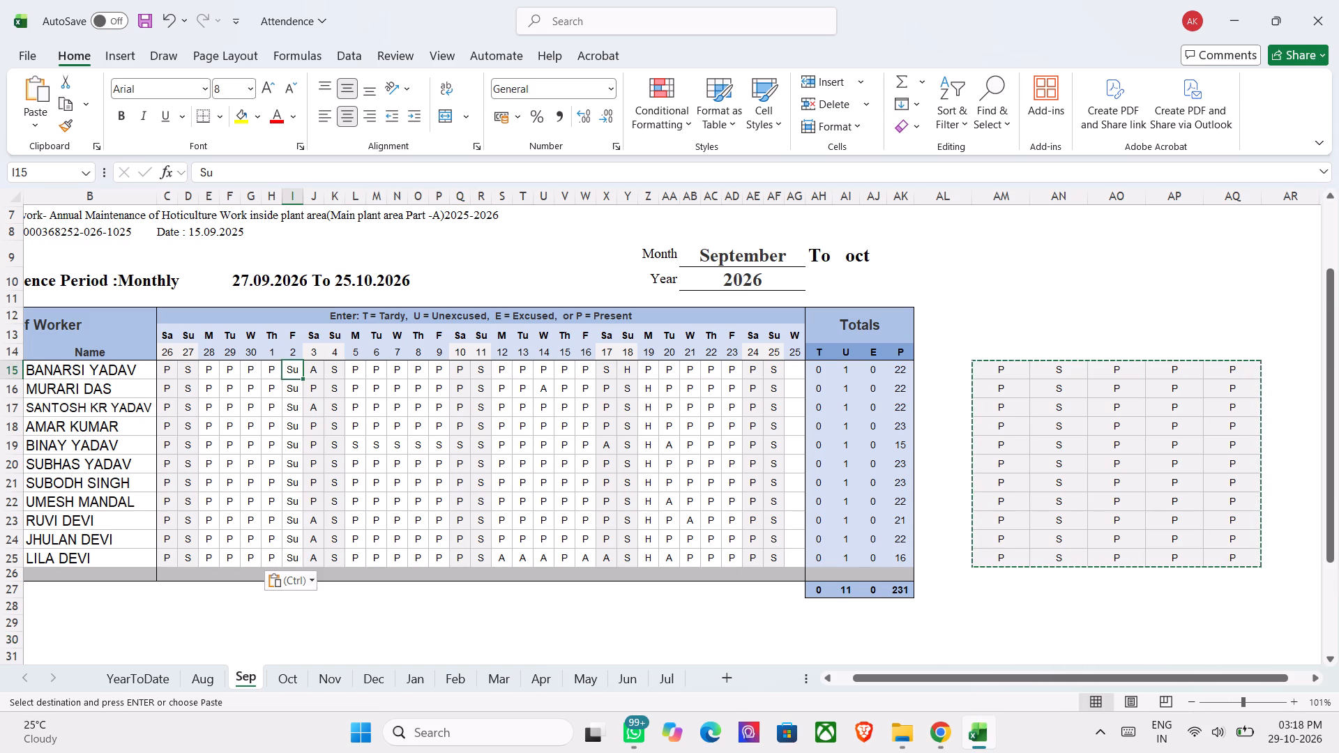
{"action": "key", "text": "h"}
{"action": "key", "text": "Down"}
{"action": "key", "text": "h"}
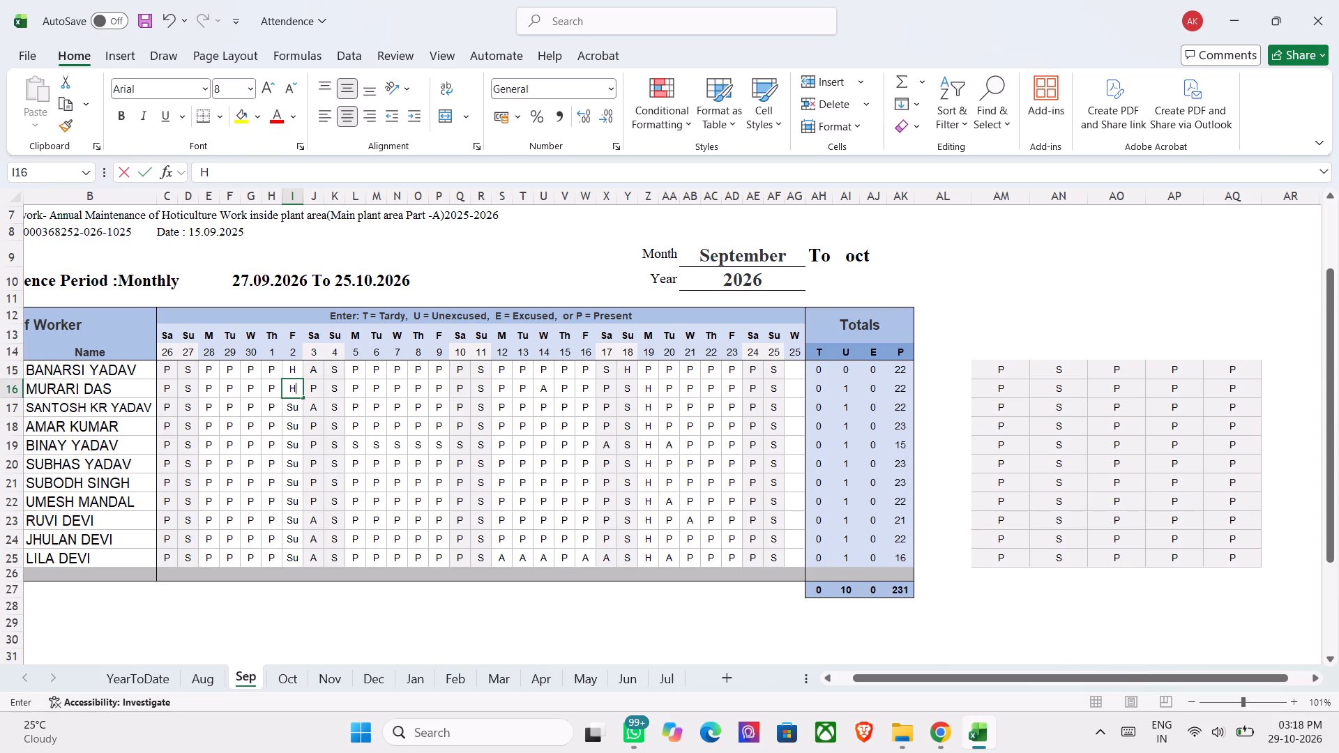
{"action": "key", "text": "Down"}
{"action": "key", "text": "h"}
{"action": "key", "text": "Down"}
{"action": "key", "text": "h"}
{"action": "key", "text": "Down"}
{"action": "key", "text": "h"}
{"action": "key", "text": "Down"}
{"action": "key", "text": "h"}
{"action": "key", "text": "Down"}
{"action": "key", "text": "h"}
{"action": "key", "text": "Down"}
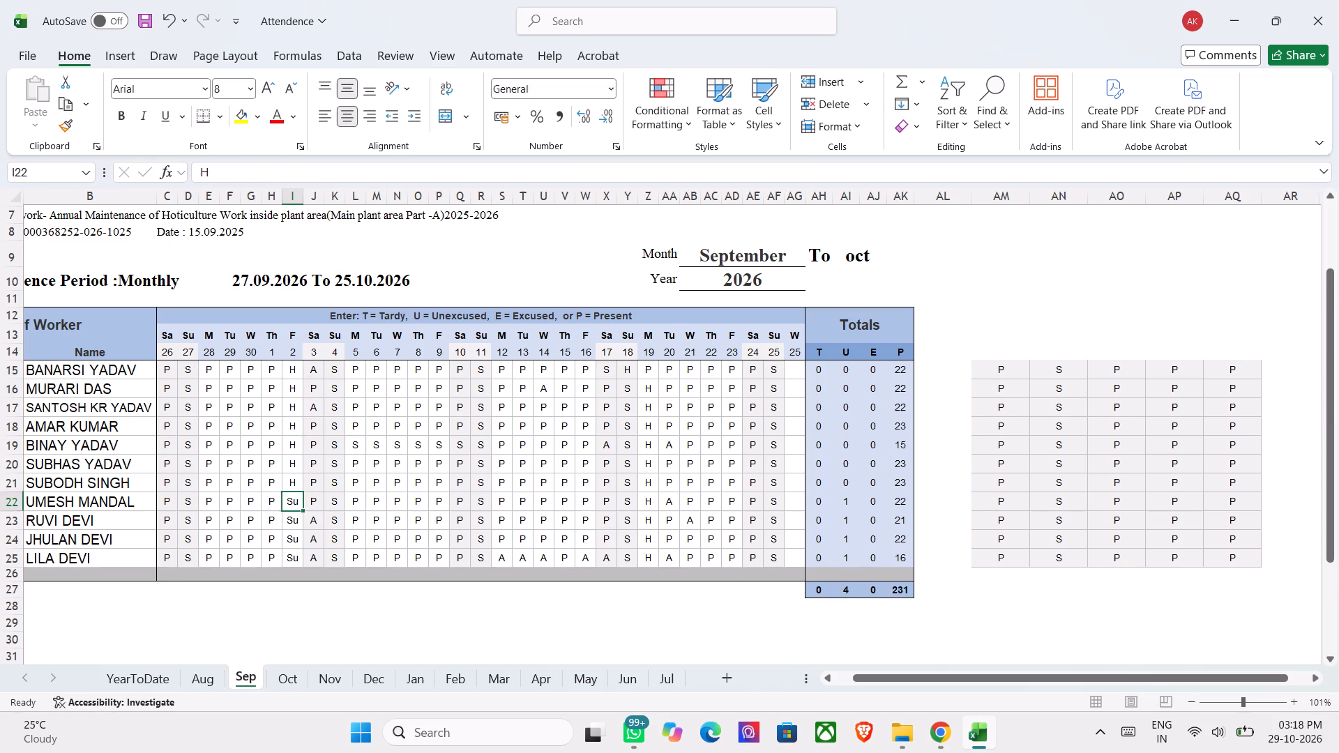
{"action": "key", "text": "h"}
{"action": "key", "text": "Down"}
{"action": "key", "text": "h"}
{"action": "key", "text": "Down"}
{"action": "key", "text": "h"}
{"action": "key", "text": "Down"}
{"action": "key", "text": "h"}
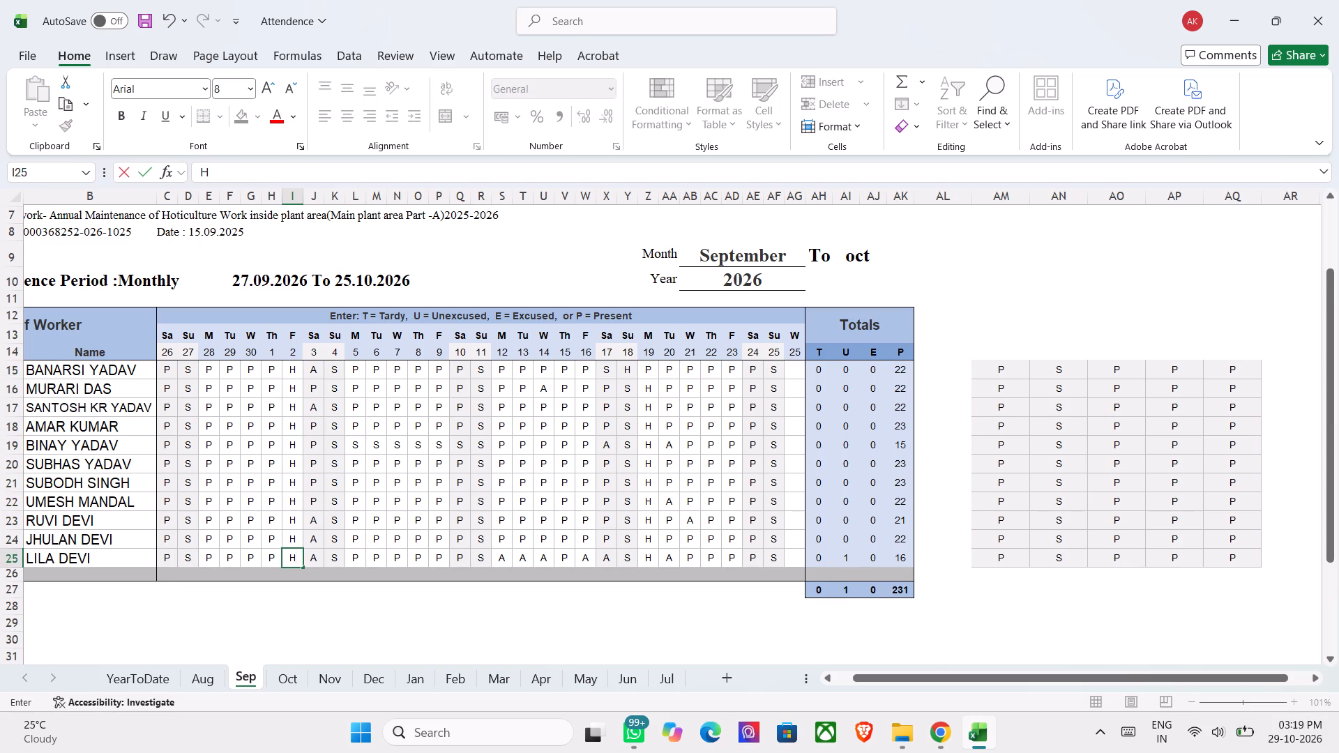
{"action": "key", "text": "Right"}
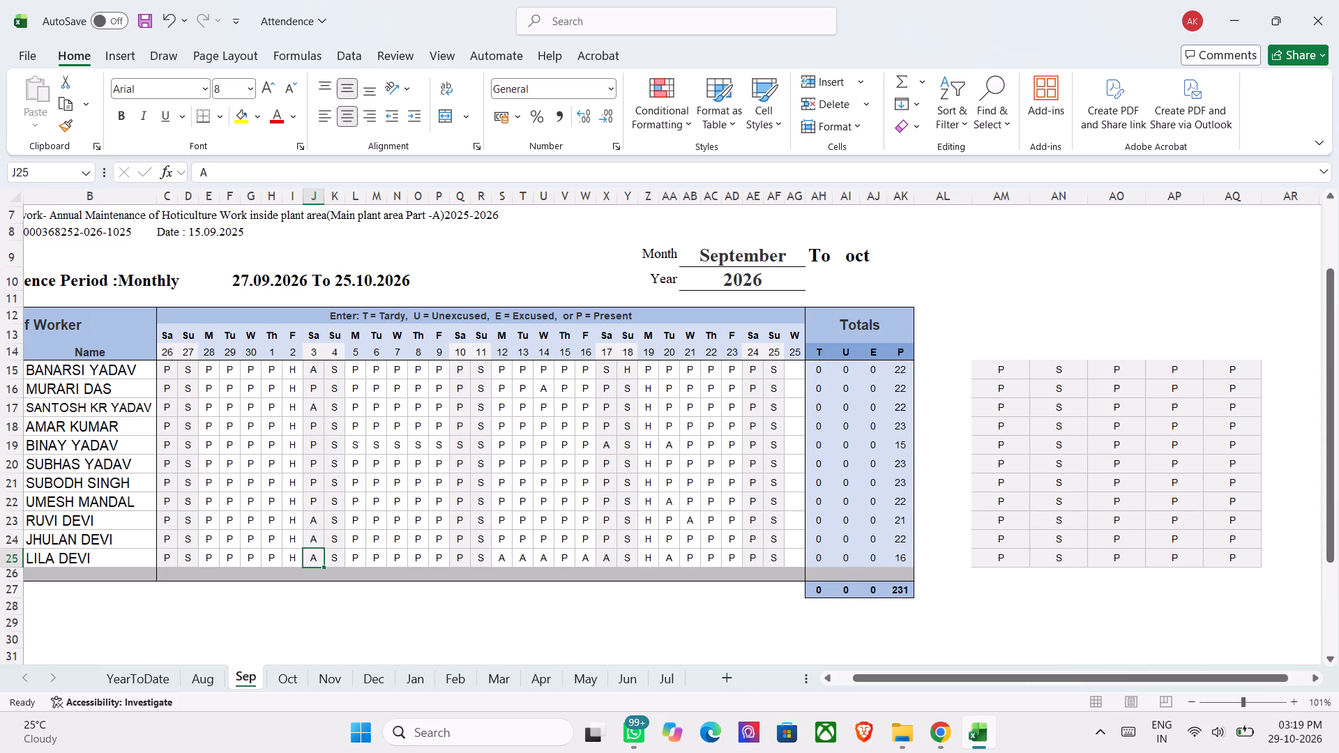
Select the fifth worker's day 5 mark in L19.
{"action": "left_click", "coordinate": [339, 370]}
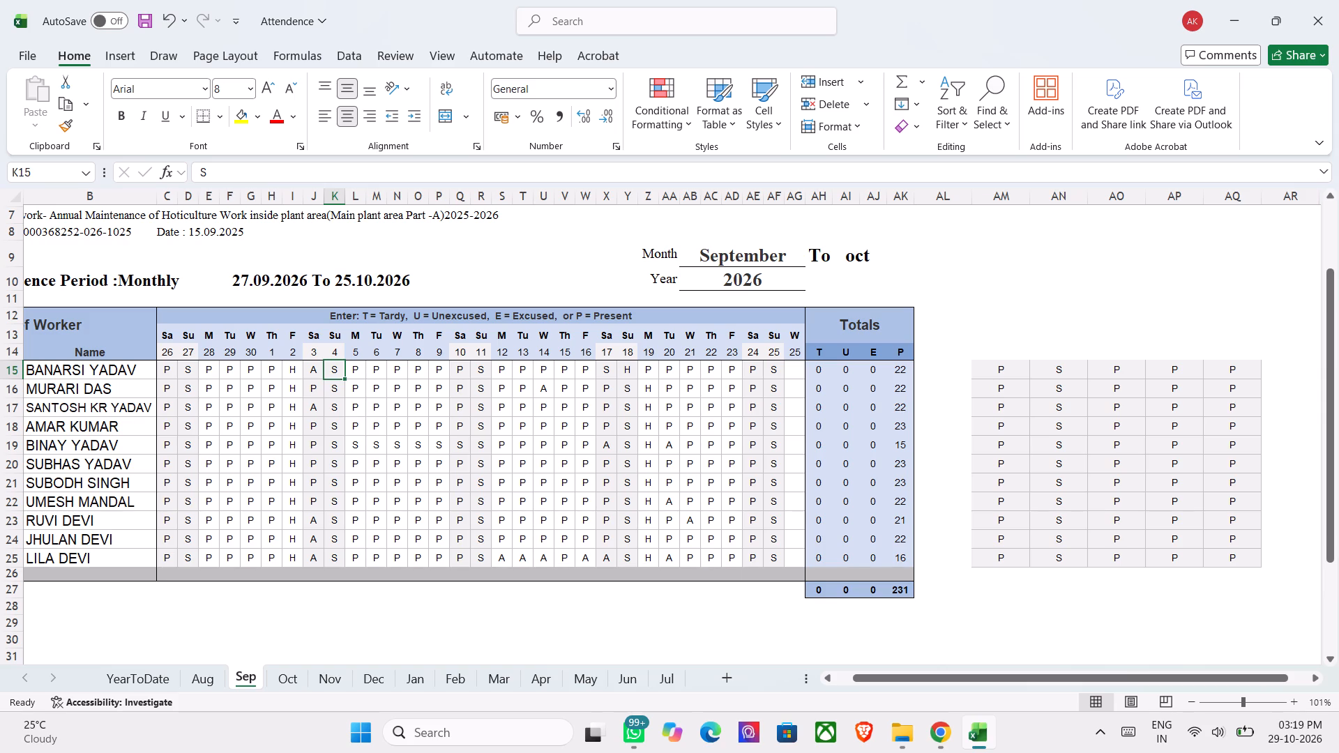
{"action": "left_click", "coordinate": [354, 452]}
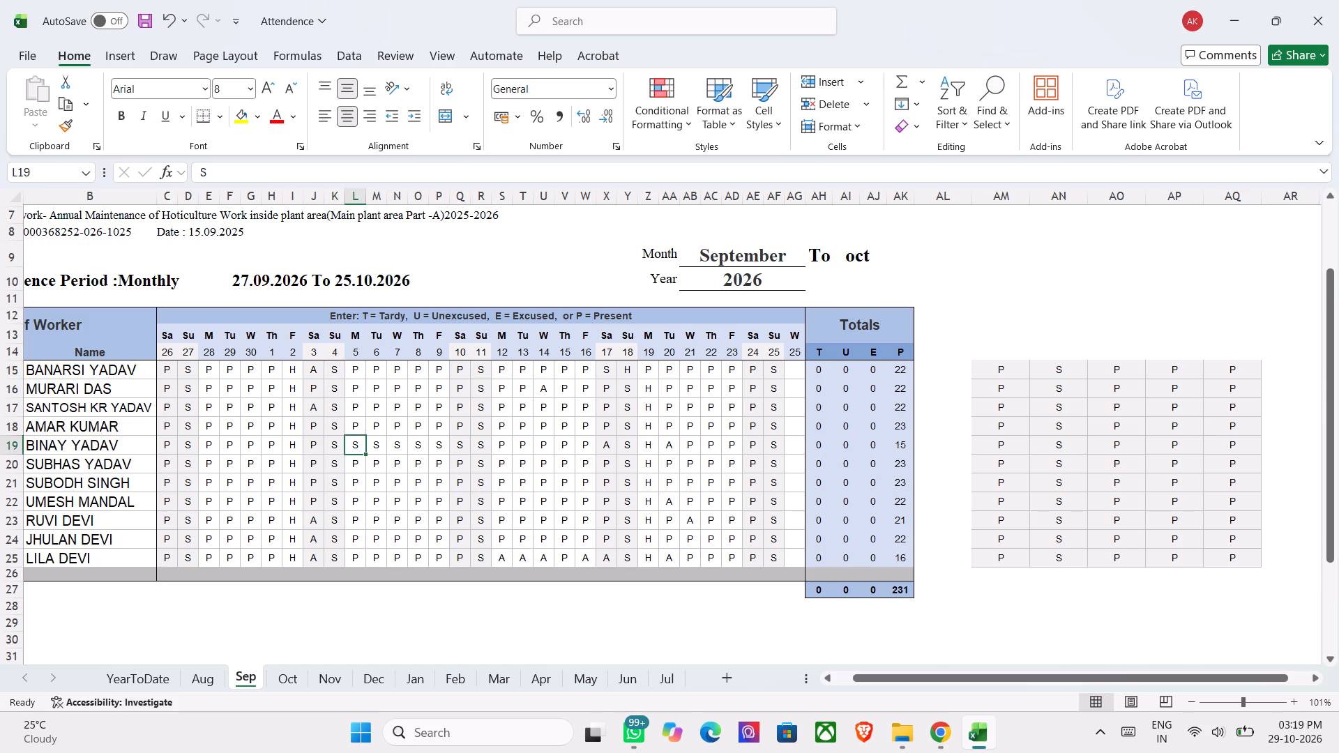
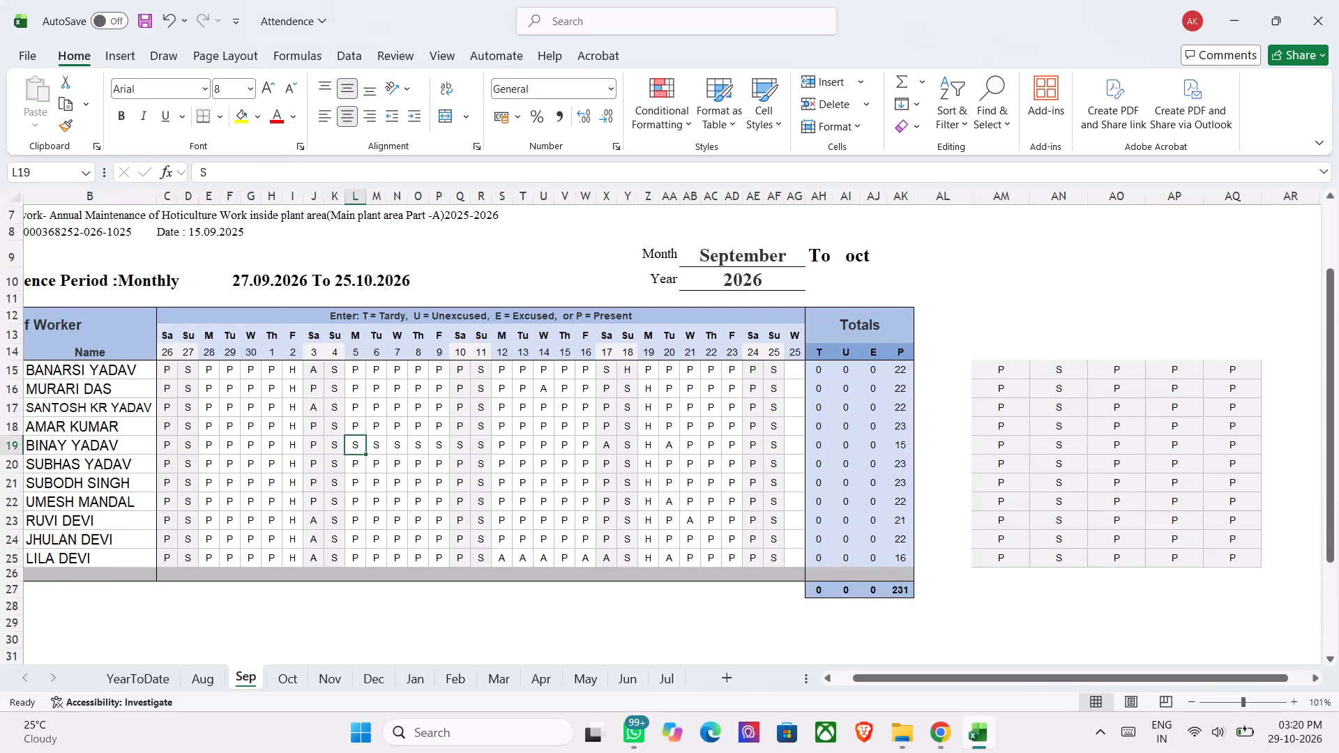
Replace the fifth worker's marks for days 5 to 10, L19 to Q19, with P.
{"action": "left_click", "coordinate": [271, 452]}
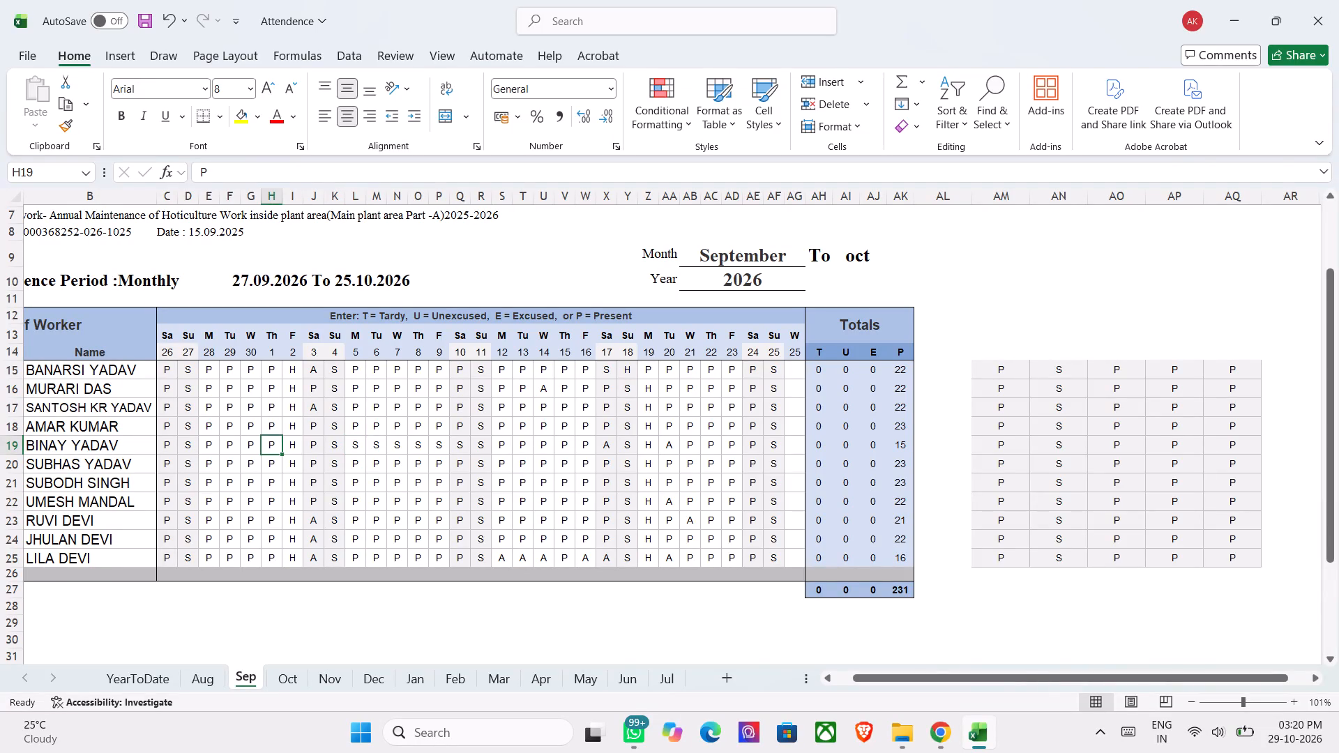
{"action": "key", "text": "Right"}
{"action": "key", "text": "Right"}
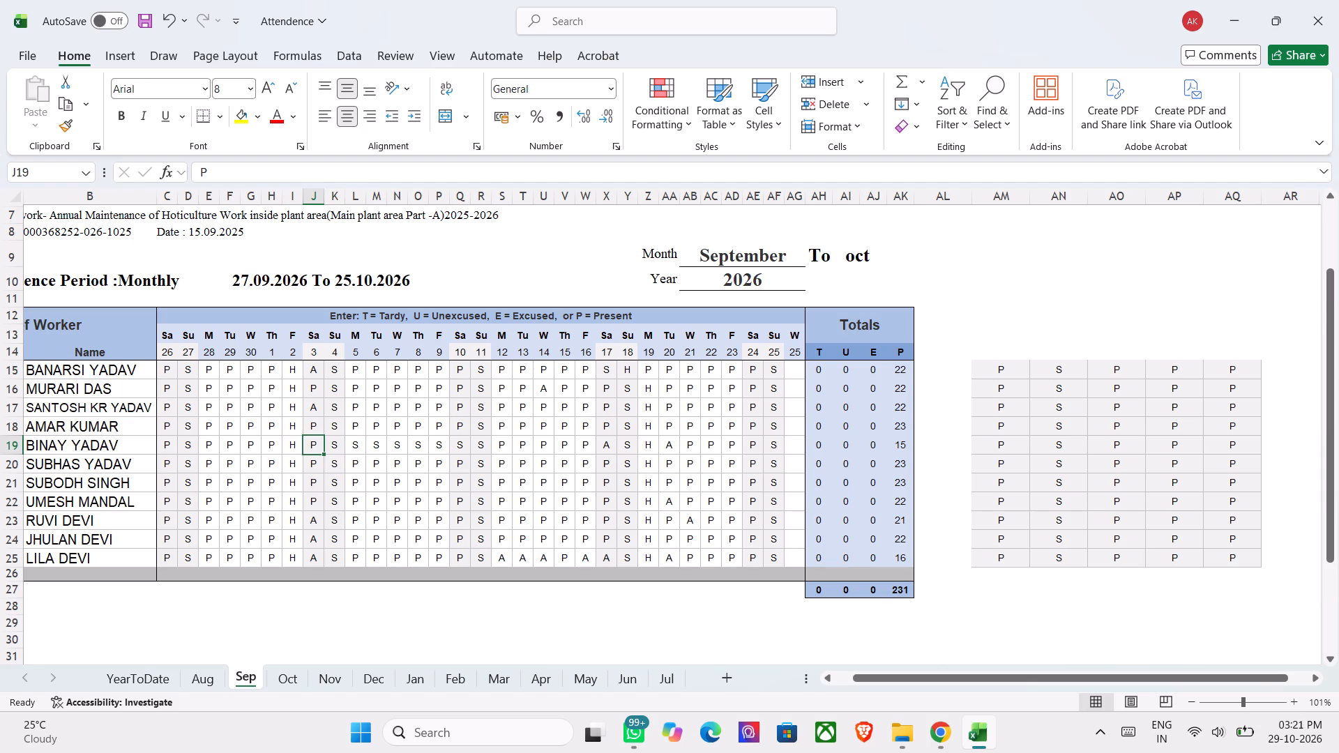
{"action": "key", "text": "Right"}
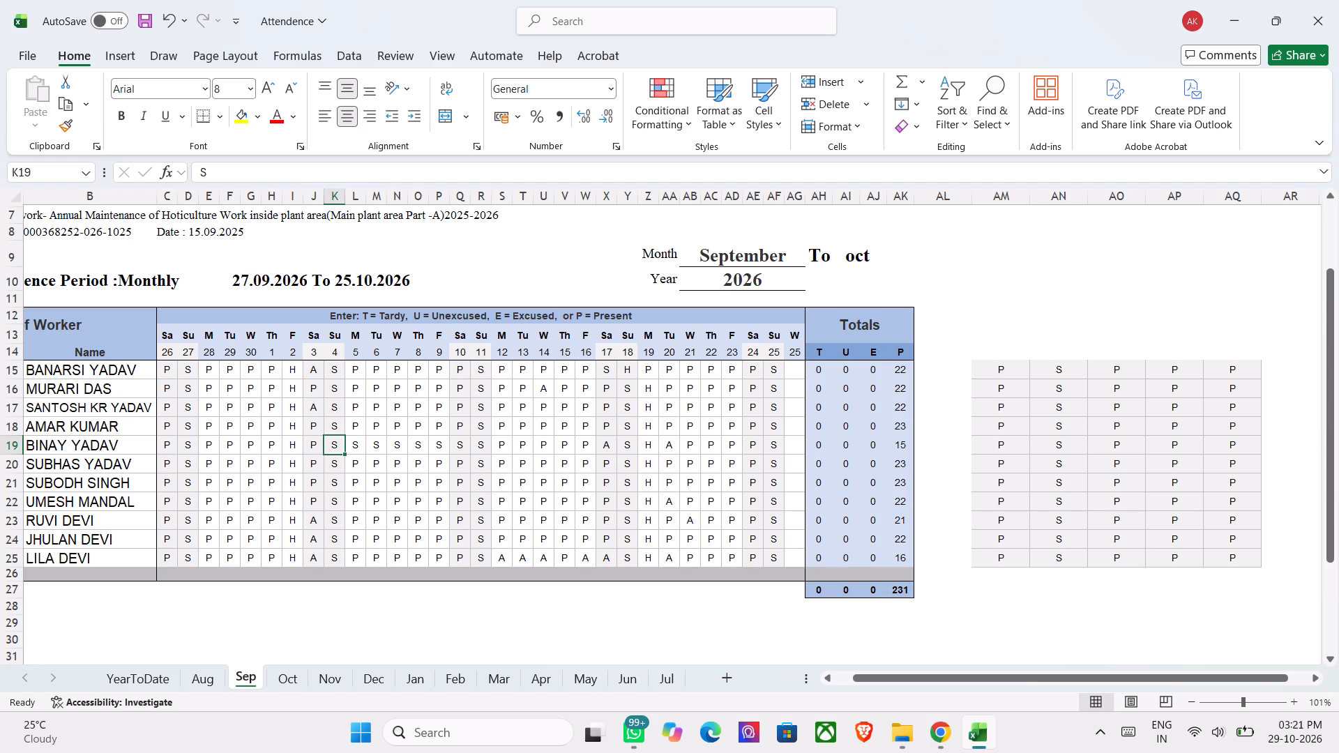
{"action": "key", "text": "Right"}
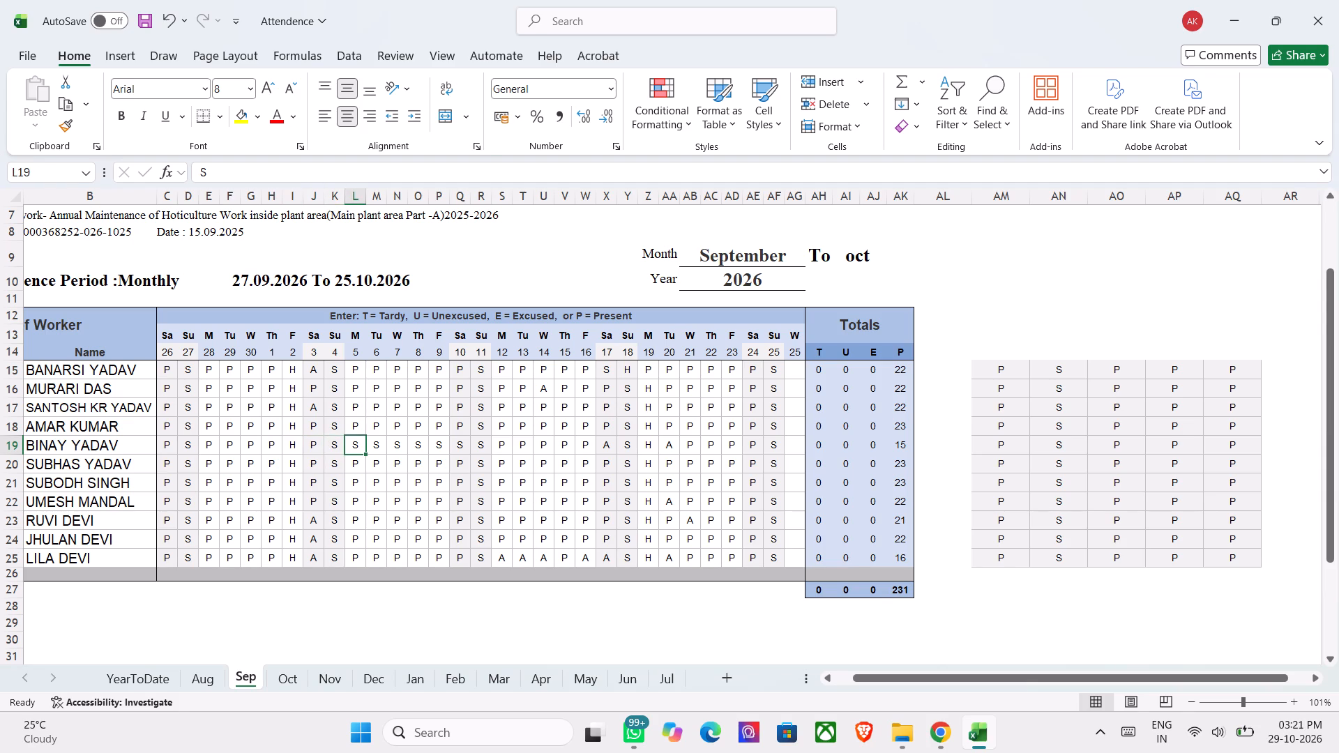
{"action": "key", "text": "p"}
{"action": "key", "text": "Right"}
{"action": "key", "text": "p"}
{"action": "key", "text": "Right"}
{"action": "key", "text": "p"}
{"action": "key", "text": "Right"}
{"action": "key", "text": "p"}
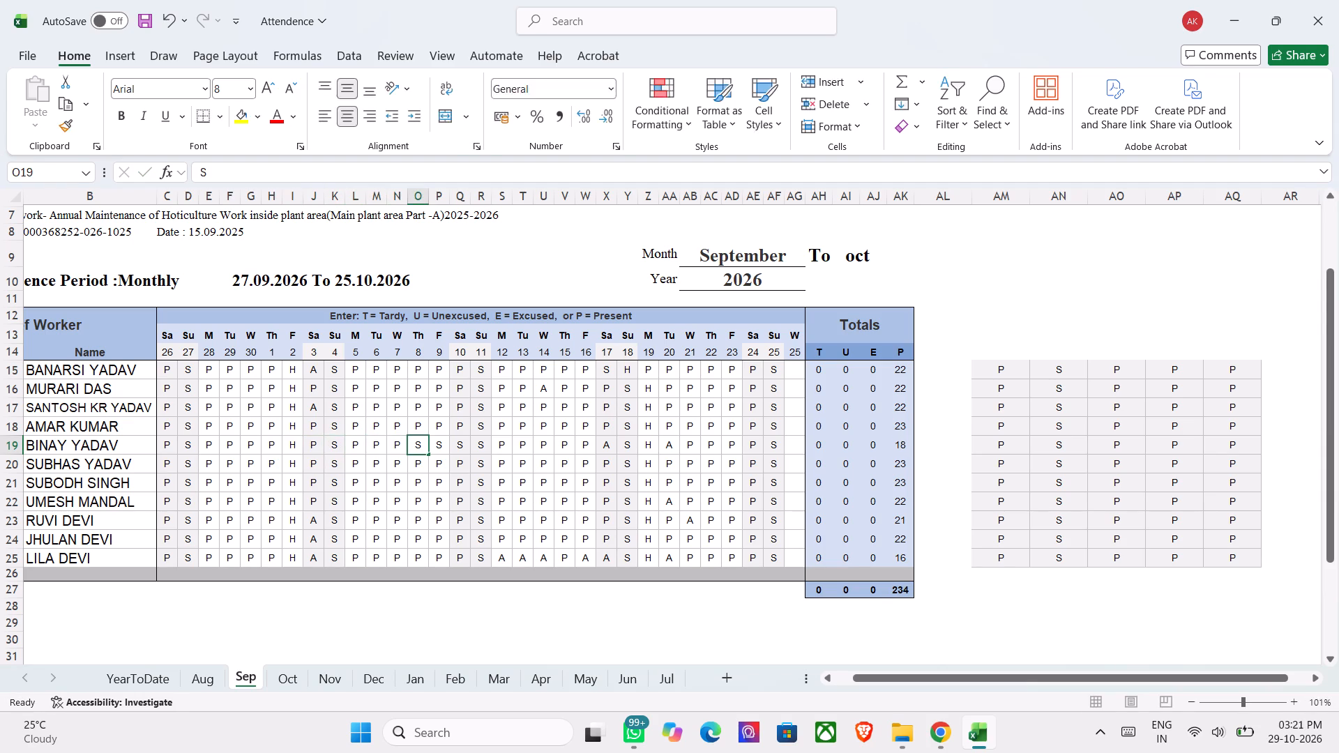
{"action": "key", "text": "Right"}
{"action": "key", "text": "p"}
{"action": "key", "text": "Right"}
{"action": "key", "text": "p"}
{"action": "key", "text": "Right"}
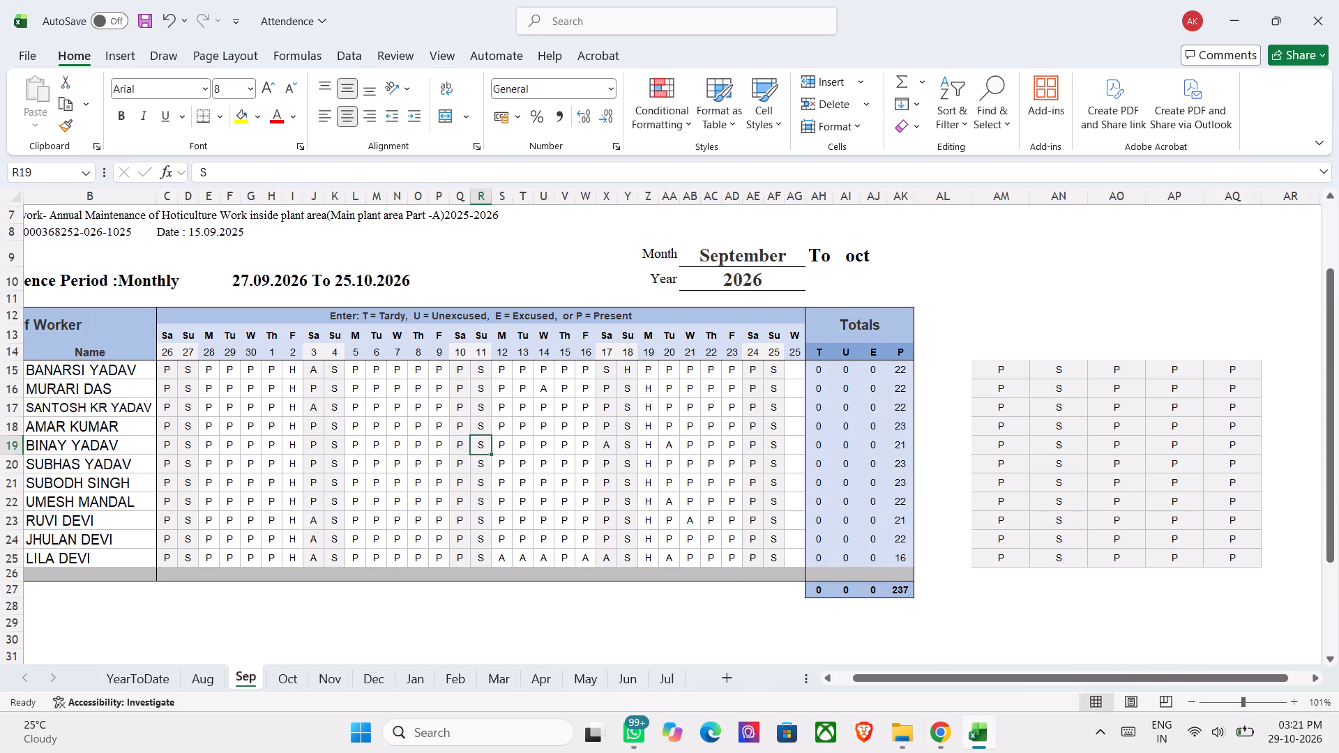
Review the fifth worker's remaining marks in row 19, from day 12 through day 25.
{"action": "key", "text": "Right"}
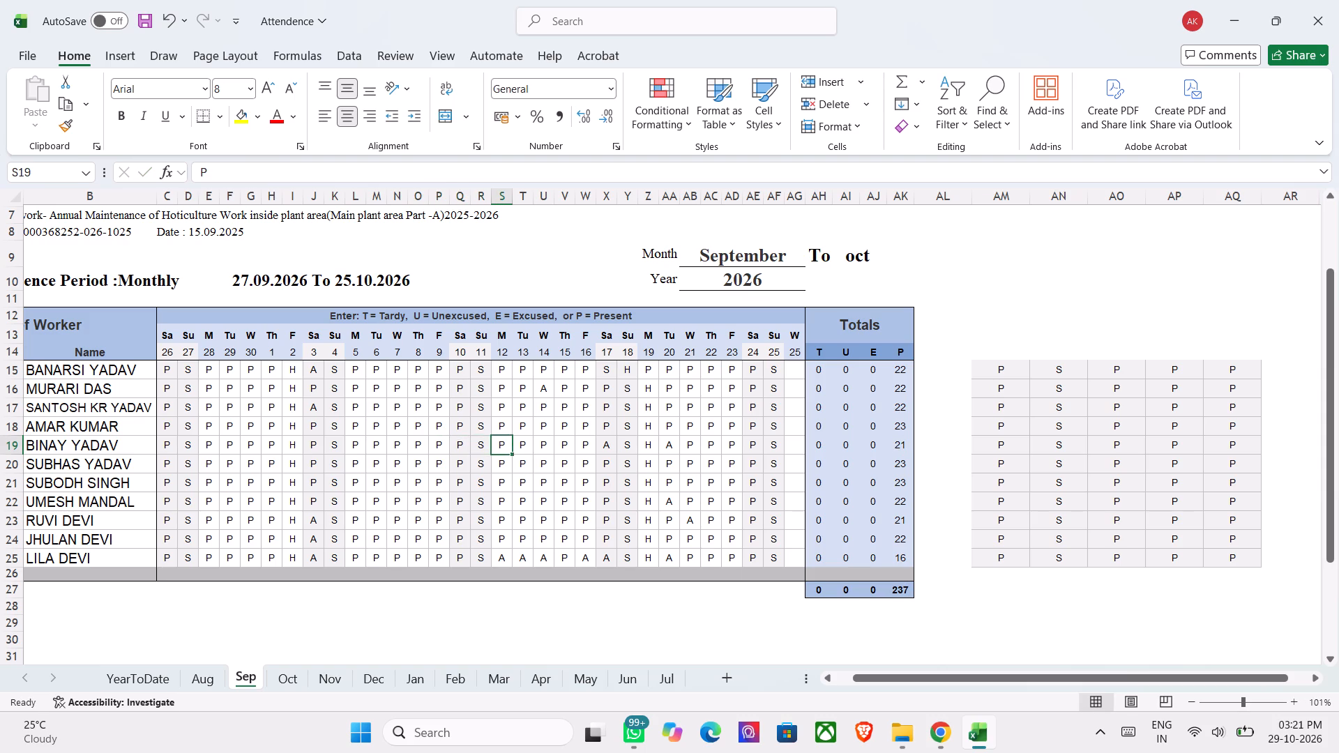
{"action": "key", "text": "Right"}
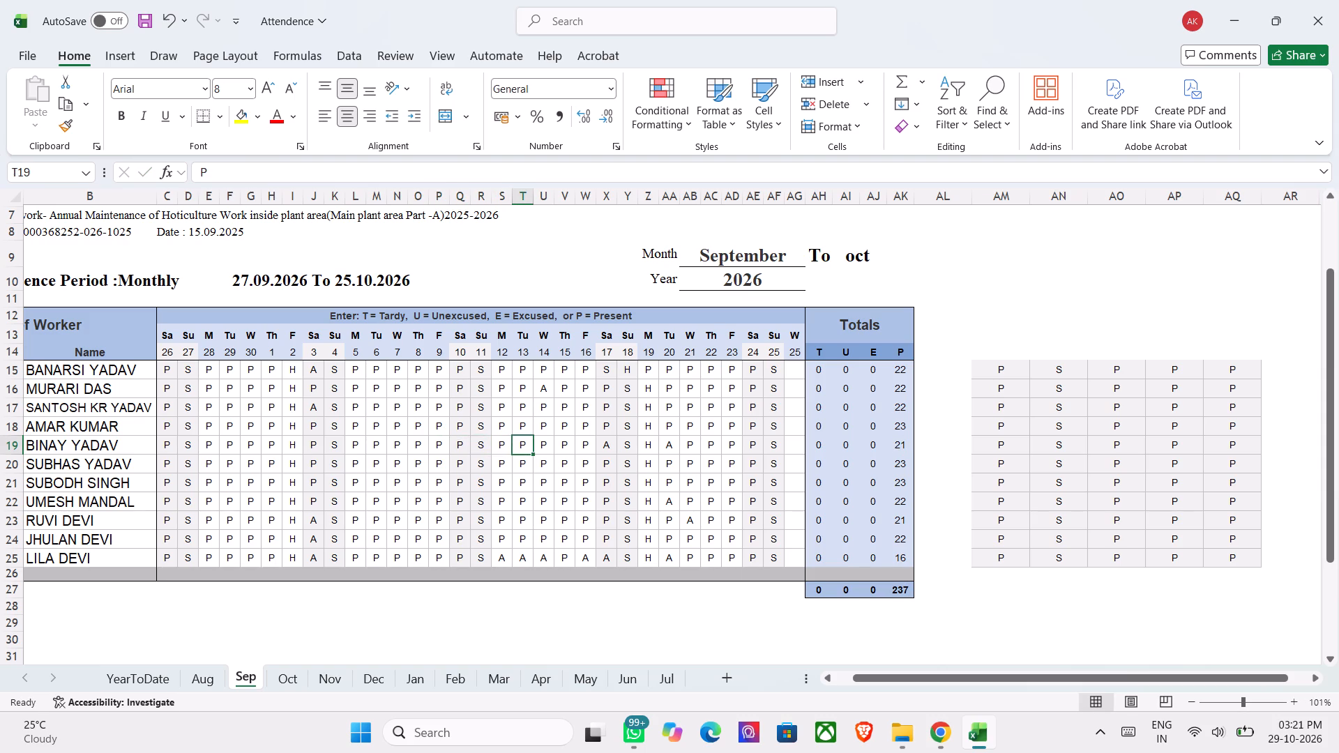
{"action": "key", "text": "Right"}
{"action": "key", "text": "Right"}
{"action": "key", "text": "Right"}
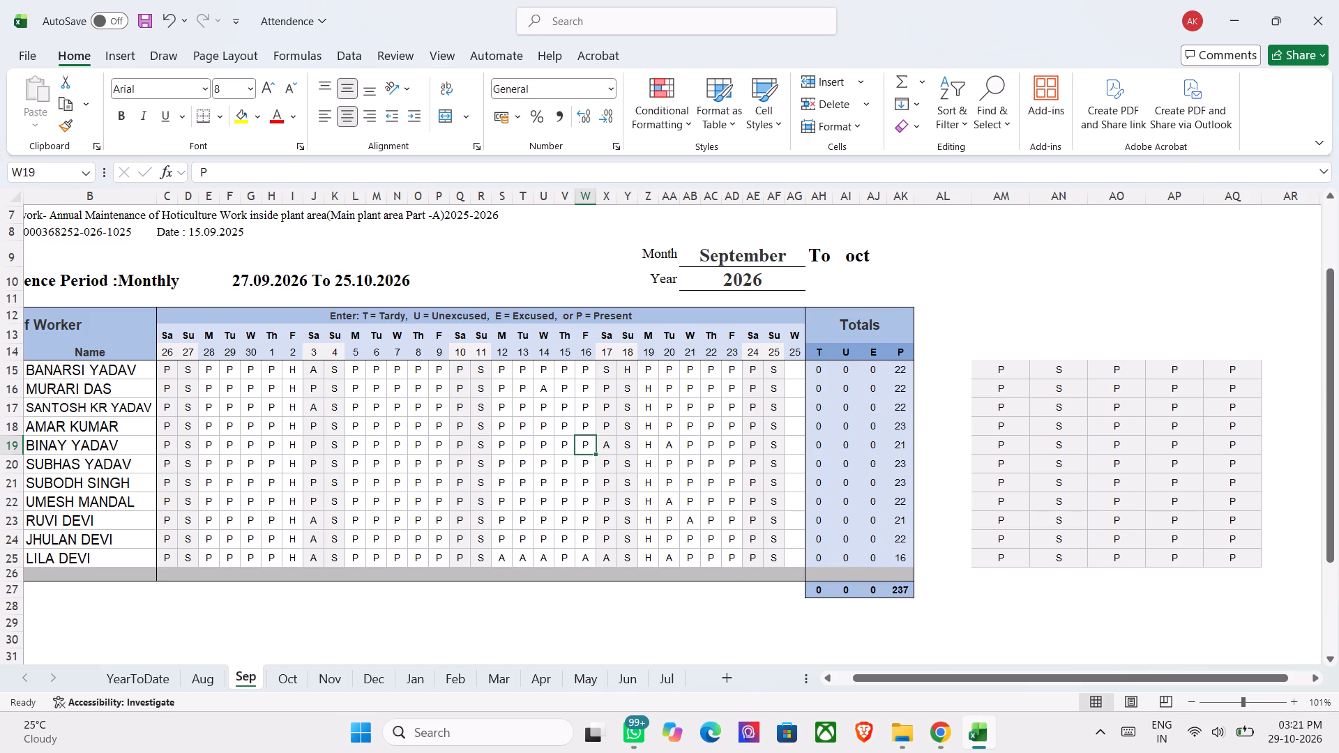
{"action": "key", "text": "Right"}
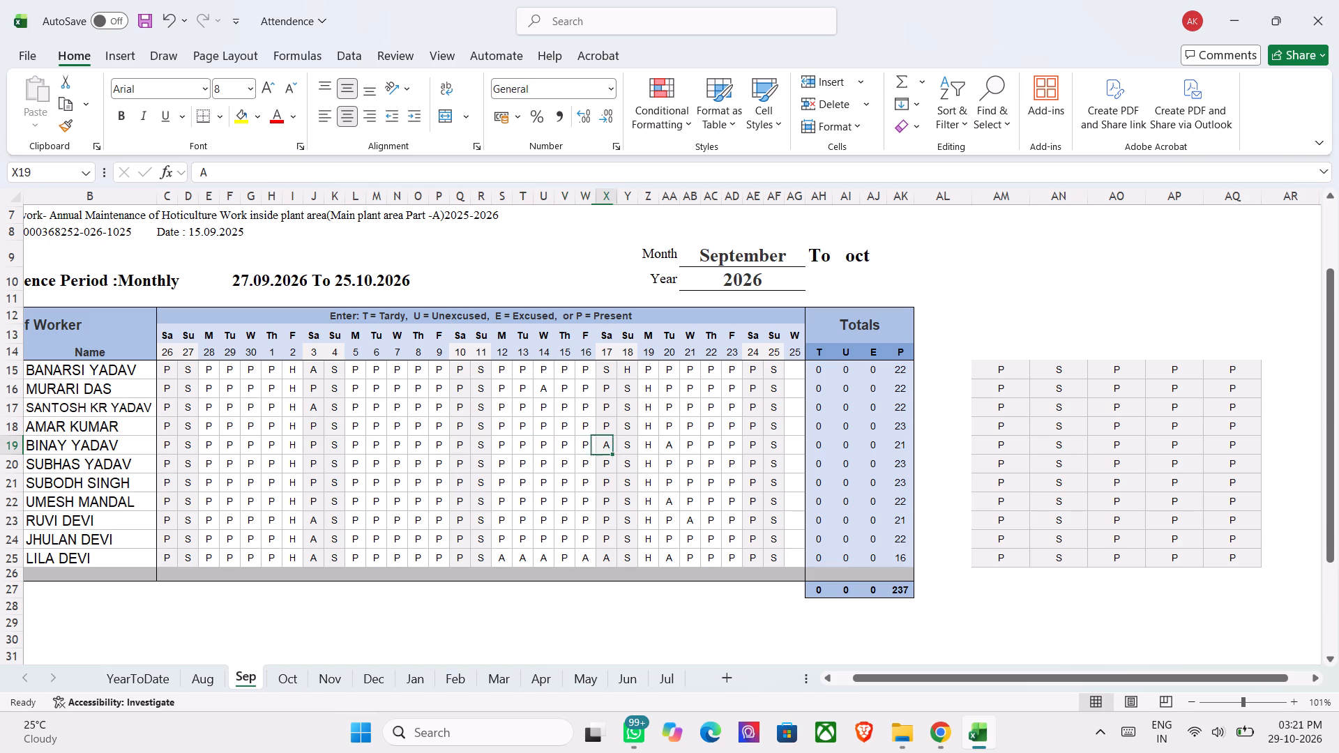
{"action": "key", "text": "Right"}
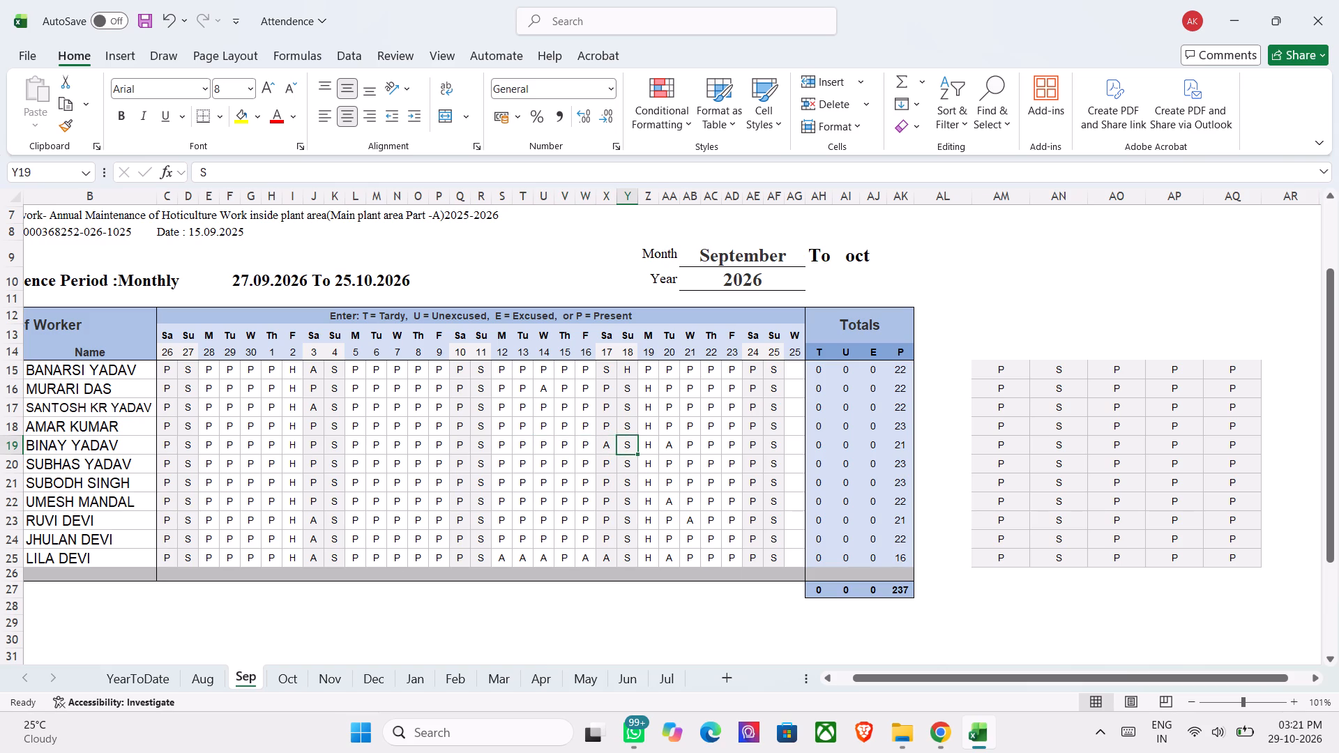
{"action": "key", "text": "Right"}
{"action": "key", "text": "Right"}
{"action": "key", "text": "Right"}
{"action": "key", "text": "Right"}
{"action": "key", "text": "Right"}
{"action": "key", "text": "Right"}
{"action": "key", "text": "Right"}
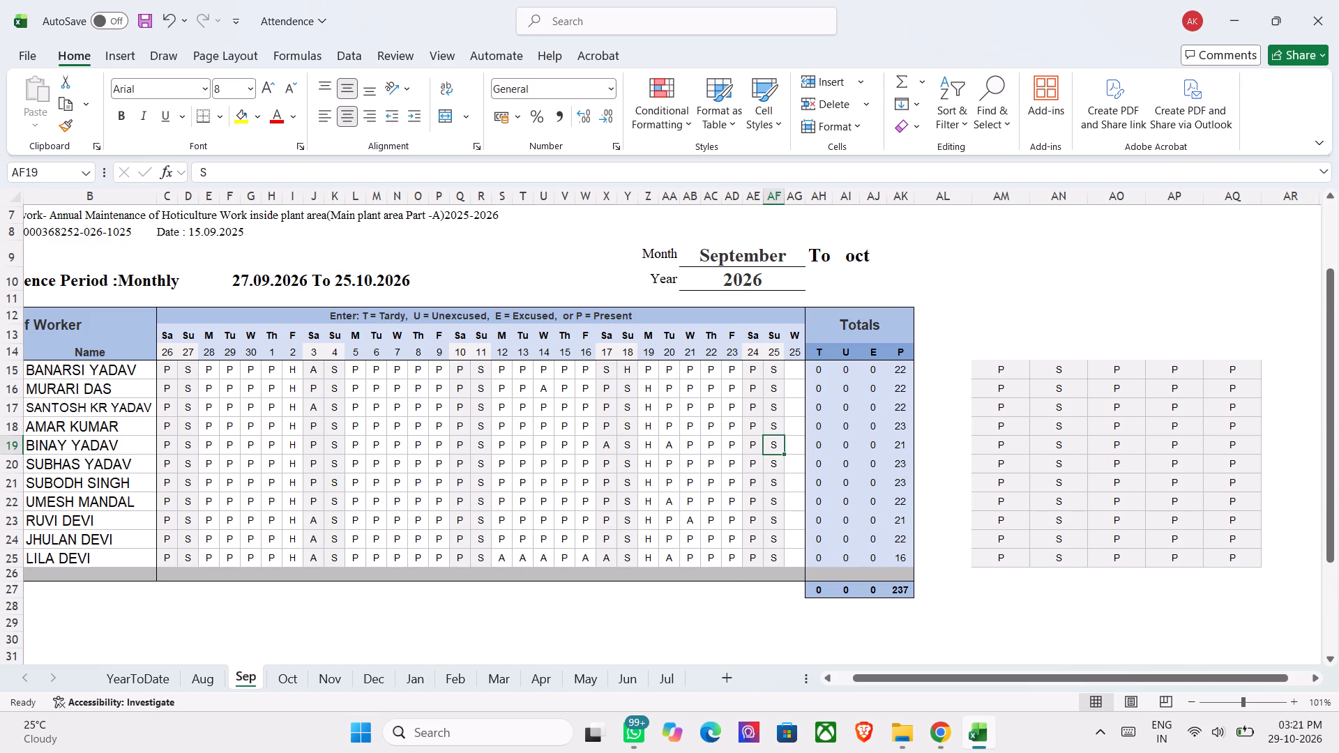
Clear the set-aside marks beside the totals, AM15 to AQ25, filling the blank AL15 to AL26 across to column AQ.
{"action": "left_click_drag", "start_coordinate": [987, 371], "coordinate": [1247, 568]}
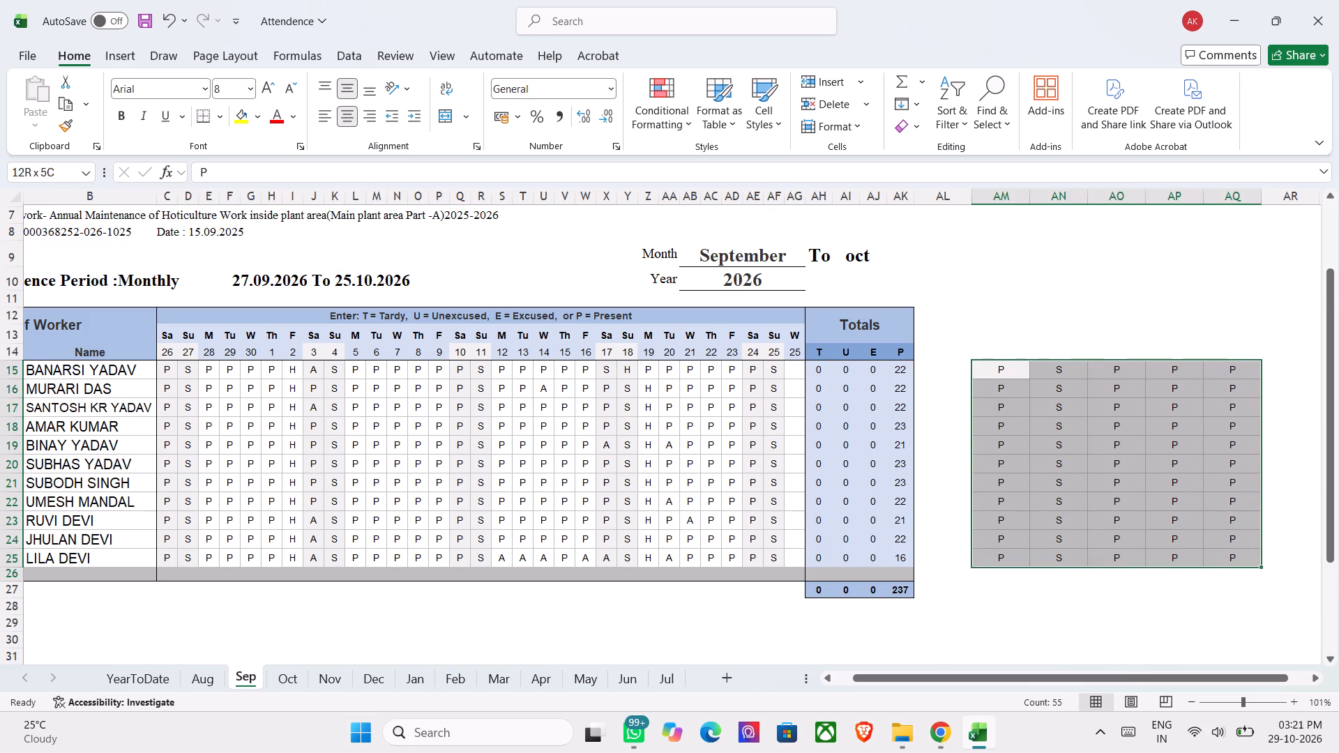
{"action": "key", "text": "BackSpace"}
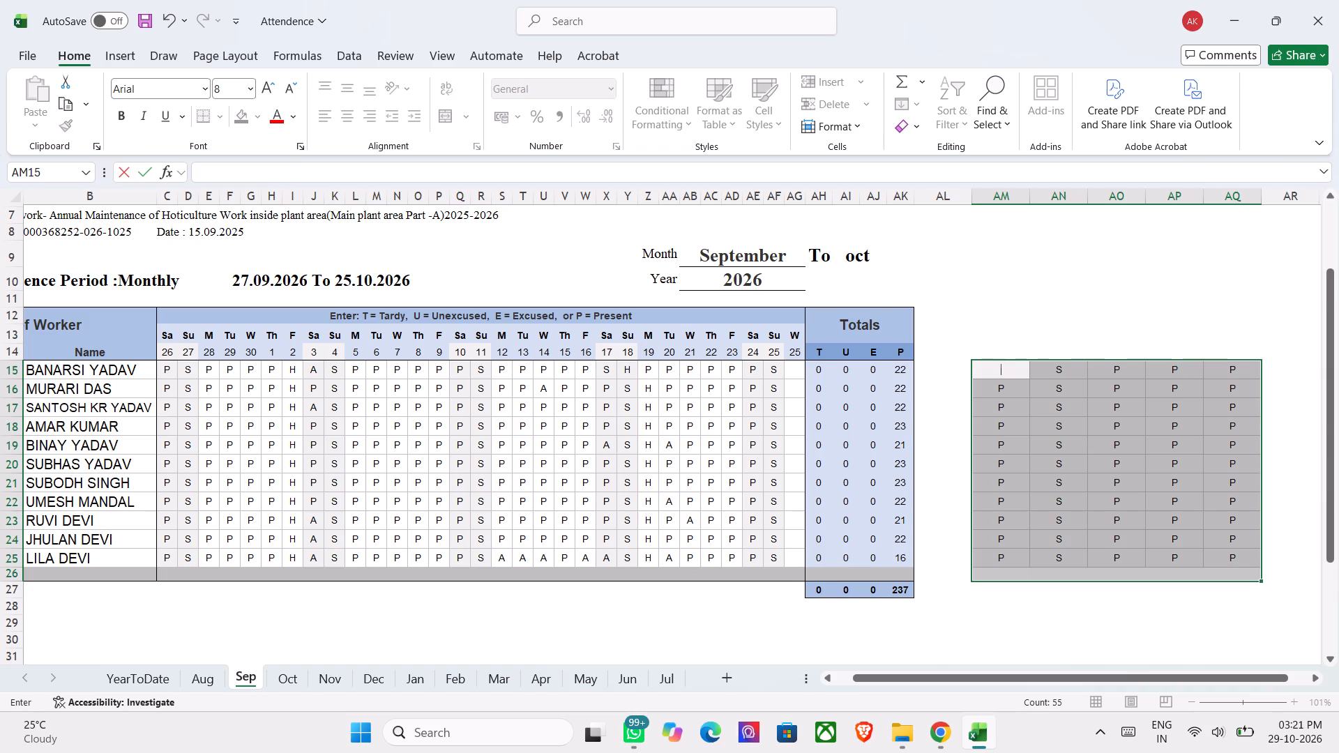
{"action": "key", "text": "Delete"}
{"action": "key", "text": "Delete"}
{"action": "key", "text": "Delete"}
{"action": "key", "text": "Down"}
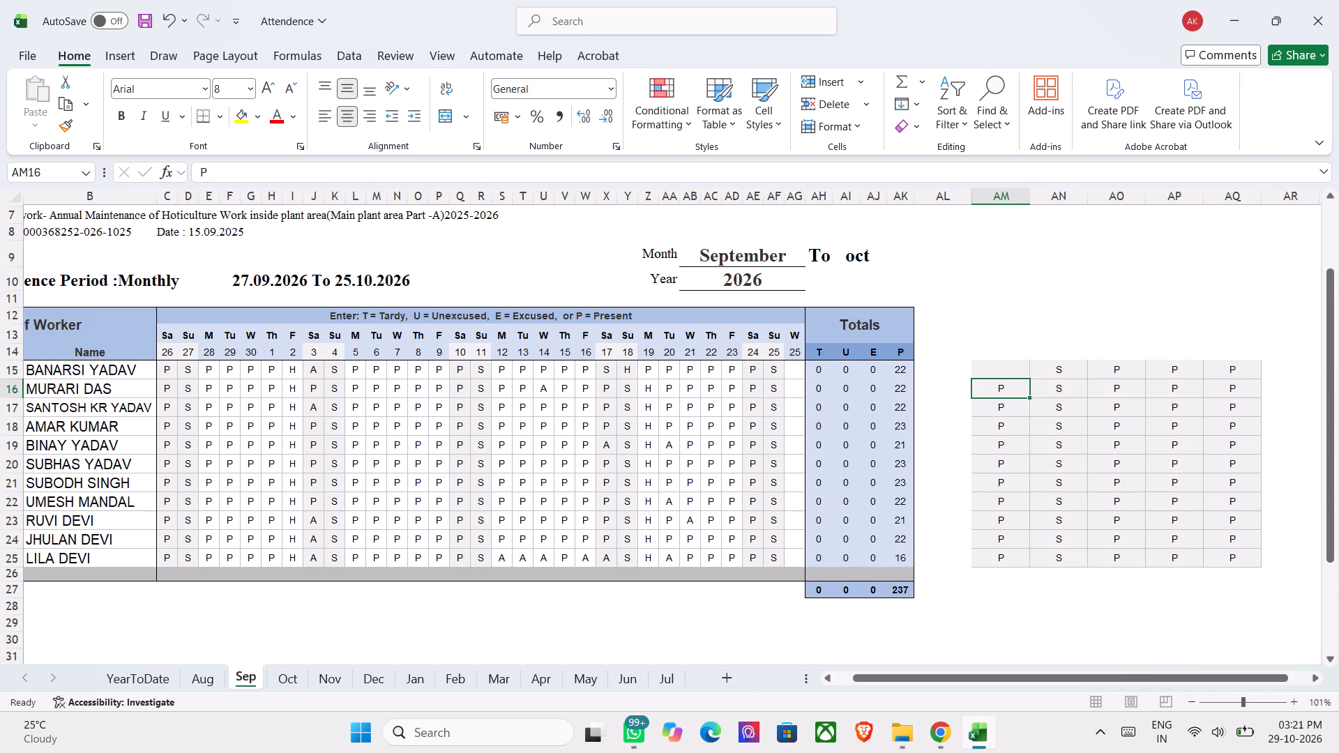
{"action": "left_click_drag", "start_coordinate": [959, 373], "coordinate": [951, 562]}
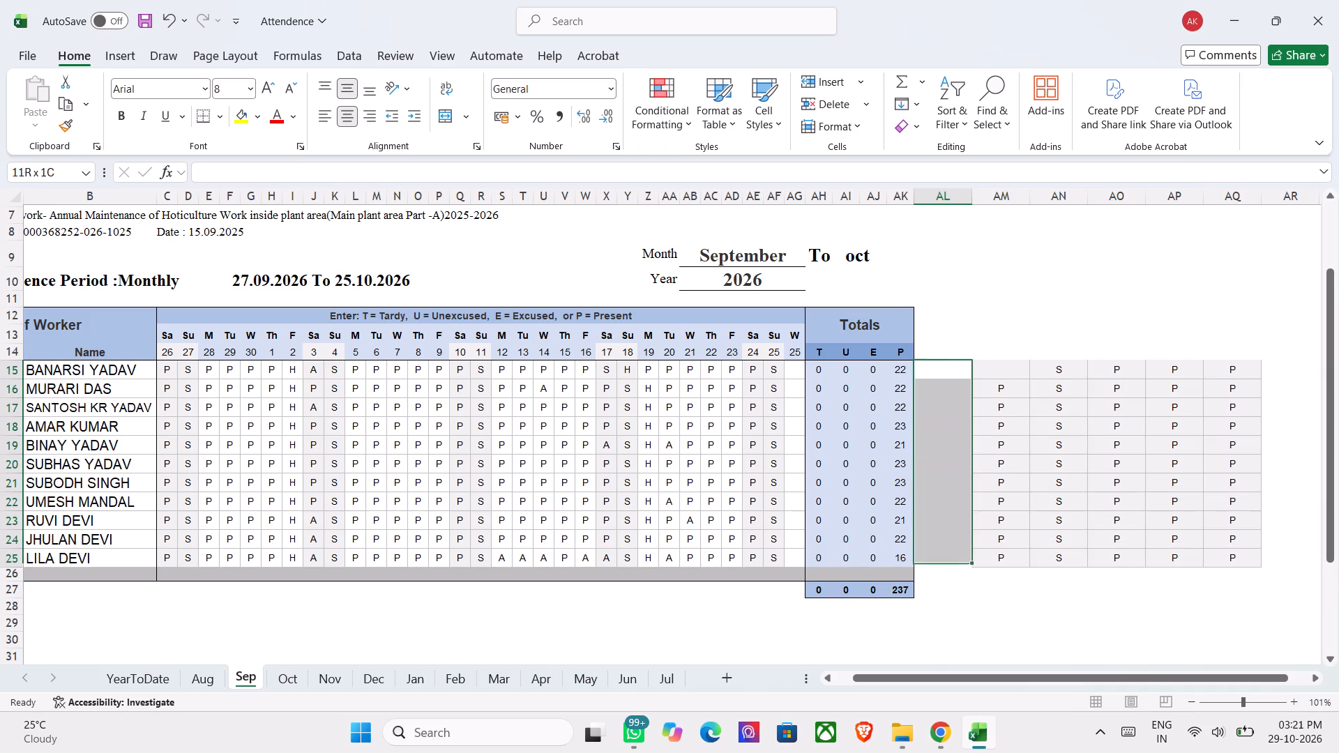
{"action": "left_click_drag", "start_coordinate": [951, 562], "coordinate": [953, 577]}
{"action": "left_click_drag", "start_coordinate": [972, 583], "coordinate": [1265, 525]}
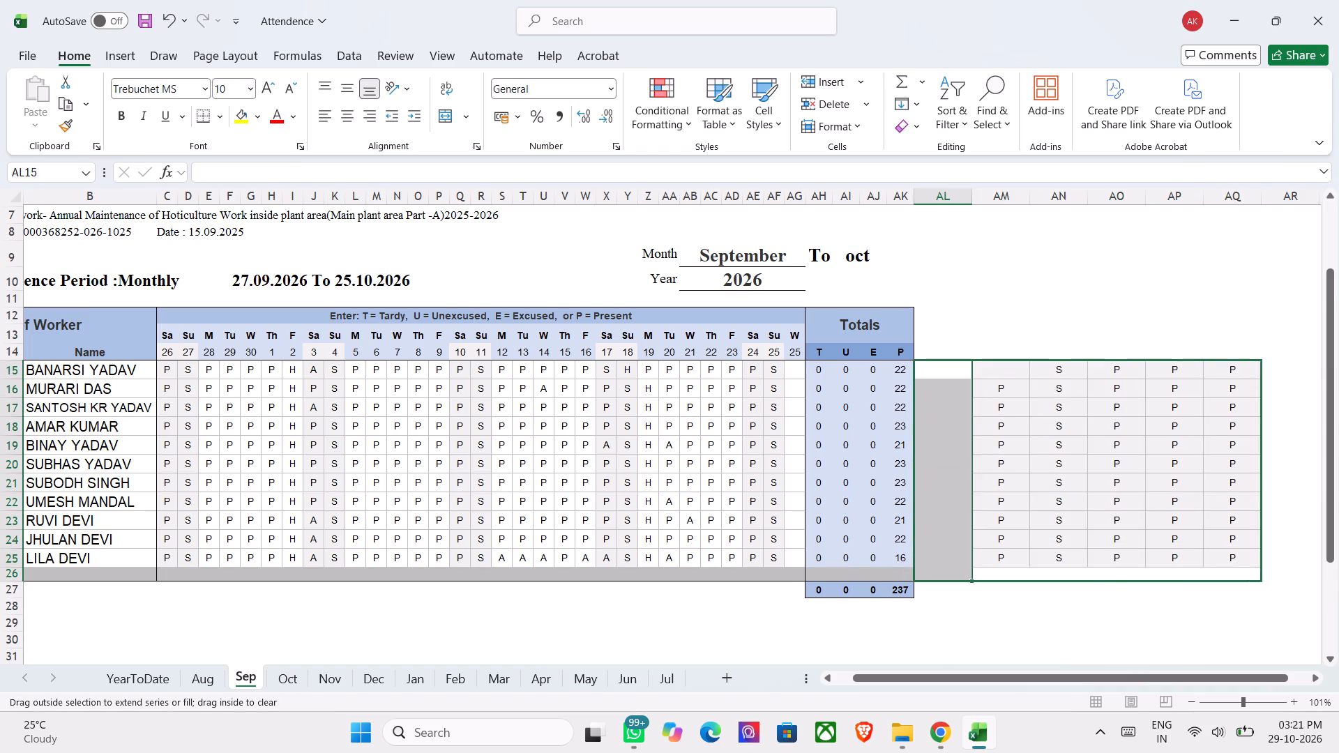
{"action": "left_click_drag", "start_coordinate": [1265, 525], "coordinate": [1274, 525]}
{"action": "left_click", "coordinate": [1274, 519]}
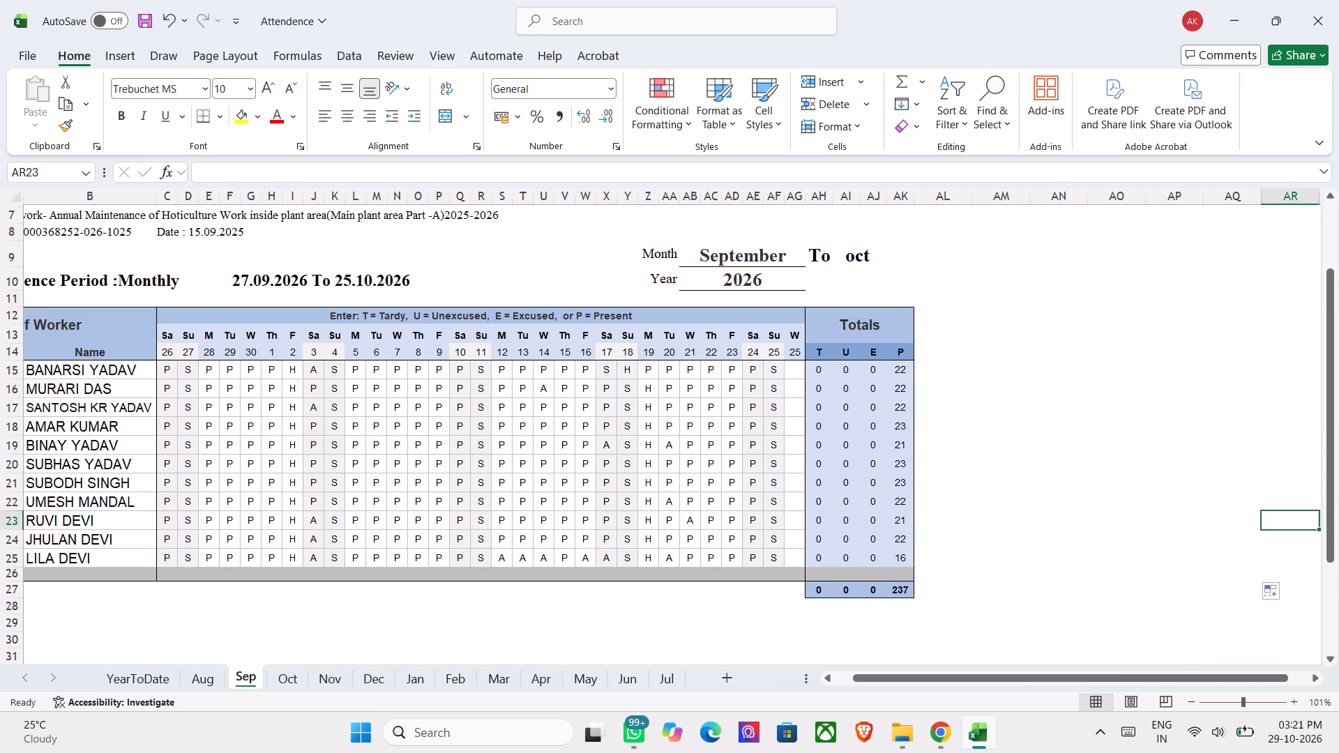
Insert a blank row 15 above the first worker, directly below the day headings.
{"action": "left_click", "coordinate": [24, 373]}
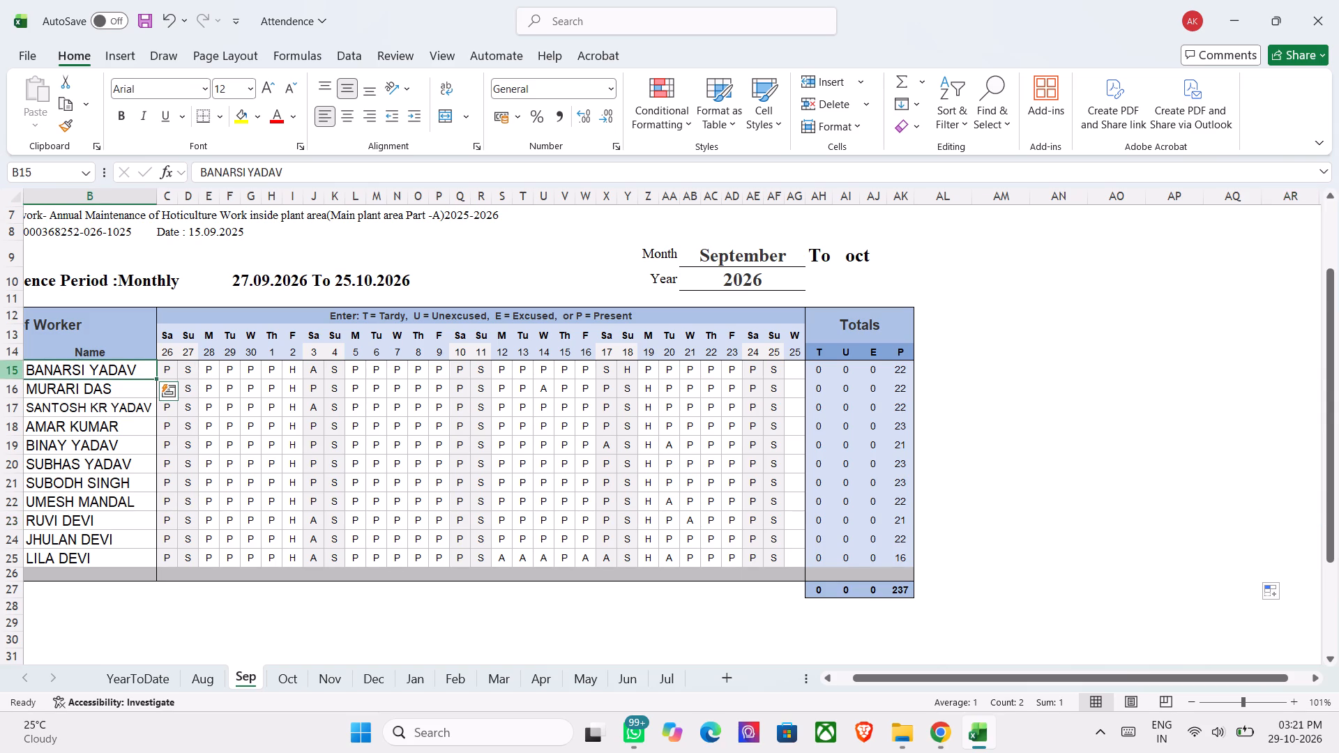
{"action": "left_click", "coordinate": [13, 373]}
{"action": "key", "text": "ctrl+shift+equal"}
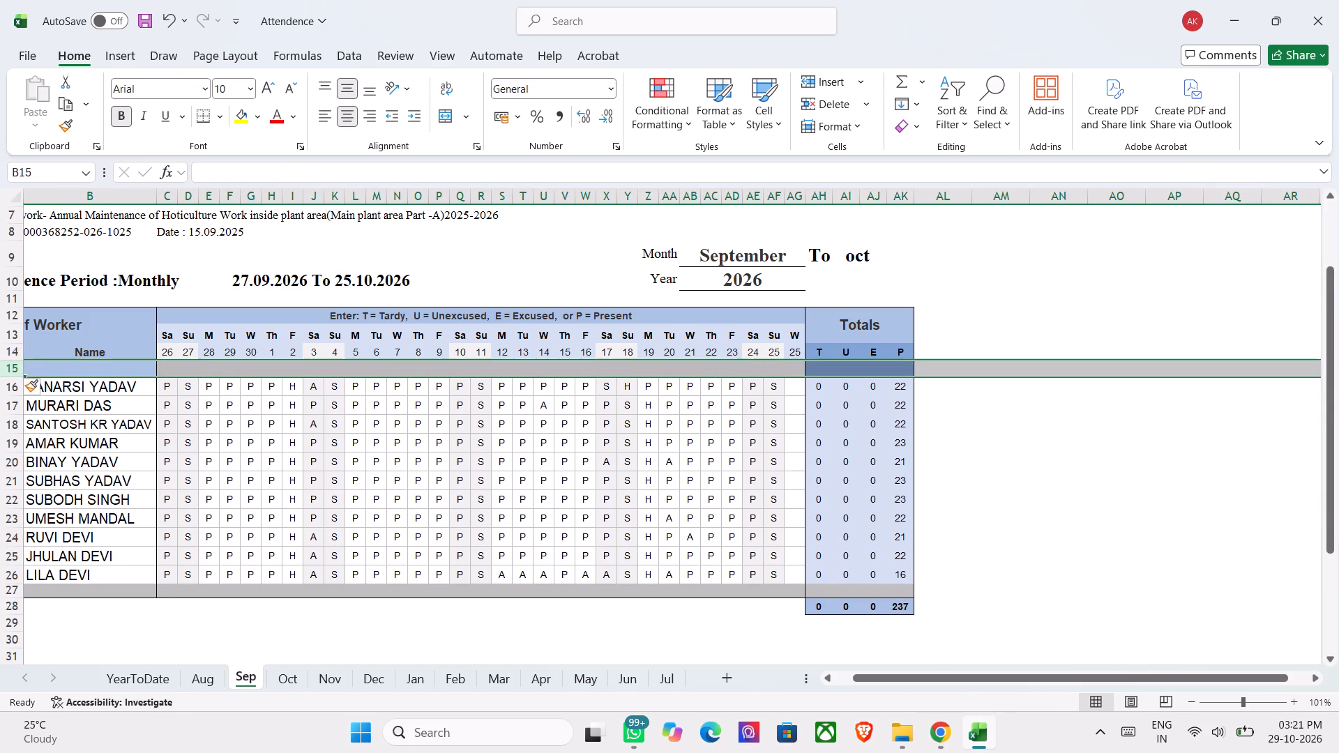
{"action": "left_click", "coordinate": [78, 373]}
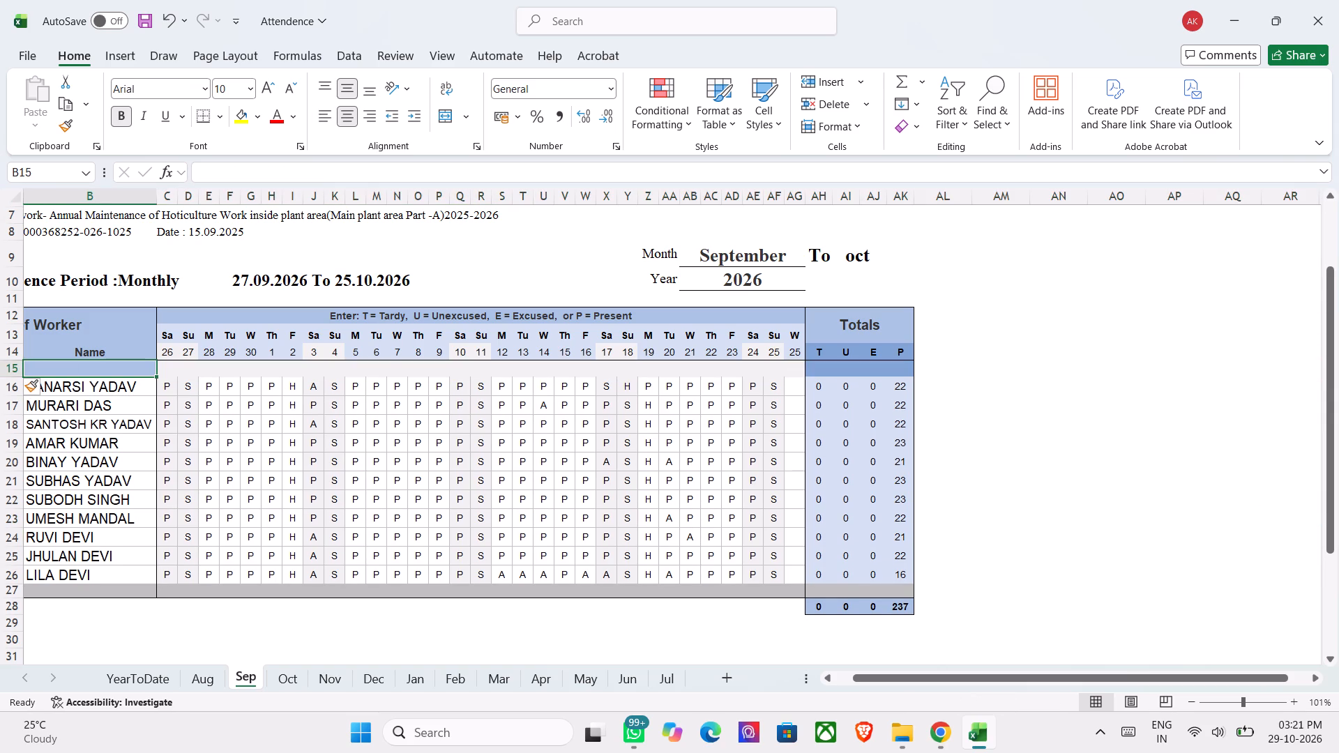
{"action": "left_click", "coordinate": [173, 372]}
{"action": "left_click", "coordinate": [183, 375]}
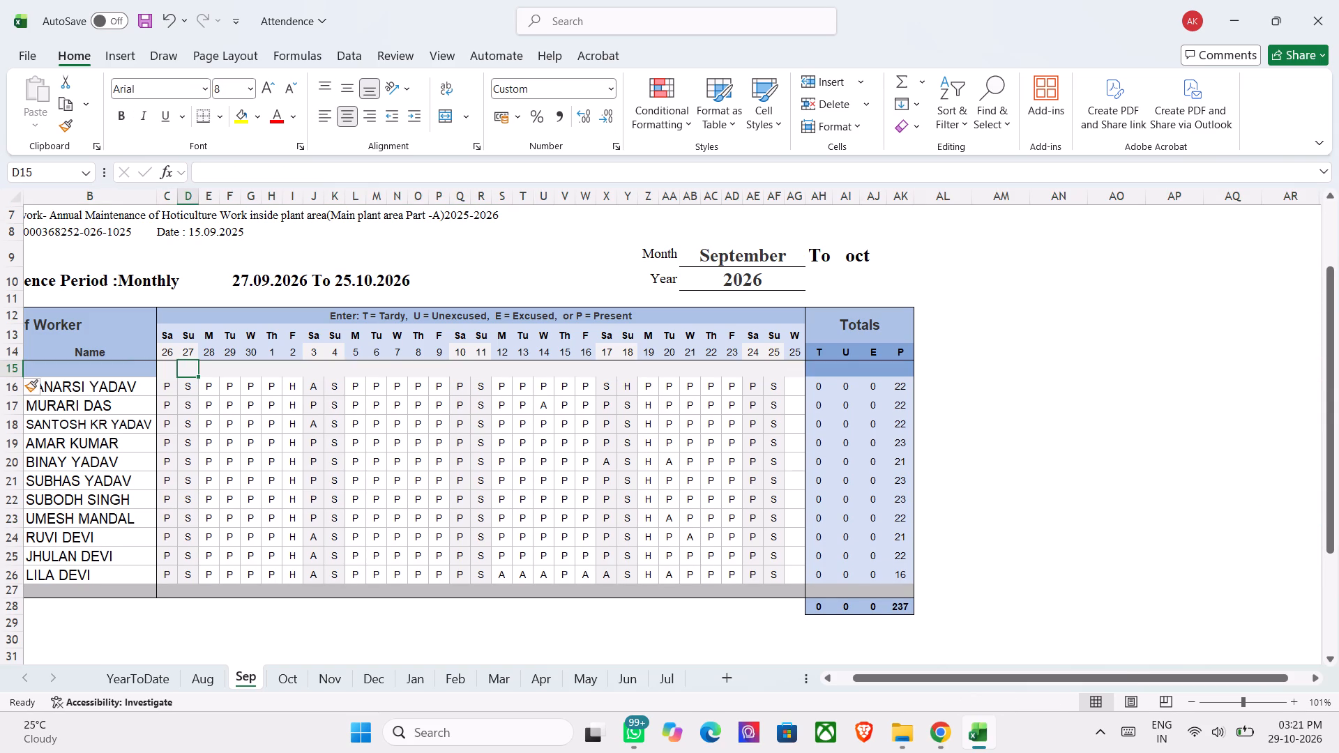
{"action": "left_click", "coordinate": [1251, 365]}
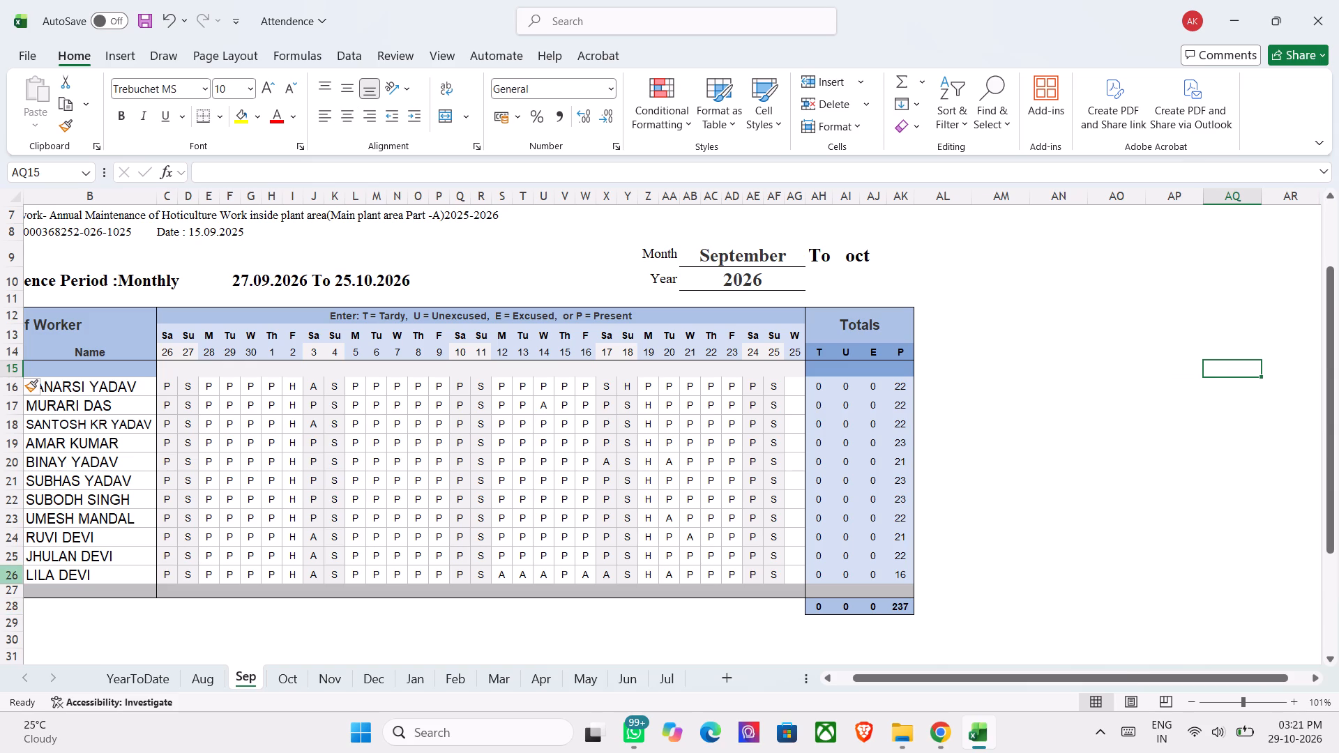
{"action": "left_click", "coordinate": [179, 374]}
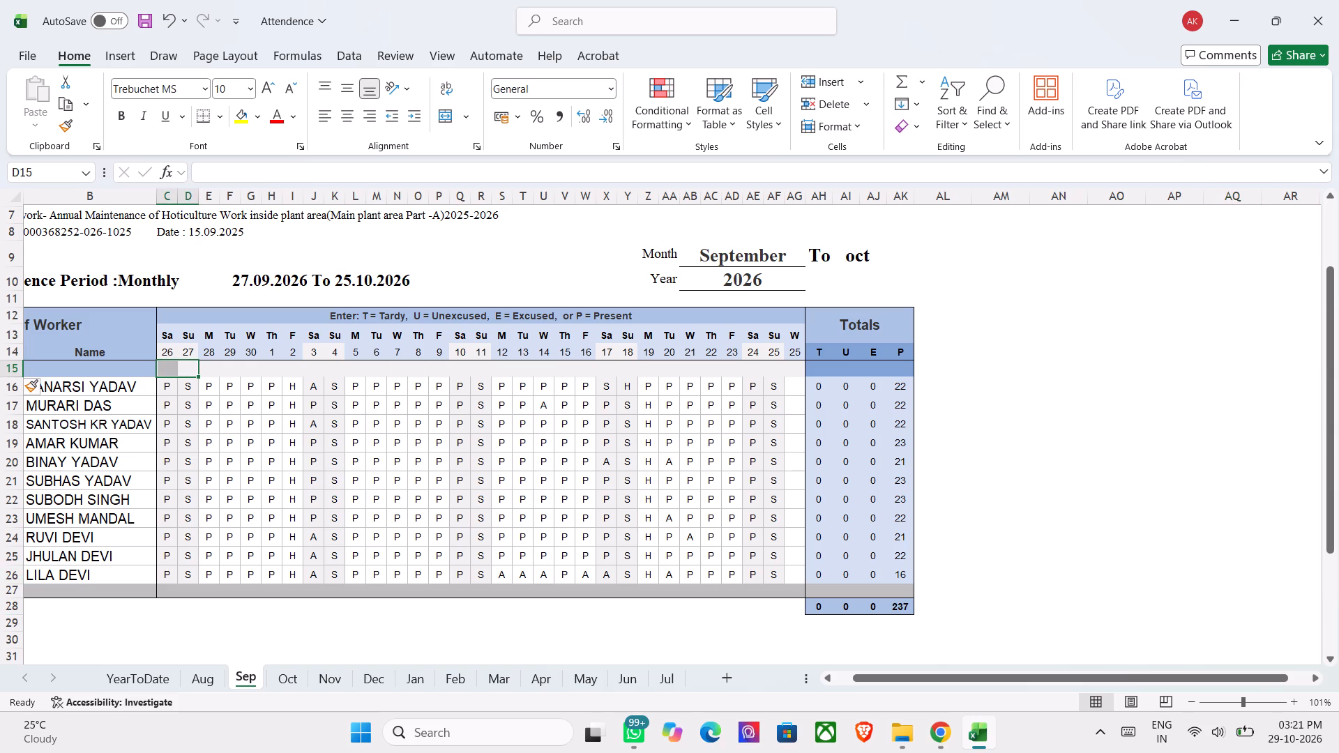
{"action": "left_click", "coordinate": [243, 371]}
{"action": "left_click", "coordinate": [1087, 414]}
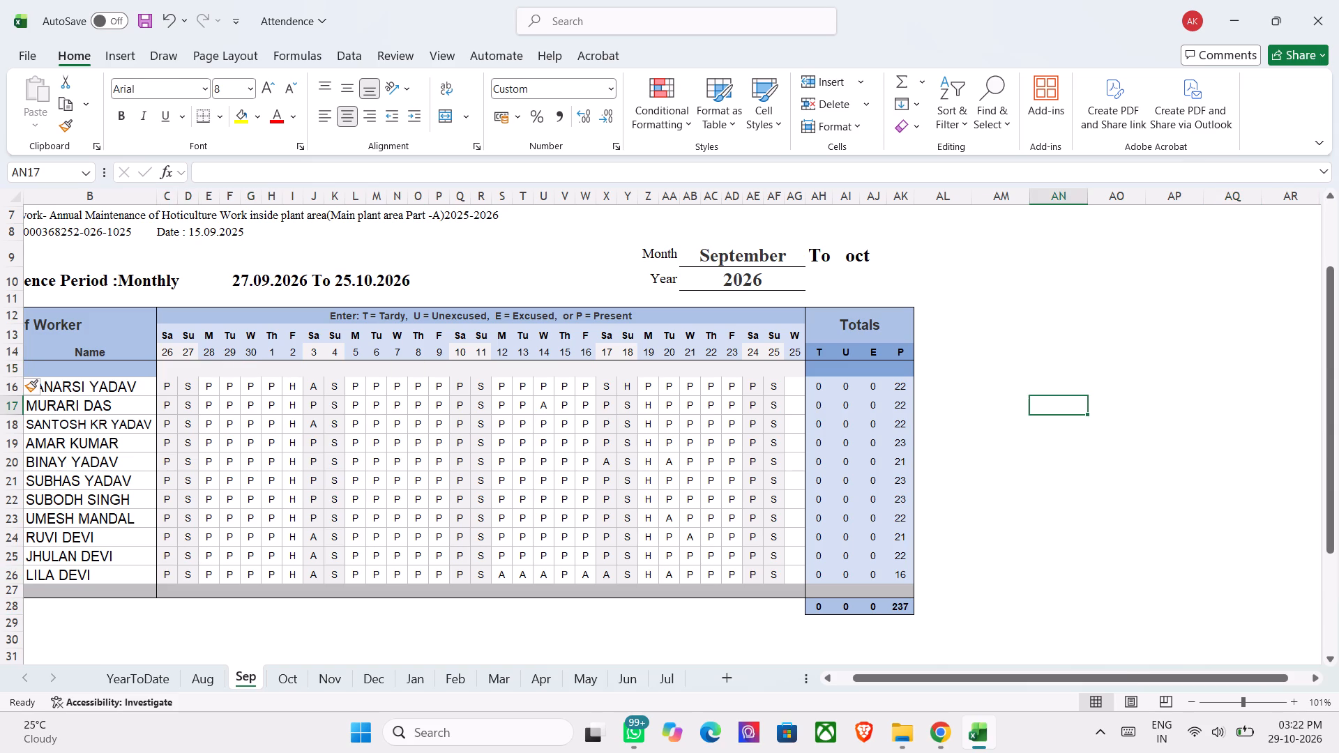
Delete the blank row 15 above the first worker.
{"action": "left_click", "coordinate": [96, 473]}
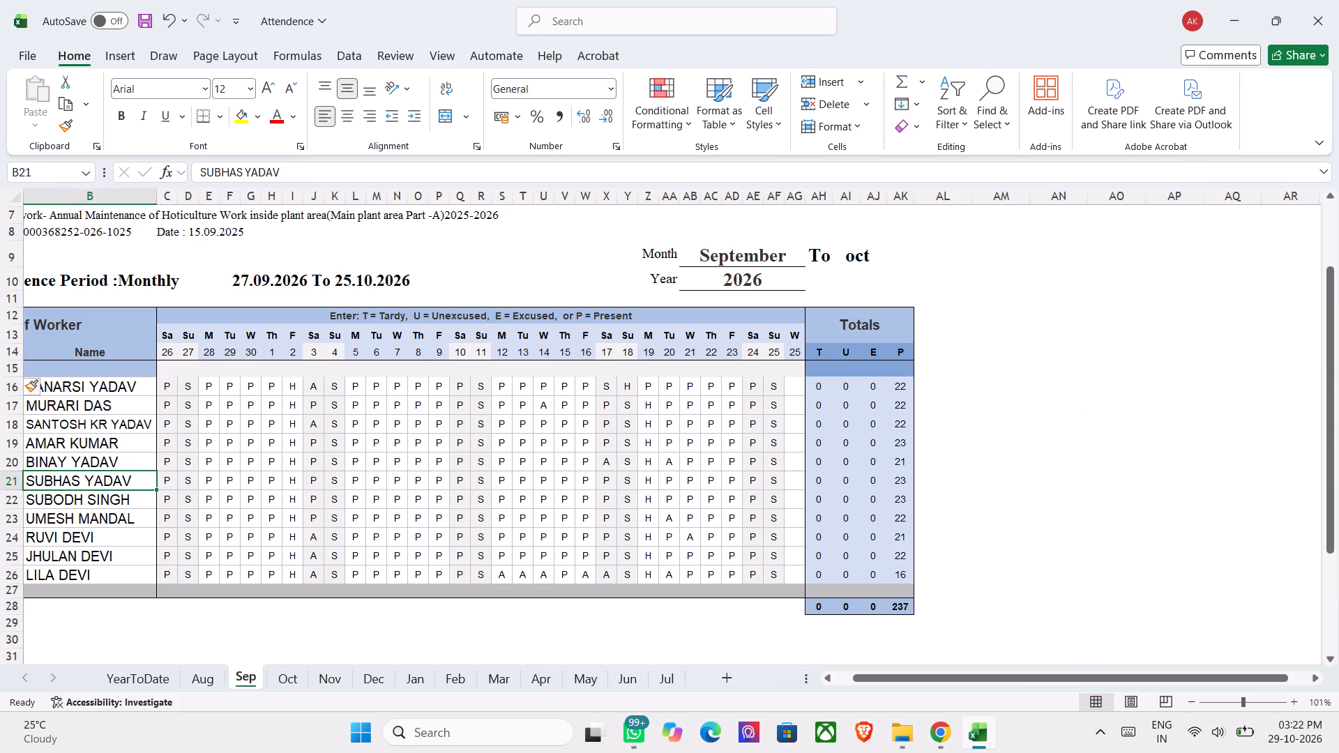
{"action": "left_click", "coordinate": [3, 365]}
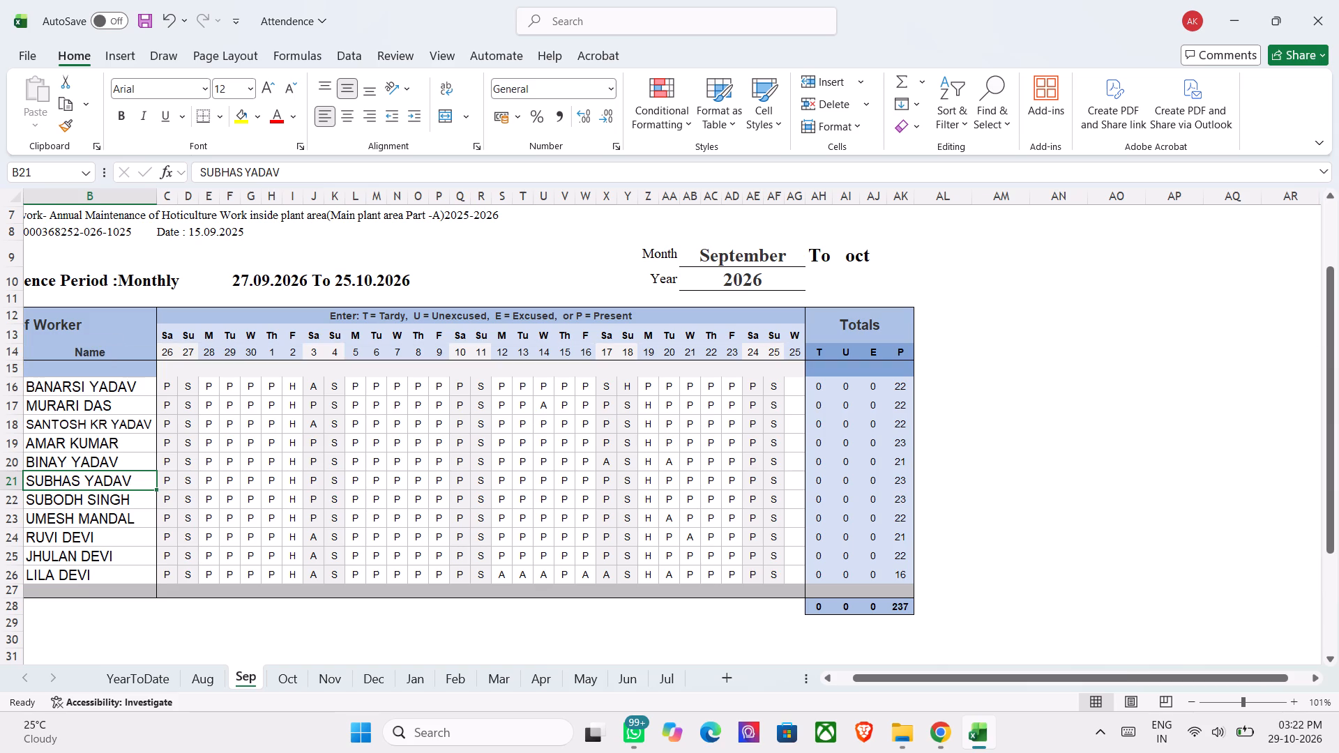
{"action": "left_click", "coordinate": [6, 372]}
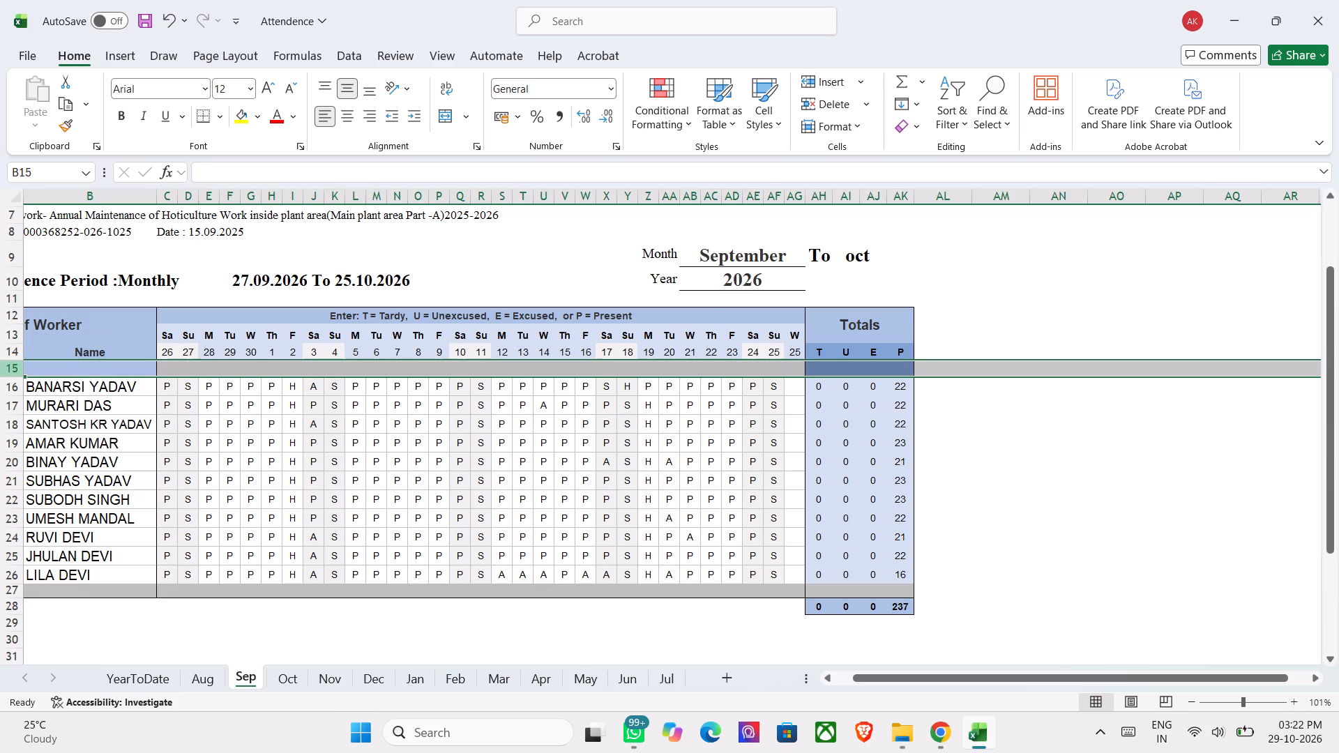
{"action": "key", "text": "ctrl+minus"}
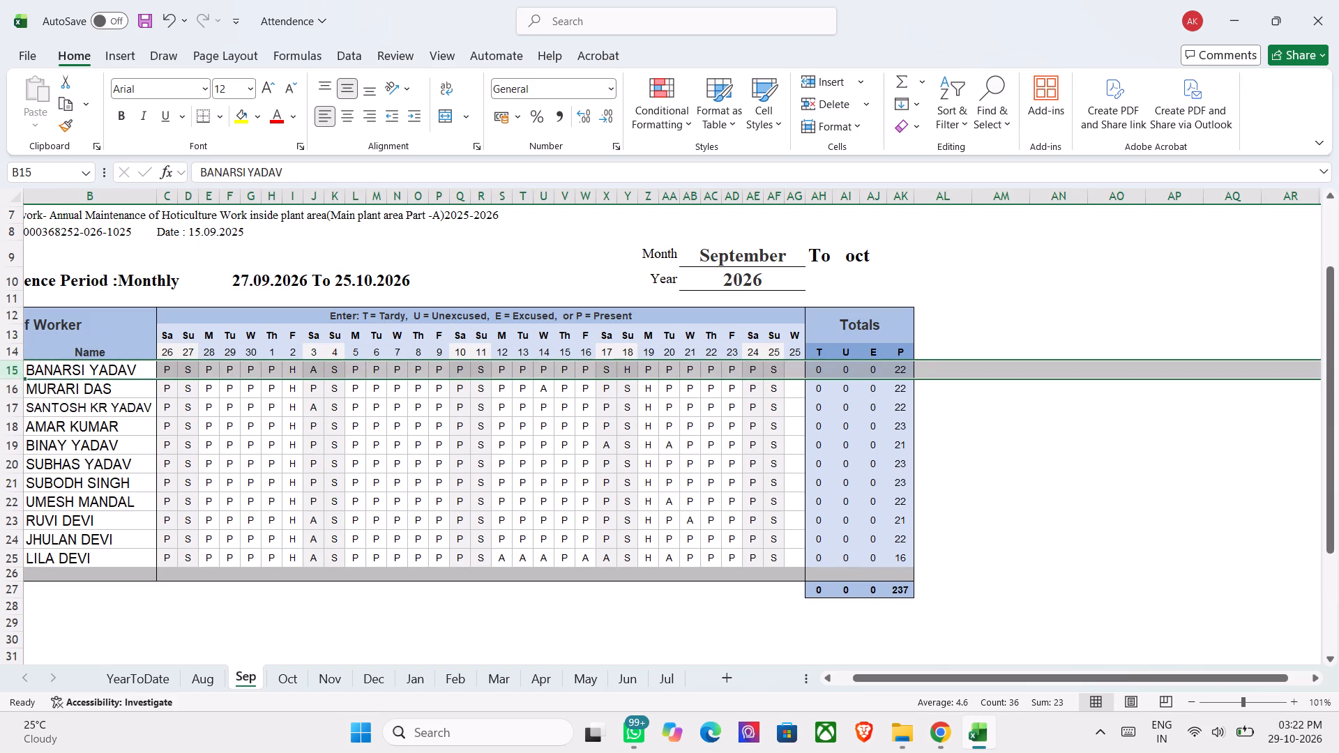
Insert a blank row 16 between the first and second workers.
{"action": "left_click", "coordinate": [15, 388]}
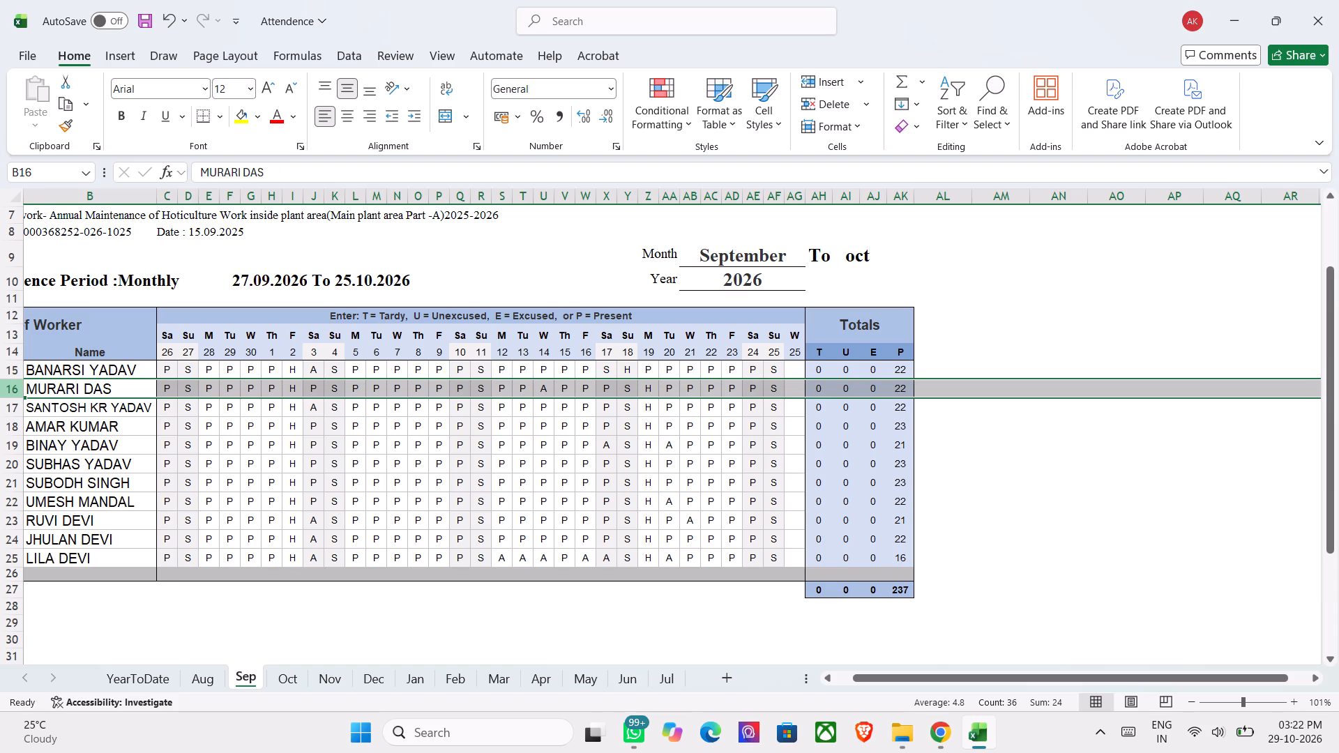
{"action": "key", "text": "ctrl+shift+equal"}
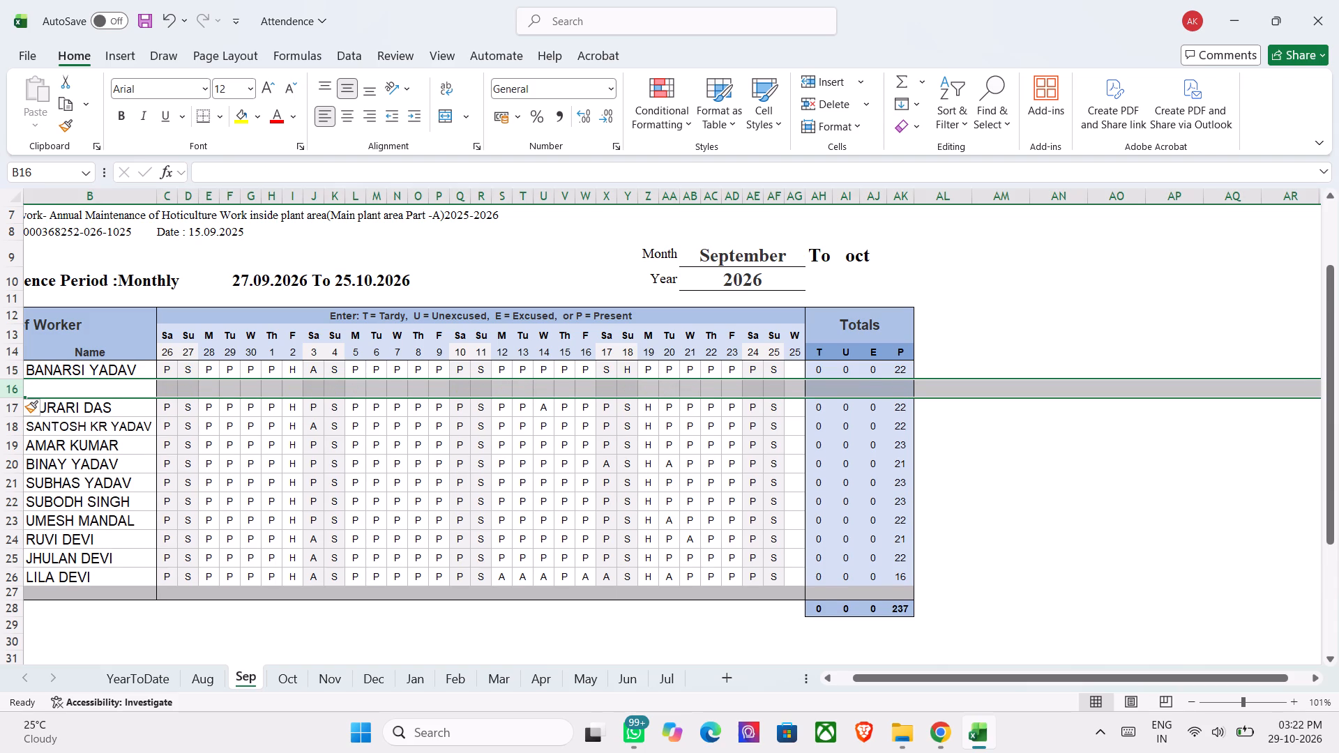
Copy the first worker's name and attendance marks, B15 to AF15, into the blank row 16.
{"action": "left_click_drag", "start_coordinate": [34, 369], "coordinate": [635, 374]}
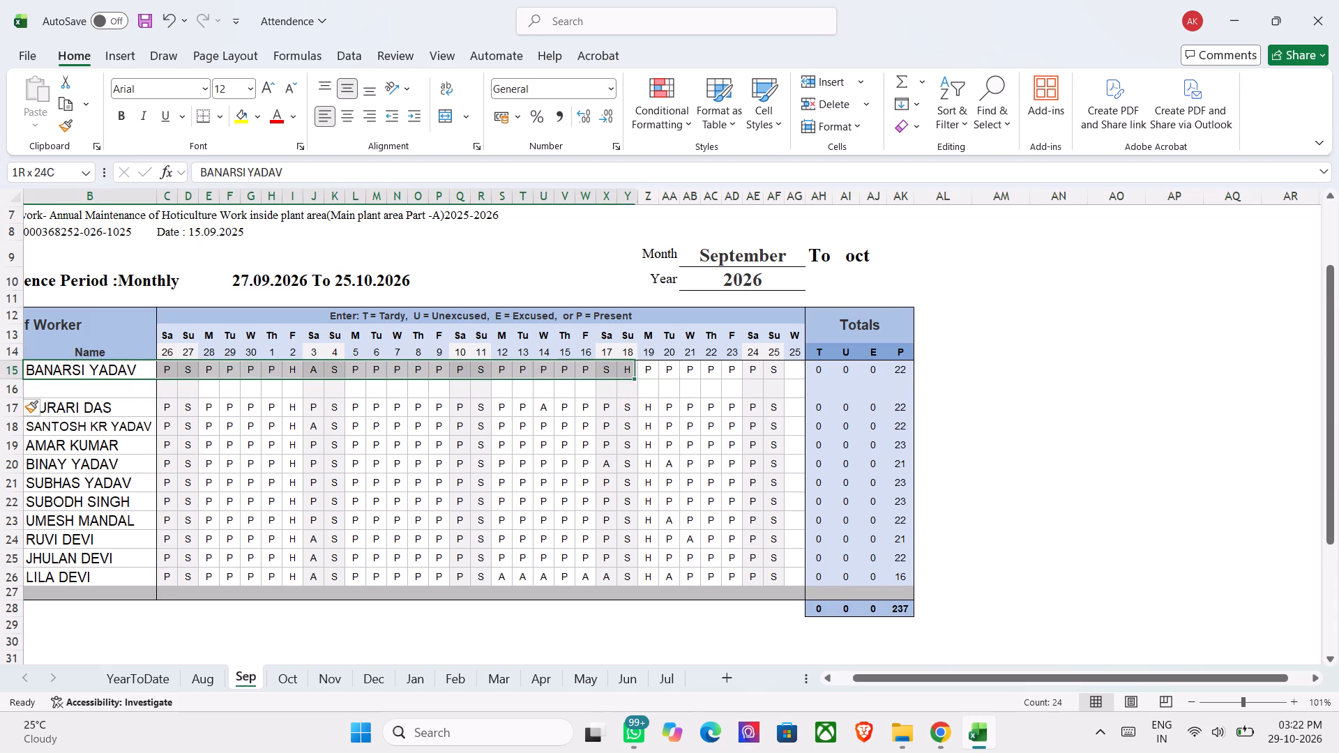
{"action": "left_click_drag", "start_coordinate": [635, 374], "coordinate": [773, 362]}
{"action": "key", "text": "ctrl+c"}
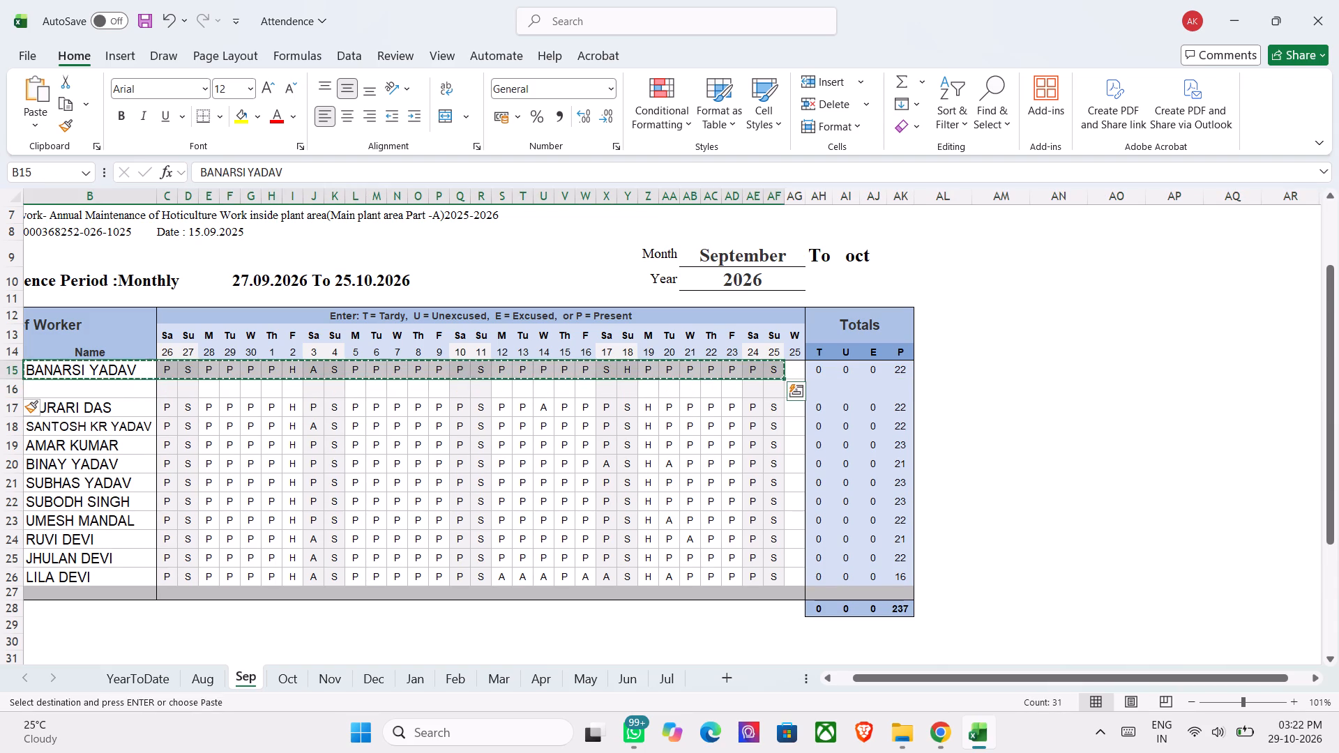
{"action": "left_click", "coordinate": [43, 384]}
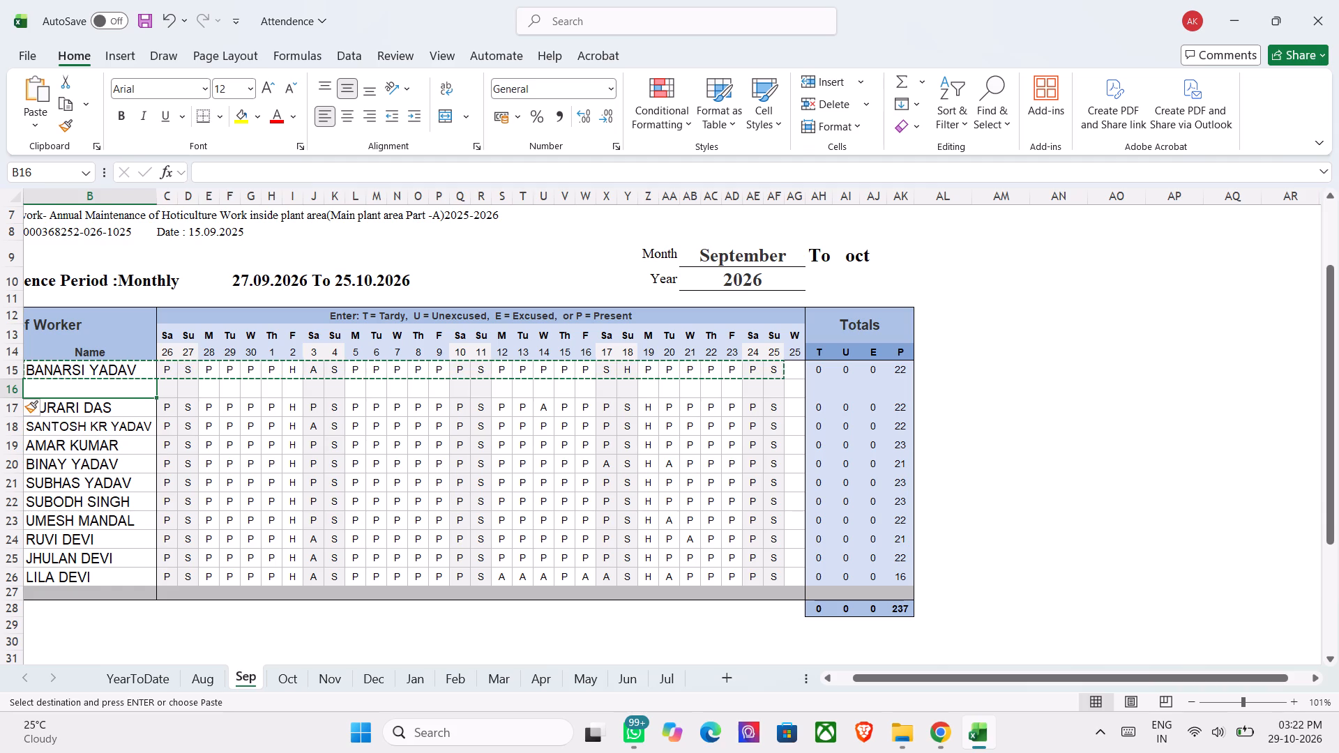
{"action": "key", "text": "ctrl+v"}
Clear the worker name and the marks for days 26 to 2 in row 15, cells B15 to I15.
{"action": "left_click", "coordinate": [43, 365]}
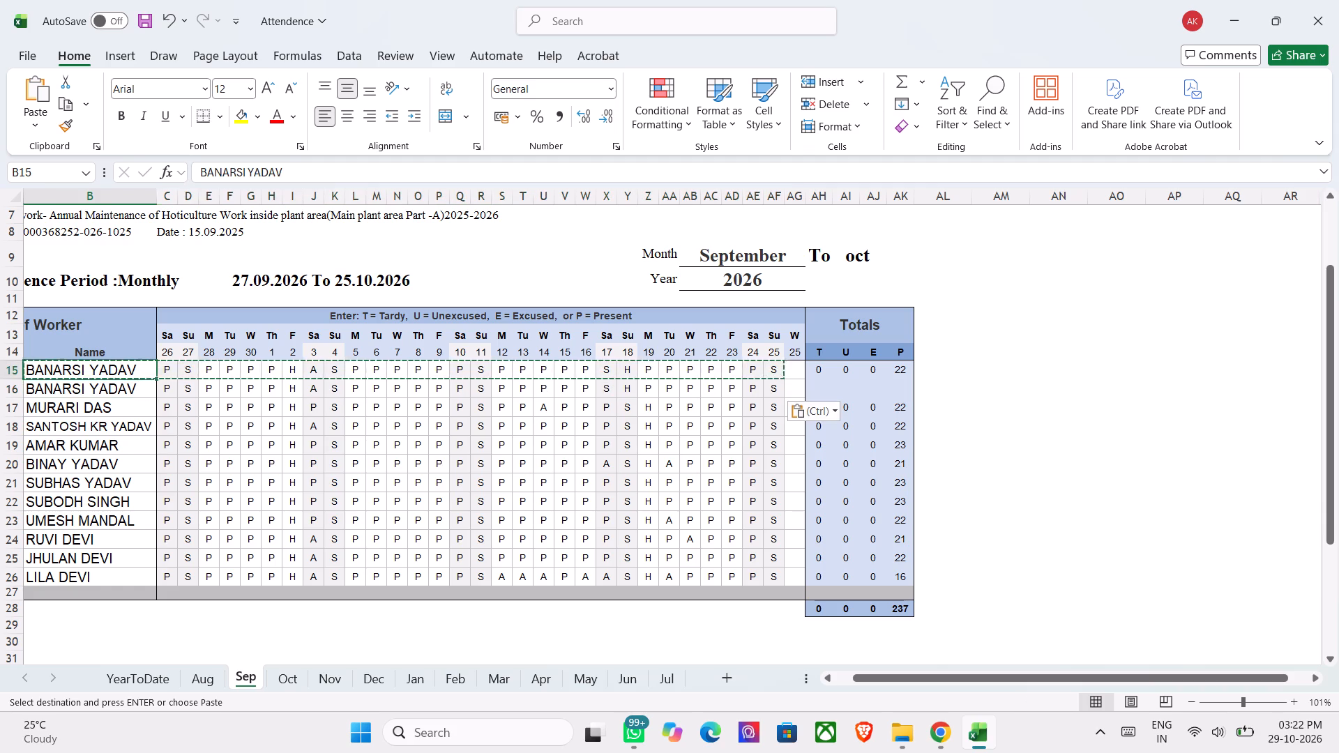
{"action": "key", "text": "BackSpace"}
{"action": "key", "text": "Right"}
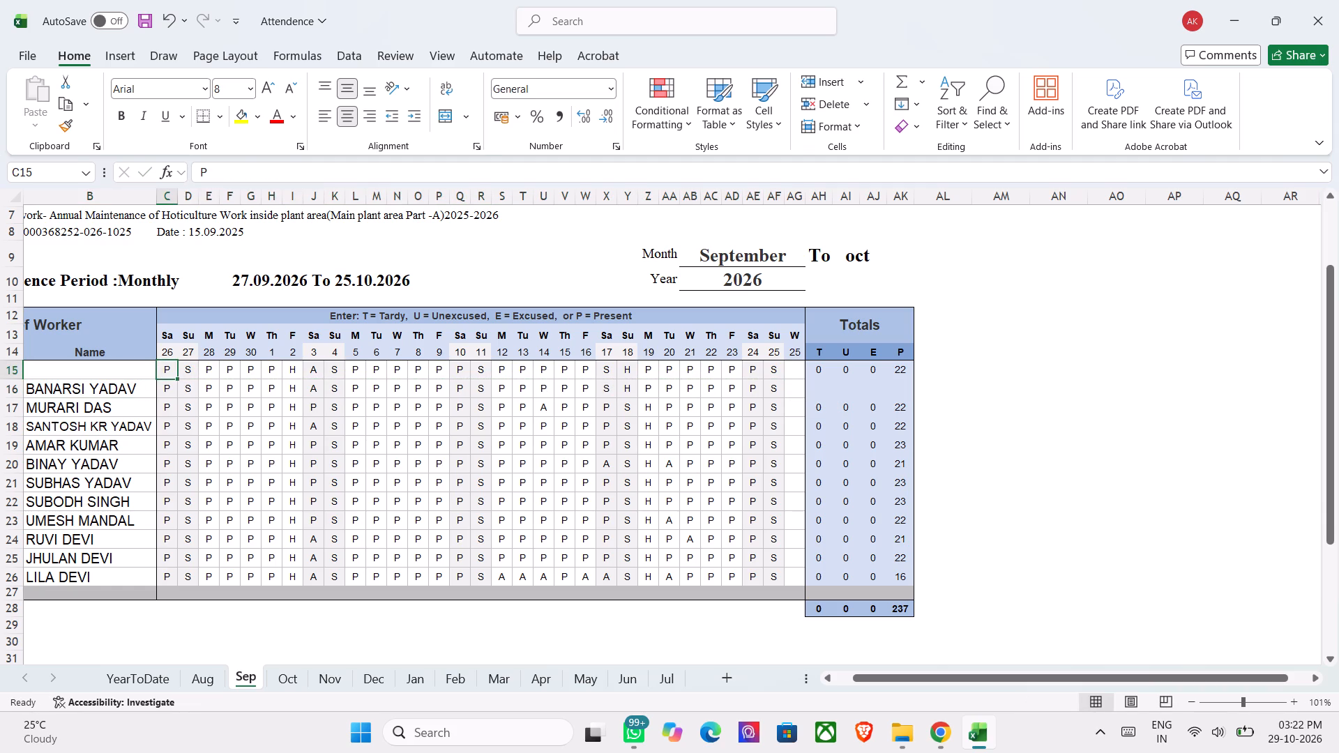
{"action": "key", "text": "BackSpace"}
{"action": "key", "text": "Right"}
{"action": "key", "text": "BackSpace"}
{"action": "key", "text": "Right"}
{"action": "key", "text": "BackSpace"}
{"action": "key", "text": "Right"}
{"action": "key", "text": "BackSpace"}
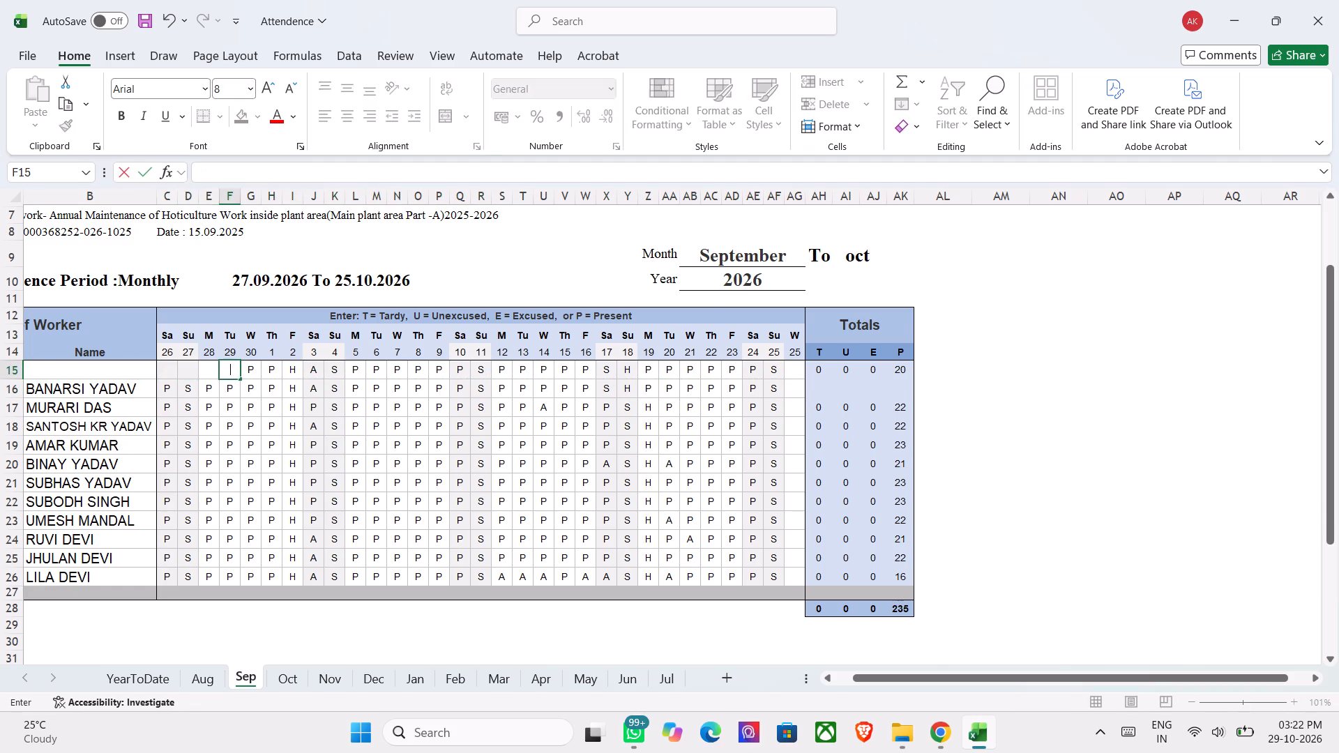
{"action": "key", "text": "Right"}
{"action": "key", "text": "BackSpace"}
{"action": "key", "text": "Right"}
{"action": "key", "text": "BackSpace"}
{"action": "key", "text": "Right"}
{"action": "key", "text": "BackSpace"}
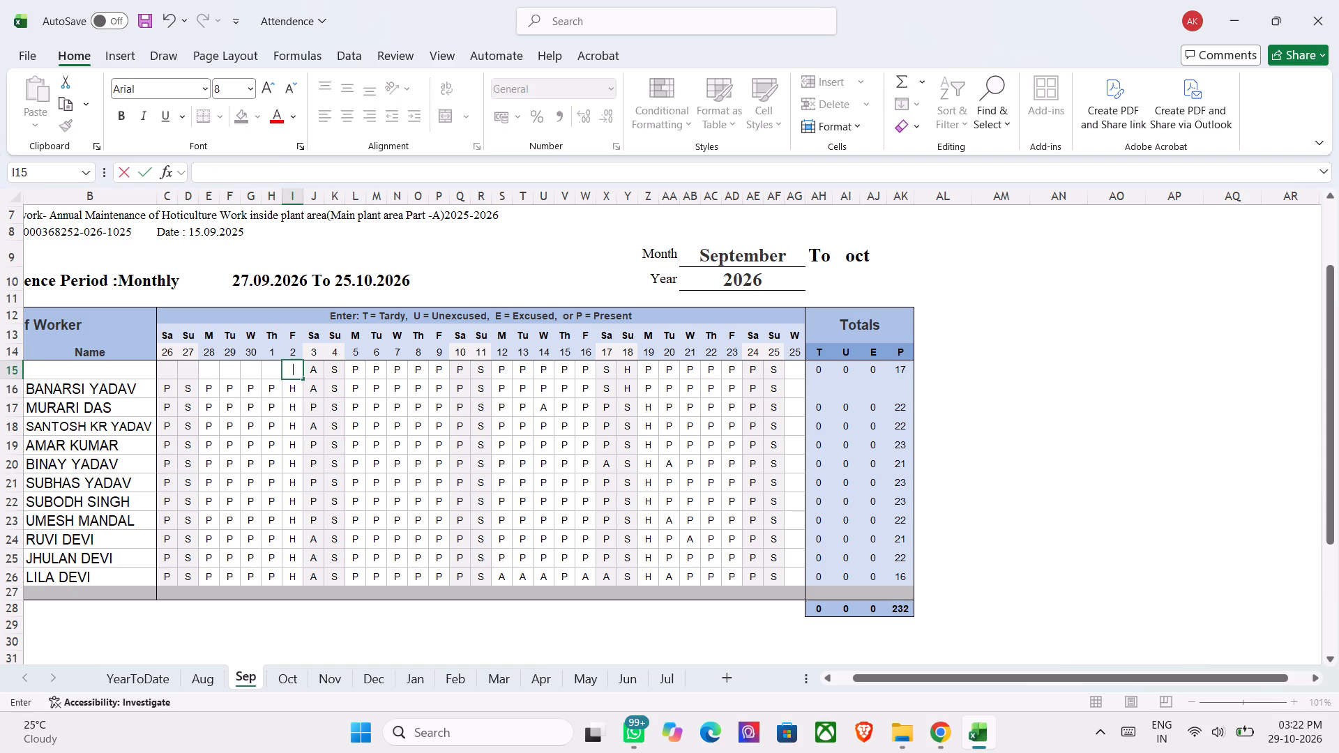
{"action": "key", "text": "Right"}
Clear row 15's remaining marks by filling the blank C15 across to AF15.
{"action": "left_click", "coordinate": [161, 369]}
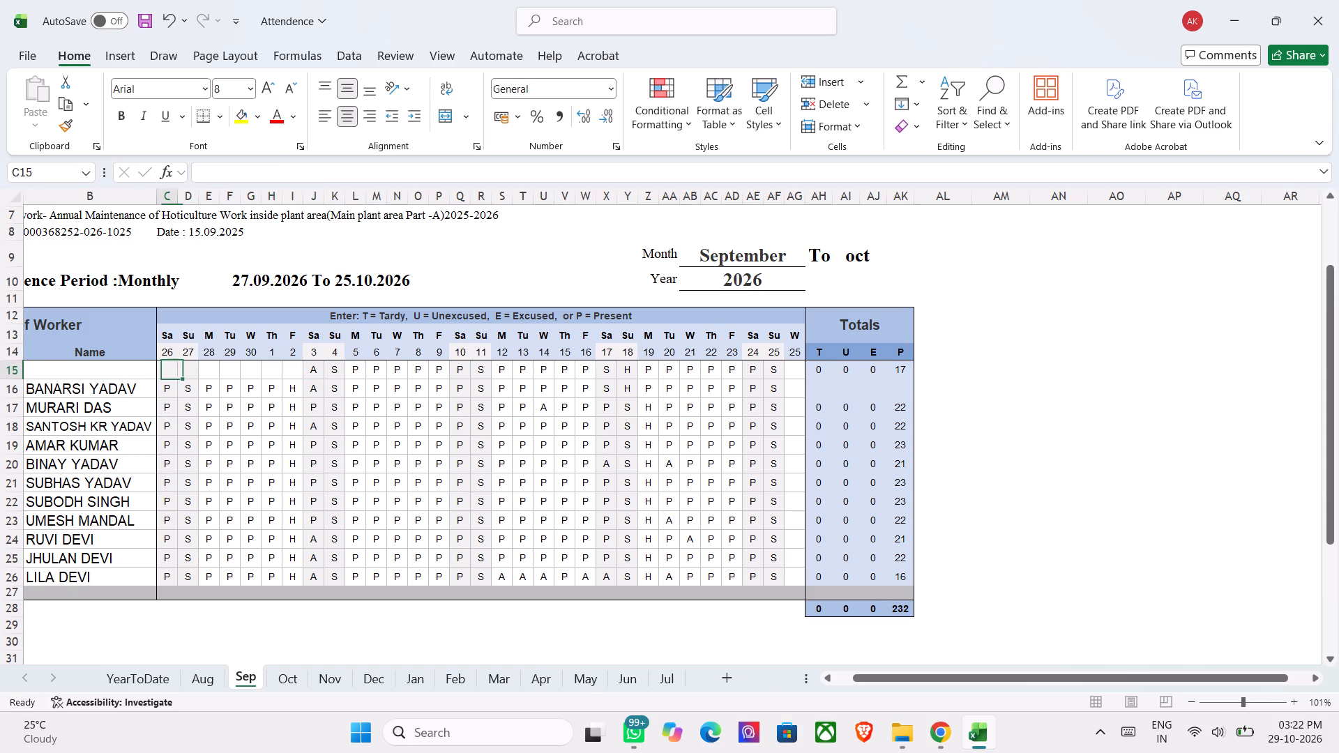
{"action": "left_click_drag", "start_coordinate": [178, 378], "coordinate": [748, 368]}
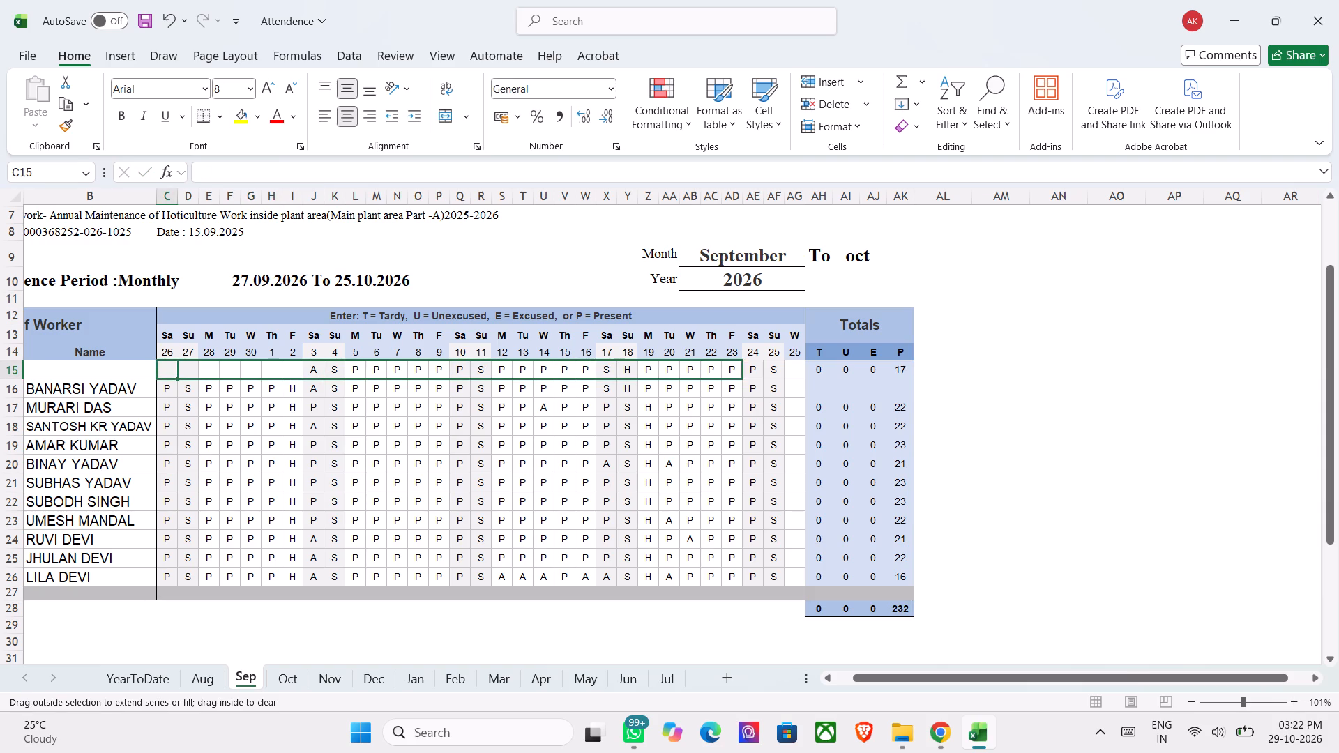
{"action": "left_click_drag", "start_coordinate": [748, 368], "coordinate": [787, 374]}
{"action": "left_click", "coordinate": [1031, 443]}
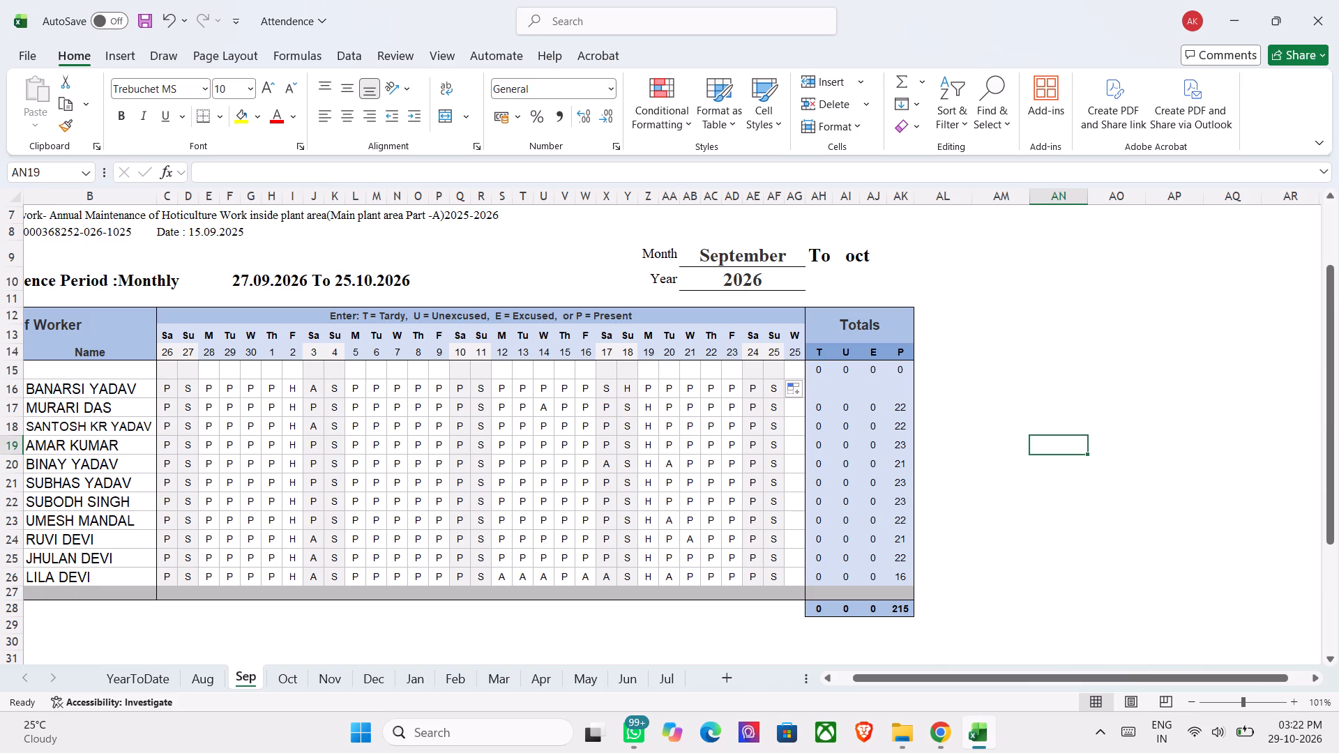
Set the row 16 worker's mark for Sunday 18, cell Y16, to S.
{"action": "left_click", "coordinate": [626, 390]}
{"action": "key", "text": "s"}
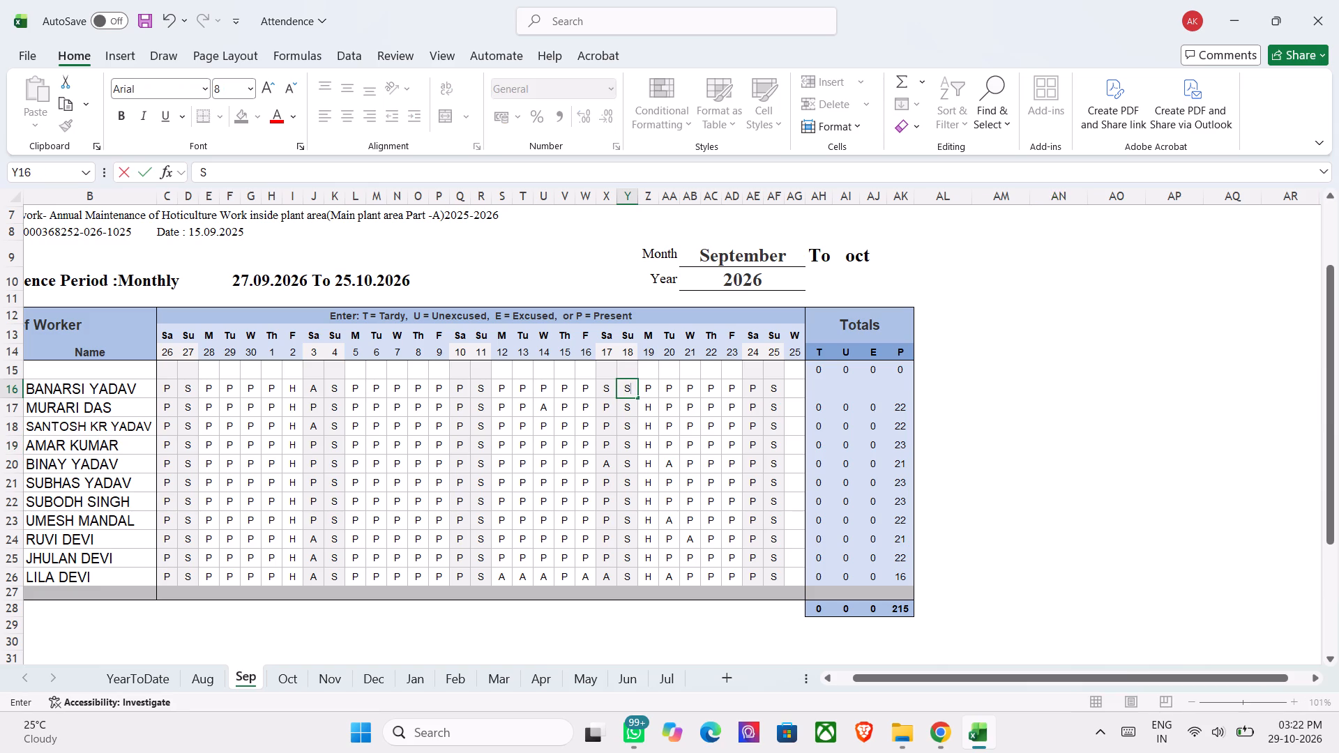
{"action": "left_click", "coordinate": [964, 444]}
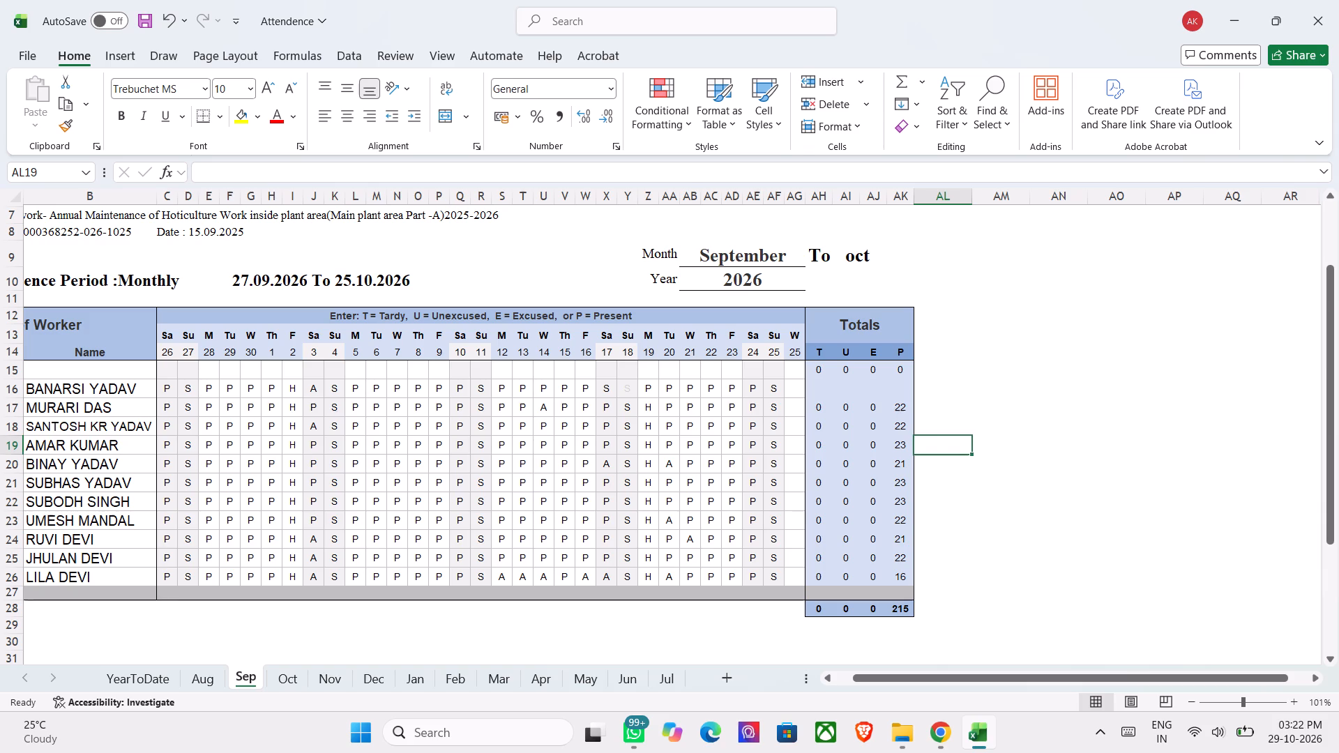
Check the Sunday headings in row 13 and set row 16's mark for Monday 19, cell Z16, to H.
{"action": "left_click", "coordinate": [191, 337]}
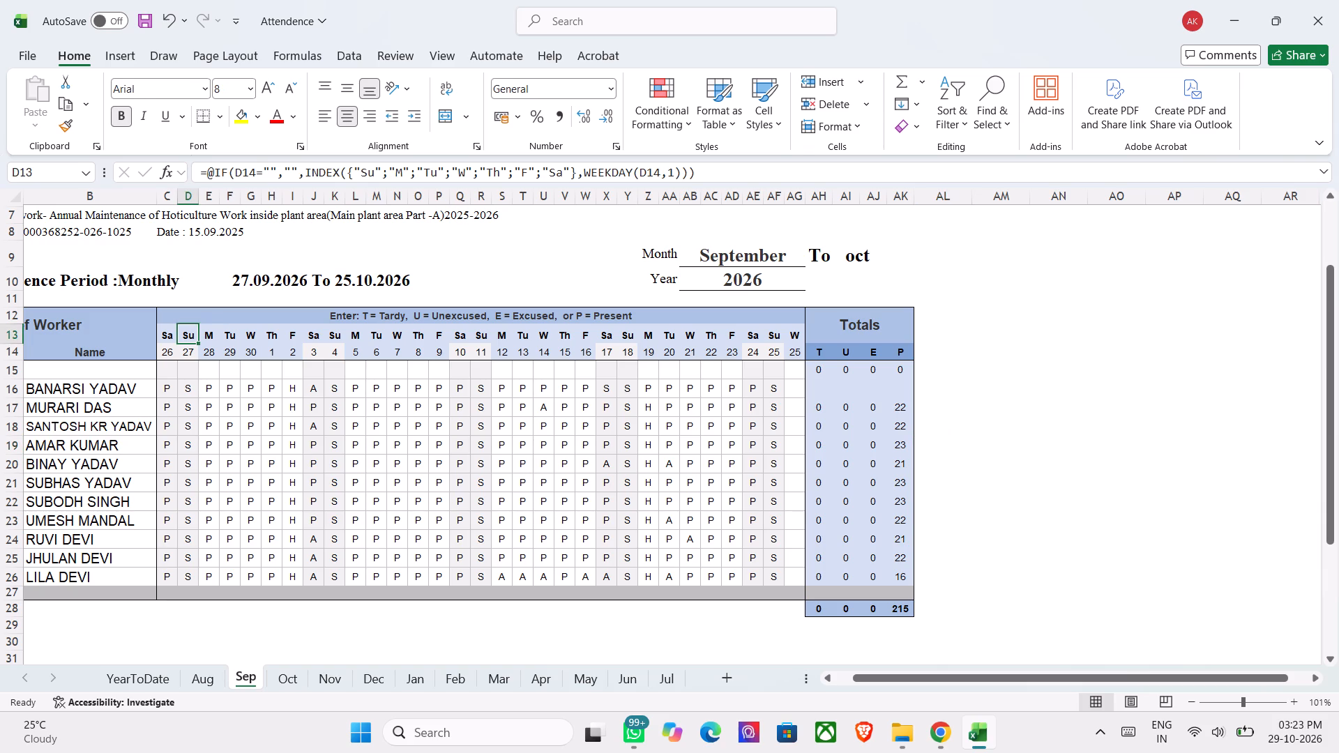
{"action": "left_click", "coordinate": [338, 335]}
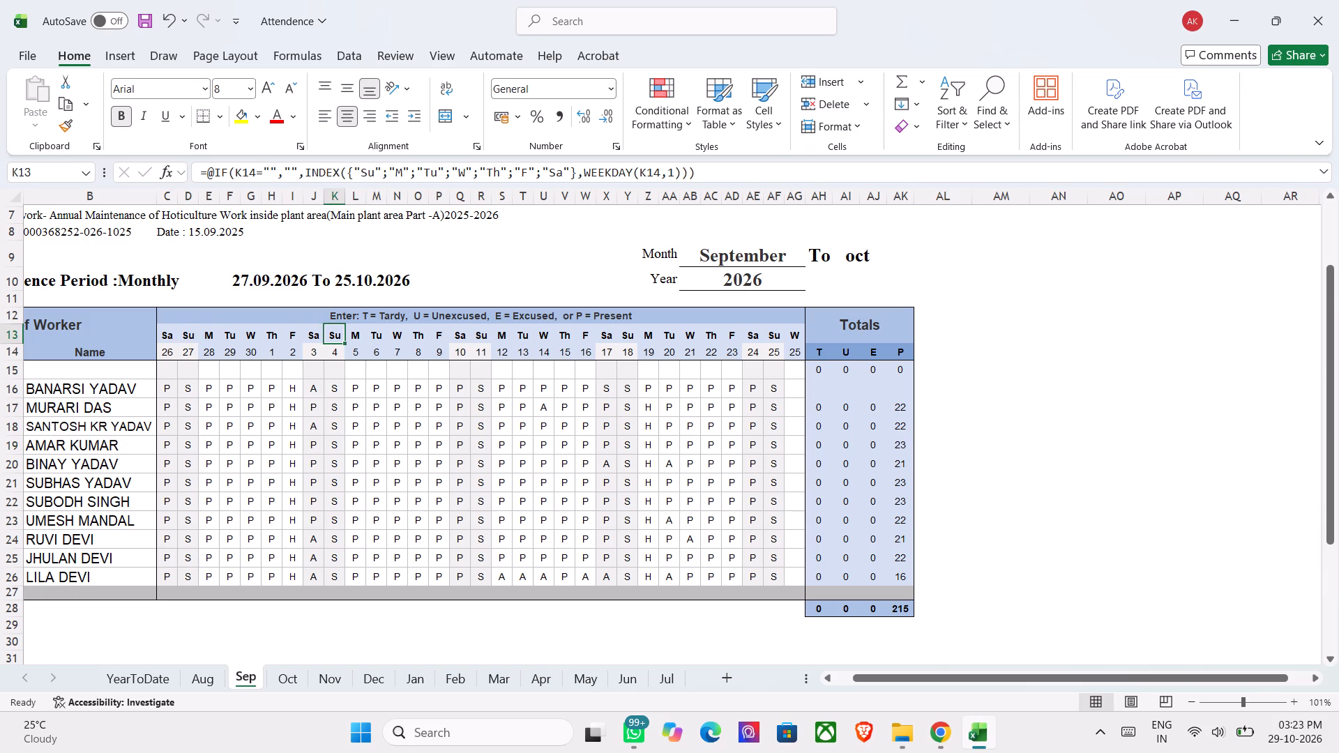
{"action": "left_click", "coordinate": [481, 337]}
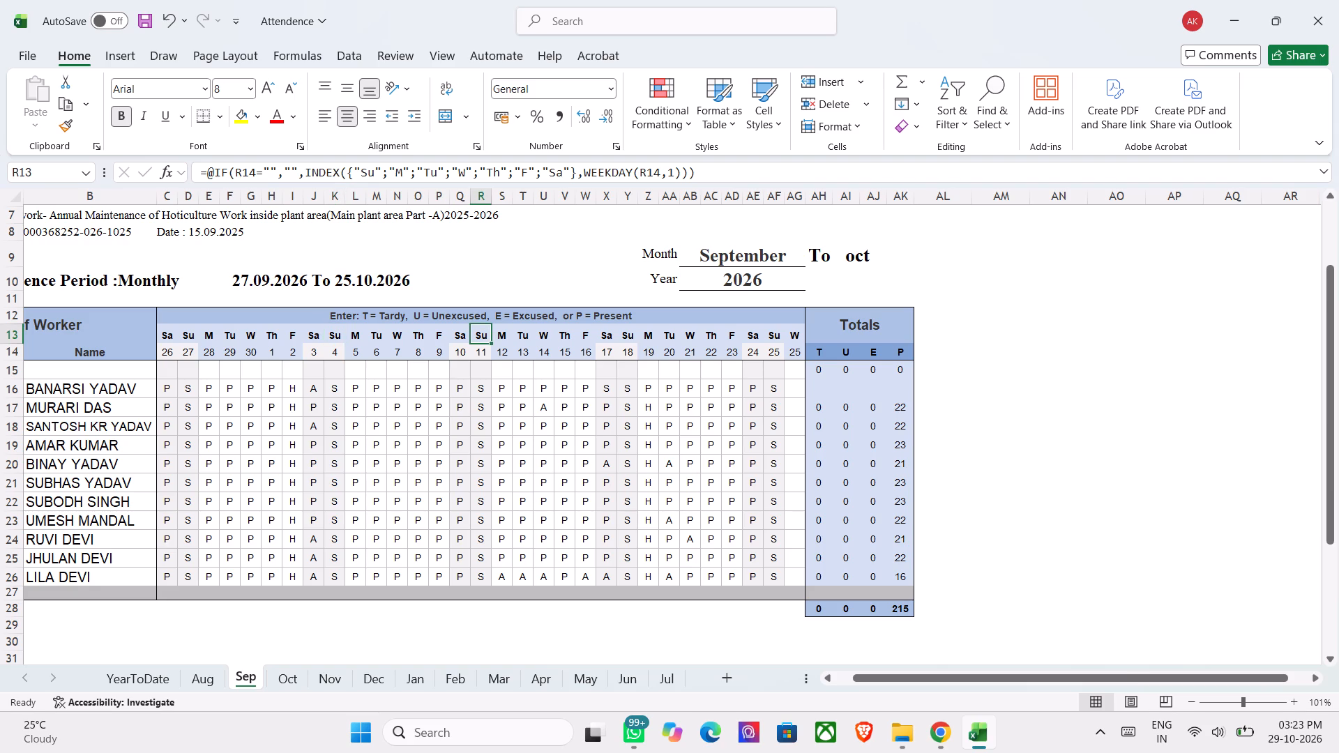
{"action": "left_click", "coordinate": [633, 332]}
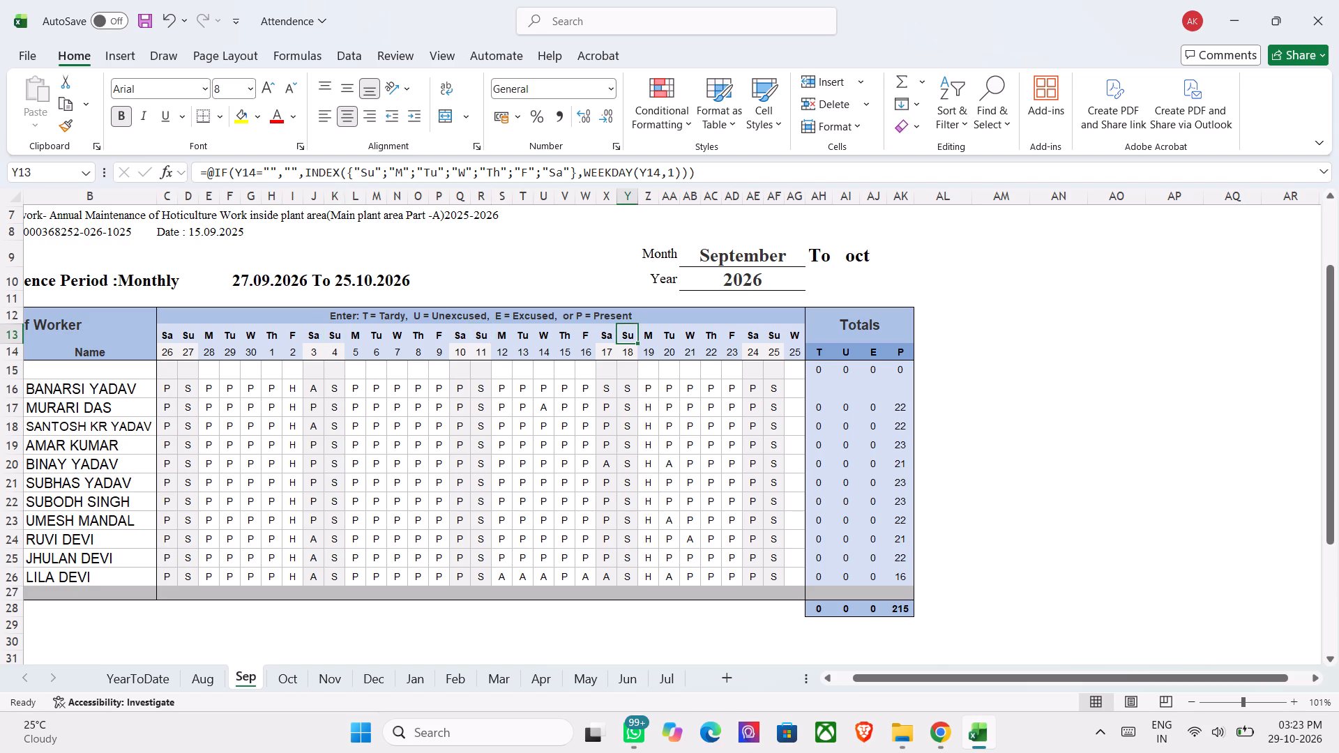
{"action": "left_click", "coordinate": [782, 337]}
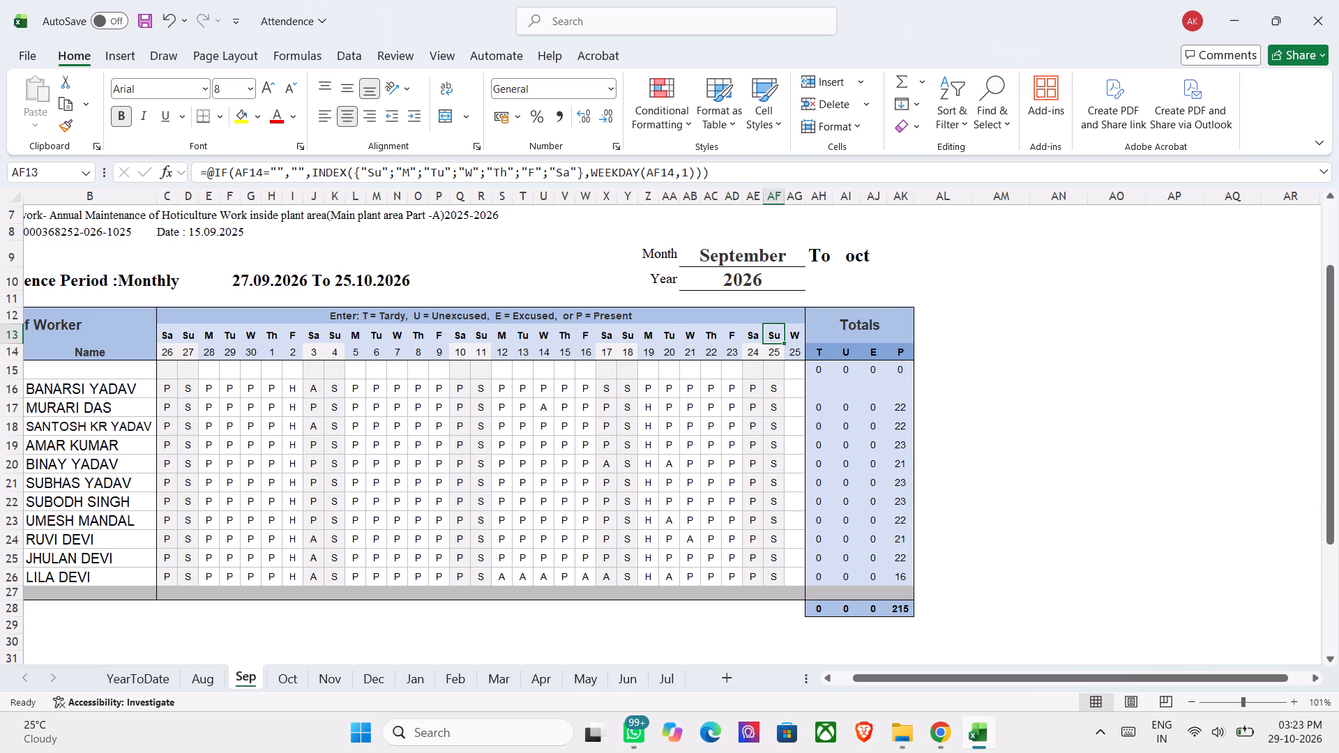
{"action": "left_click", "coordinate": [648, 395]}
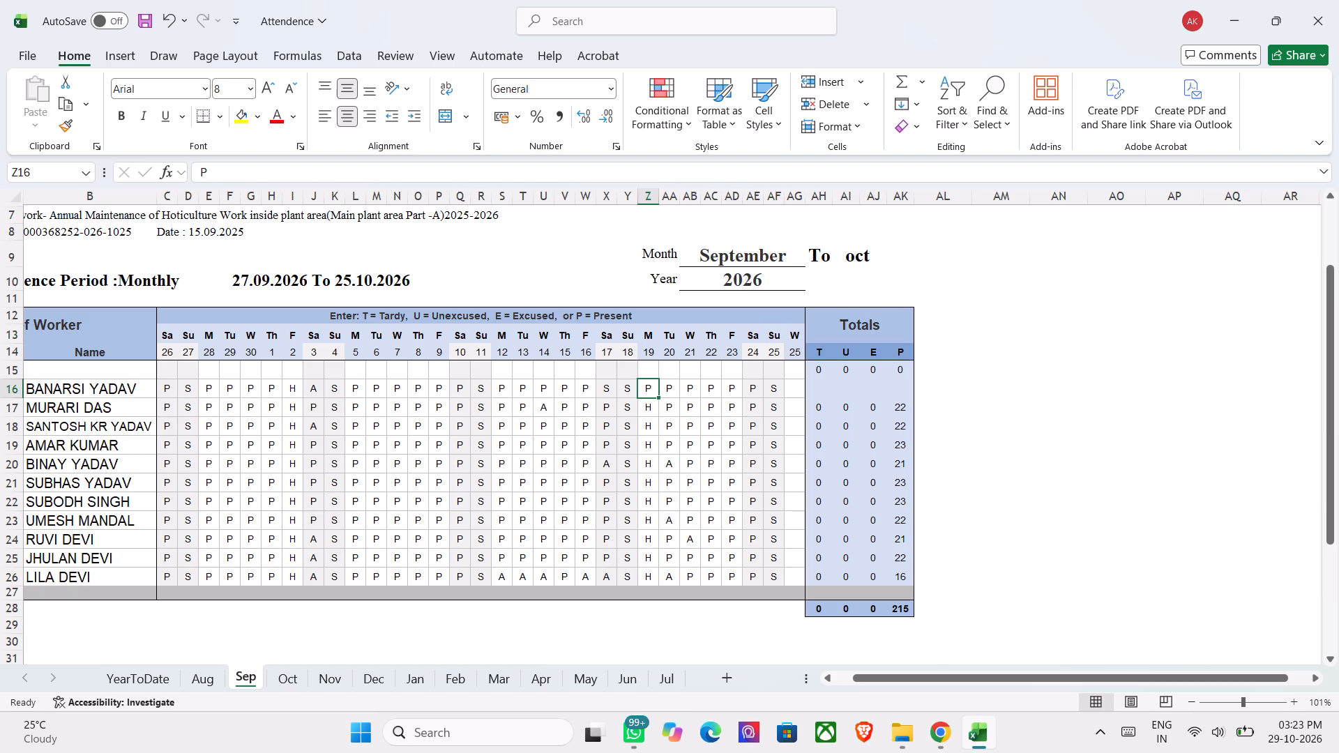
{"action": "key", "text": "h"}
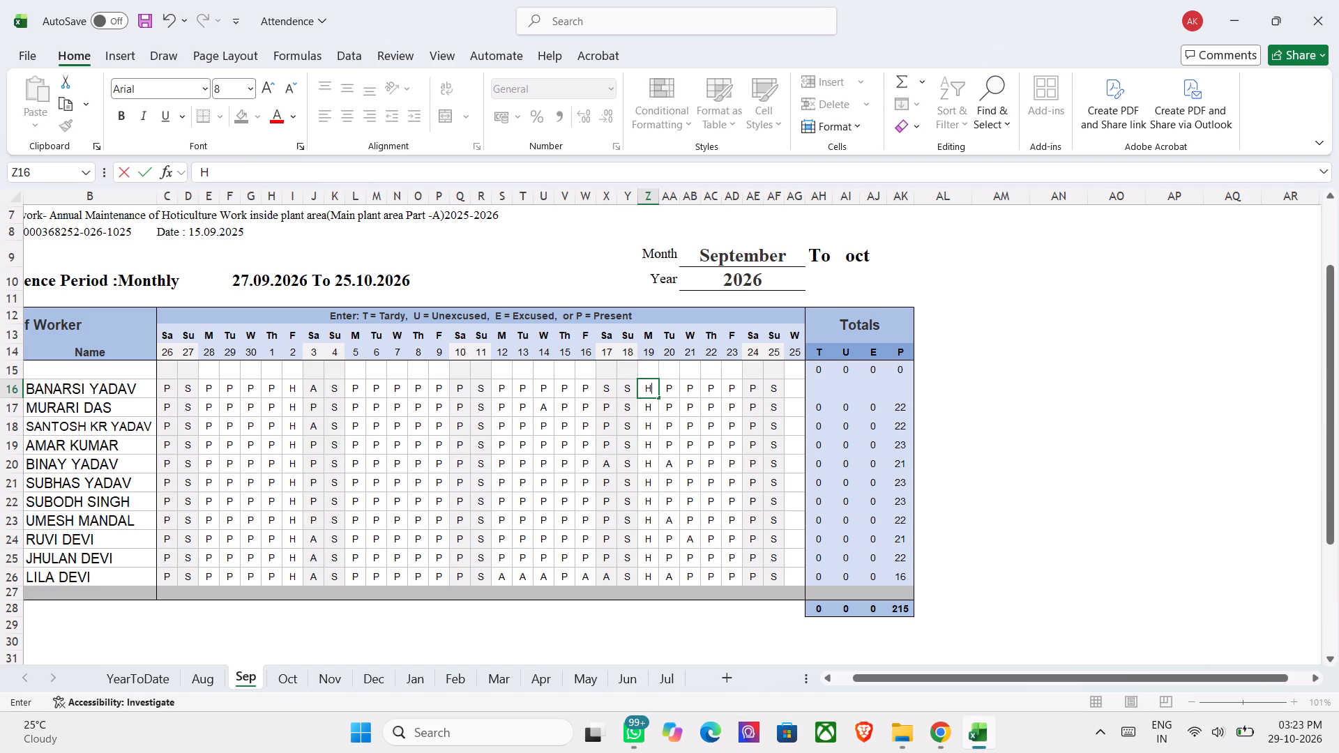
{"action": "left_click", "coordinate": [88, 500]}
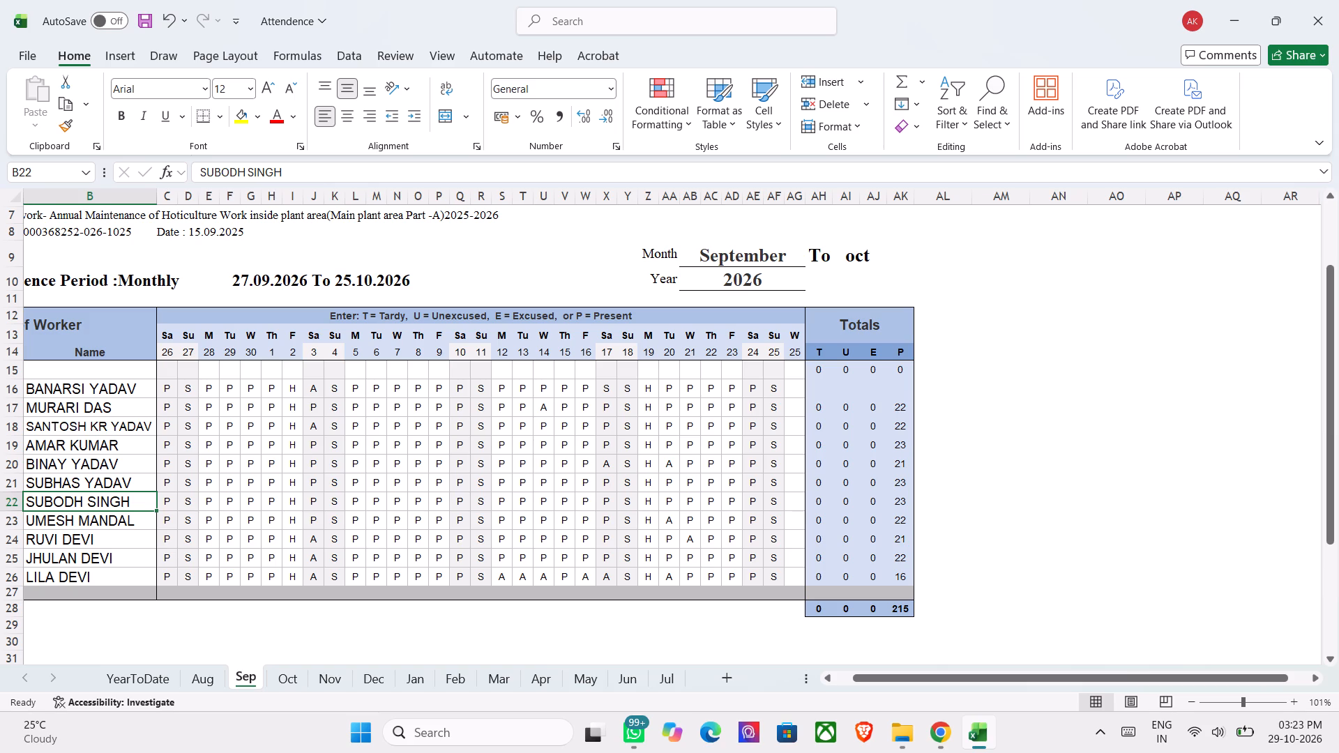
Review the attendance marks day by day in row 22, from H22 through Sunday 25 in AF22.
{"action": "left_click", "coordinate": [268, 503]}
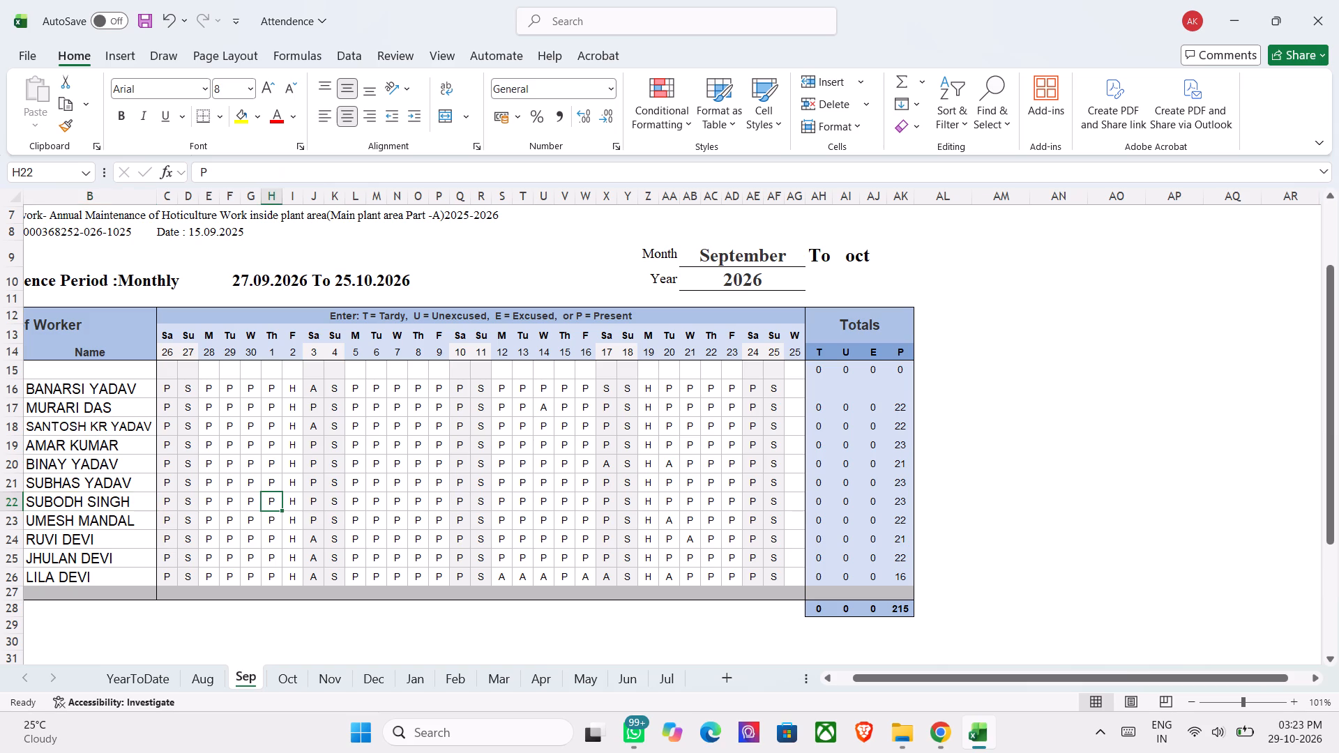
{"action": "key", "text": "Right"}
{"action": "key", "text": "Right"}
{"action": "key", "text": "Right"}
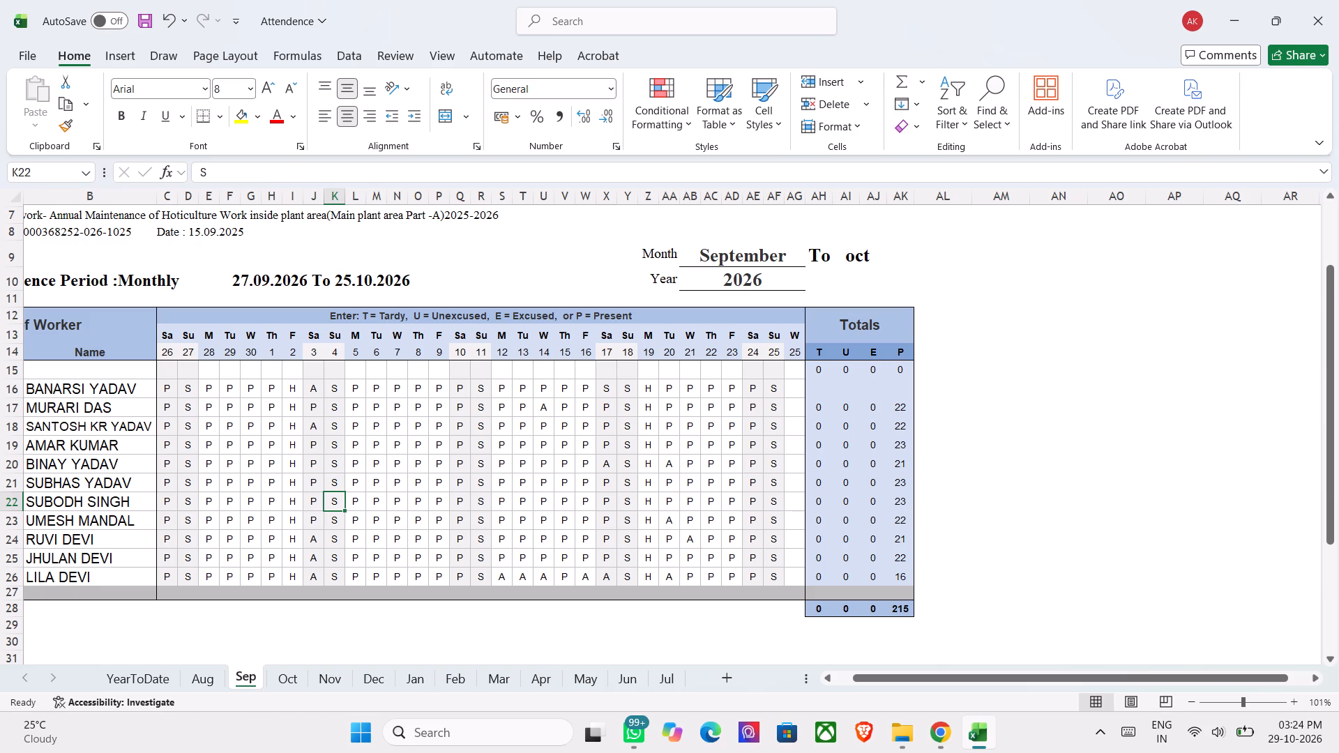
{"action": "key", "text": "Right"}
{"action": "key", "text": "Right"}
{"action": "key", "text": "Right"}
{"action": "key", "text": "Right"}
{"action": "key", "text": "Right"}
{"action": "key", "text": "Right"}
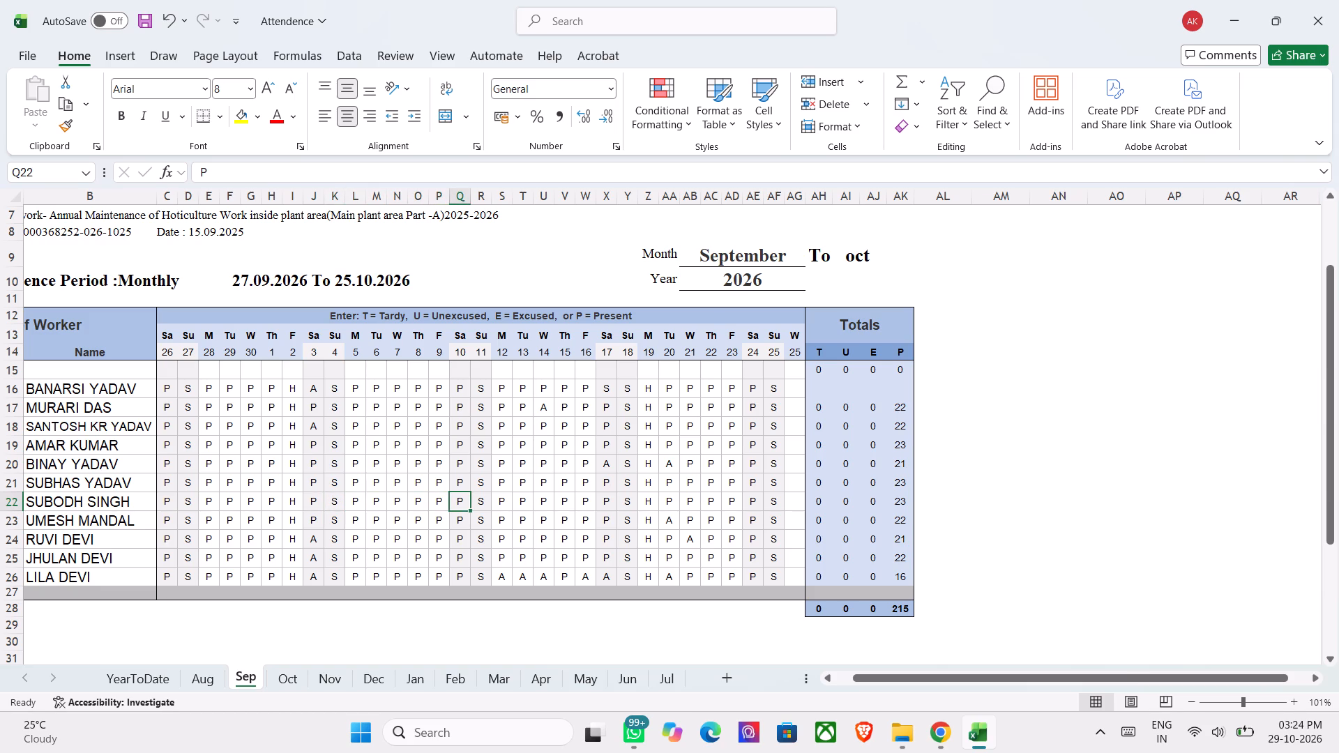
{"action": "key", "text": "Right"}
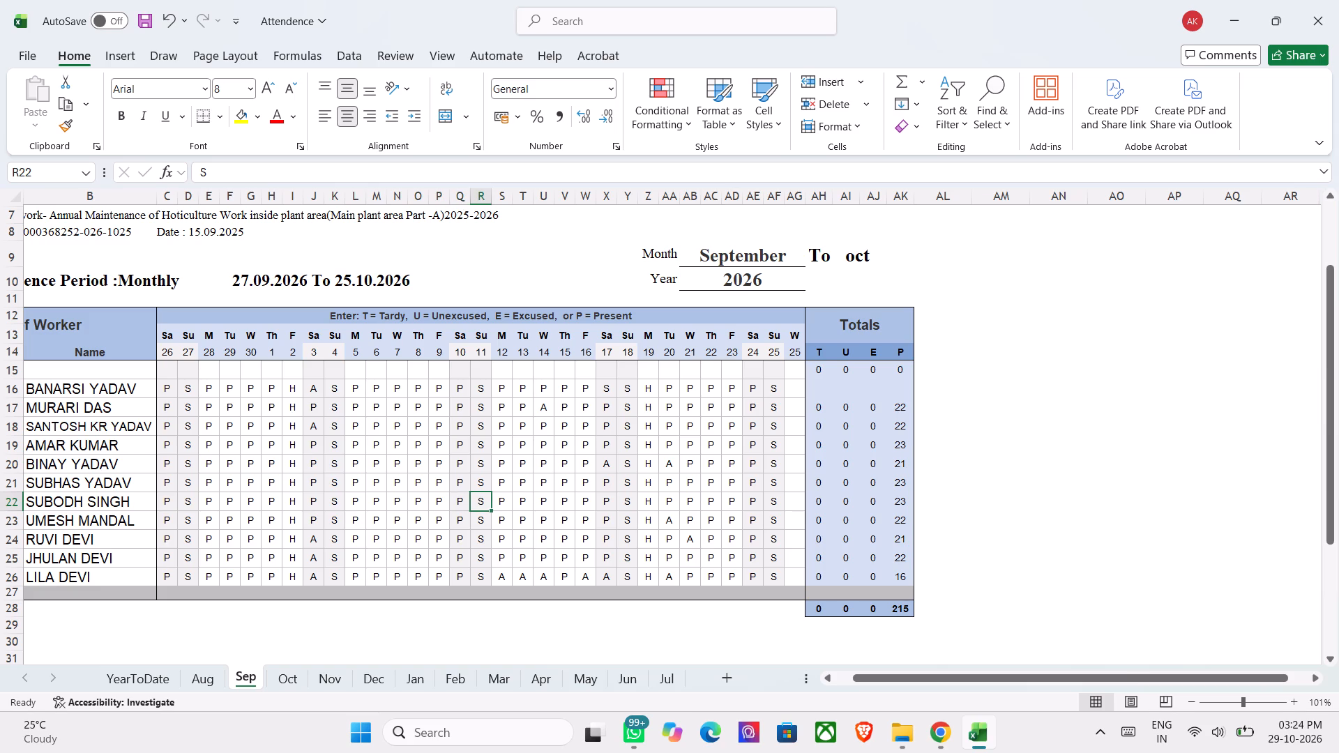
{"action": "key", "text": "Right"}
{"action": "key", "text": "Right"}
{"action": "key", "text": "Right"}
{"action": "key", "text": "Right"}
{"action": "key", "text": "Right"}
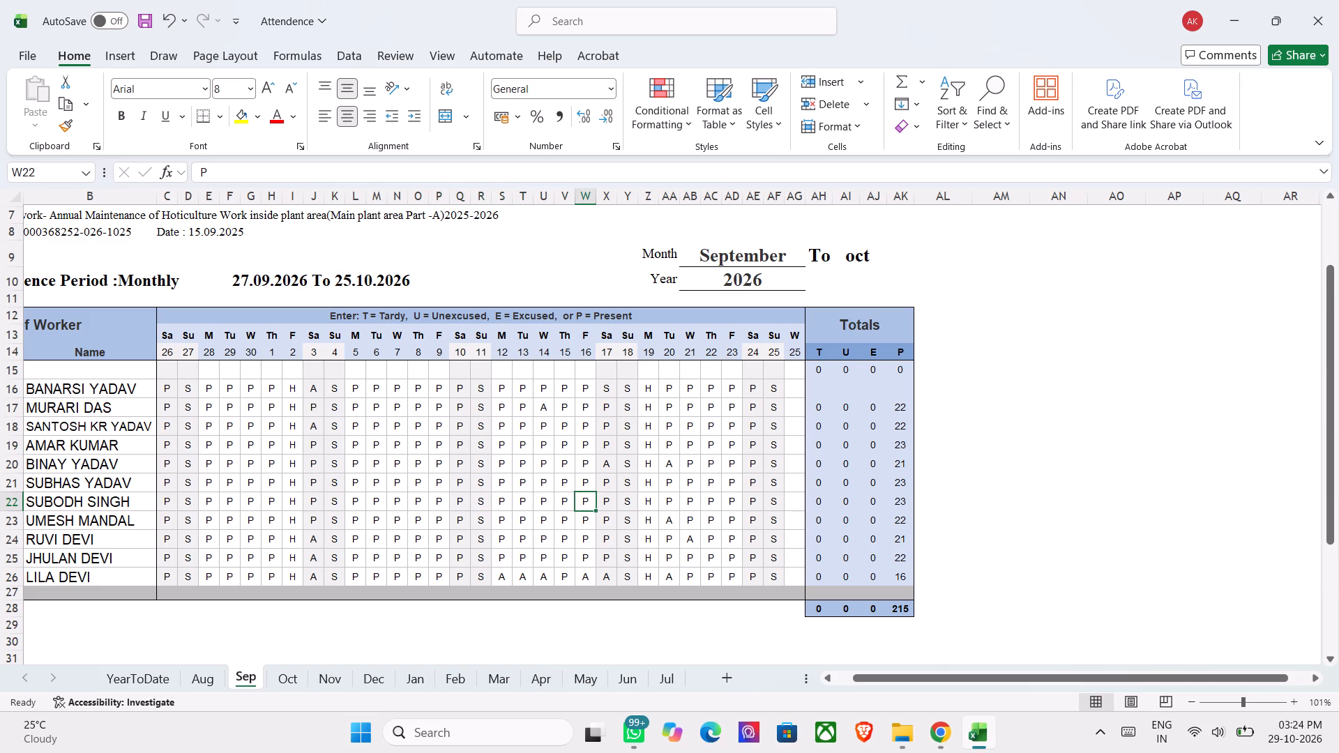
{"action": "key", "text": "Right"}
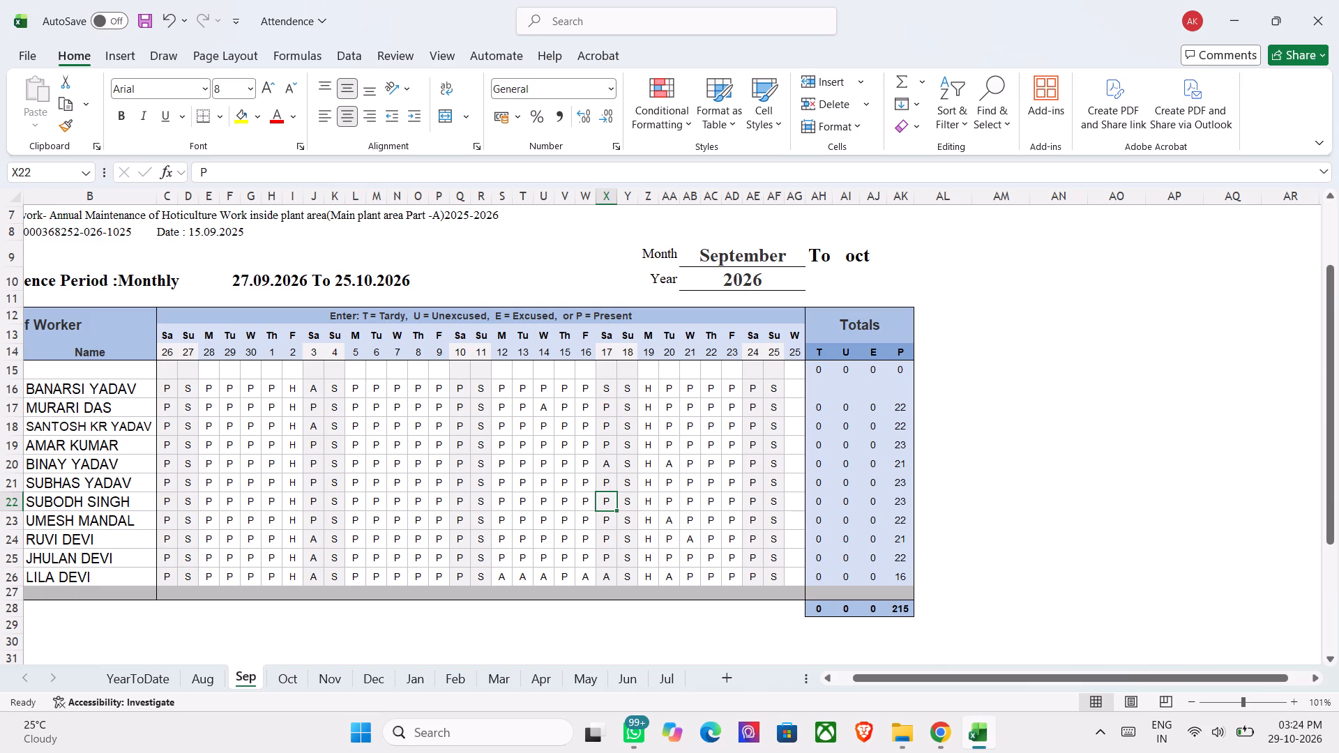
{"action": "key", "text": "Right"}
{"action": "key", "text": "Right"}
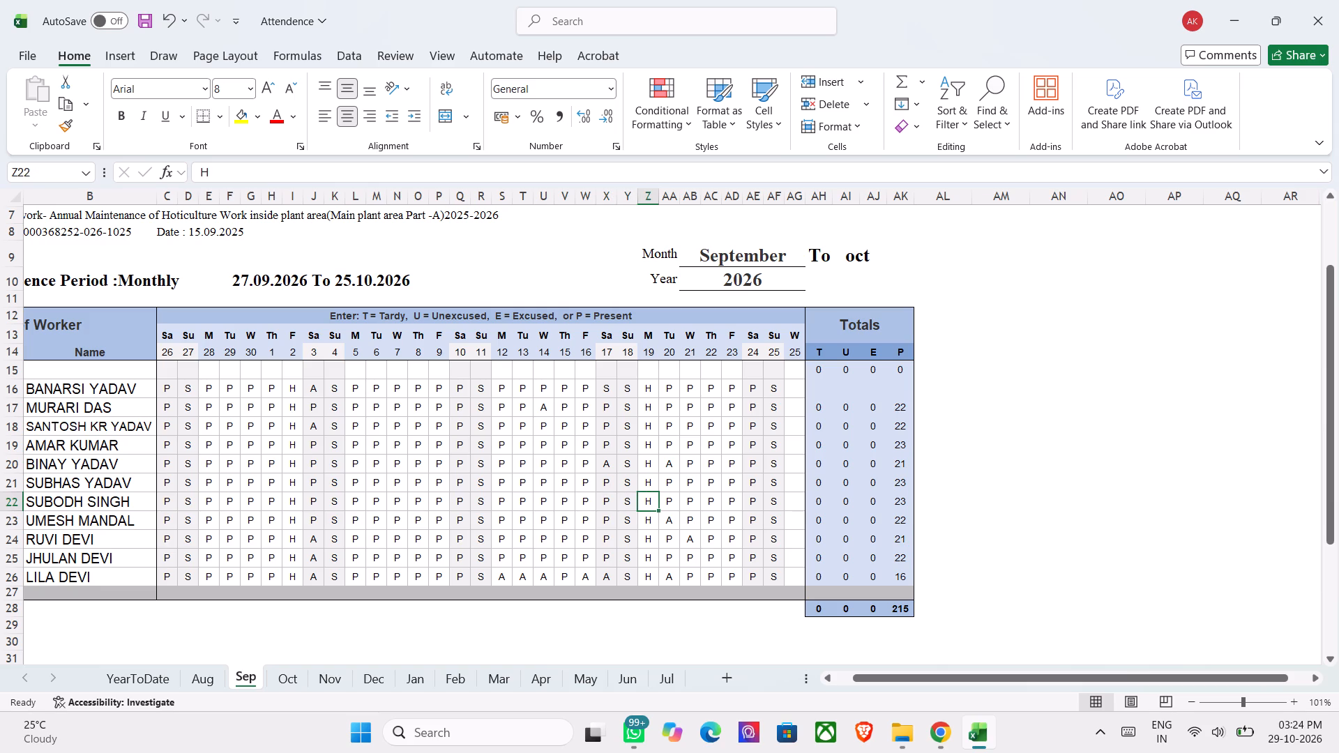
{"action": "key", "text": "Right"}
{"action": "key", "text": "Right"}
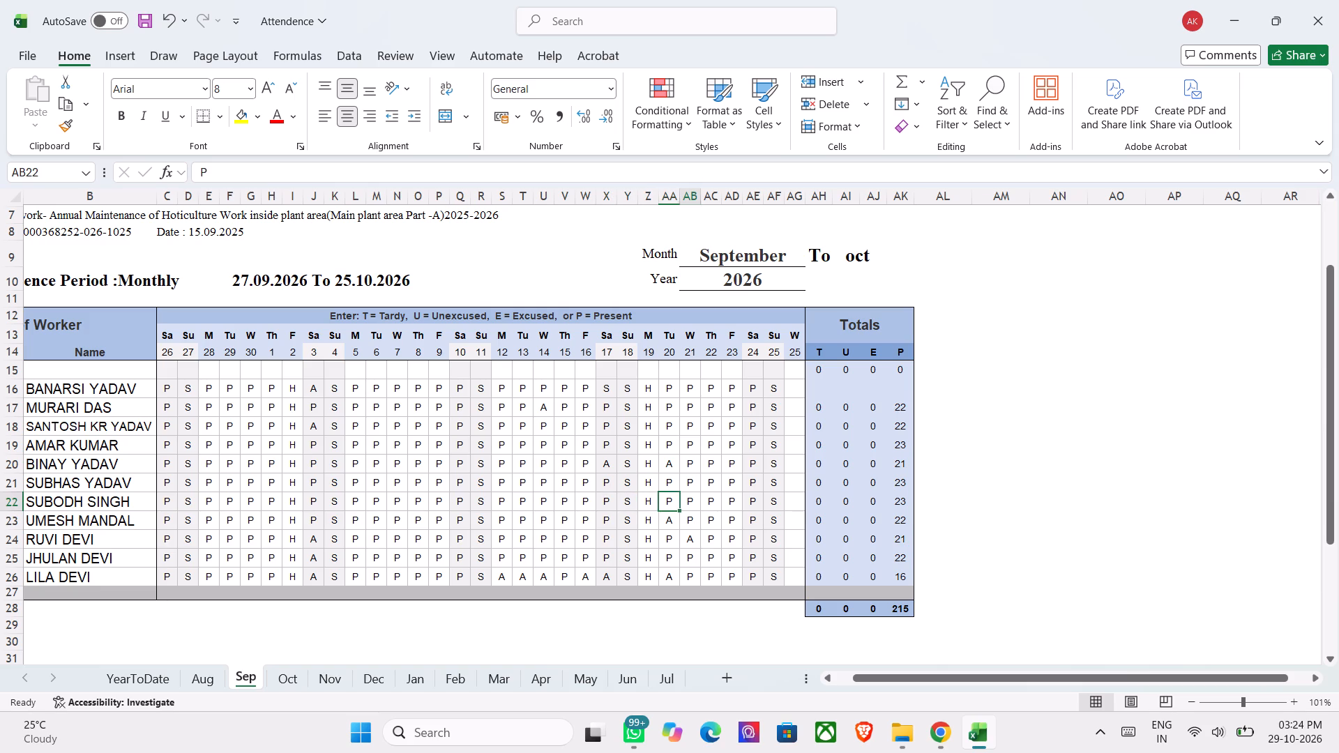
{"action": "key", "text": "Right"}
{"action": "key", "text": "Right"}
{"action": "key", "text": "Right"}
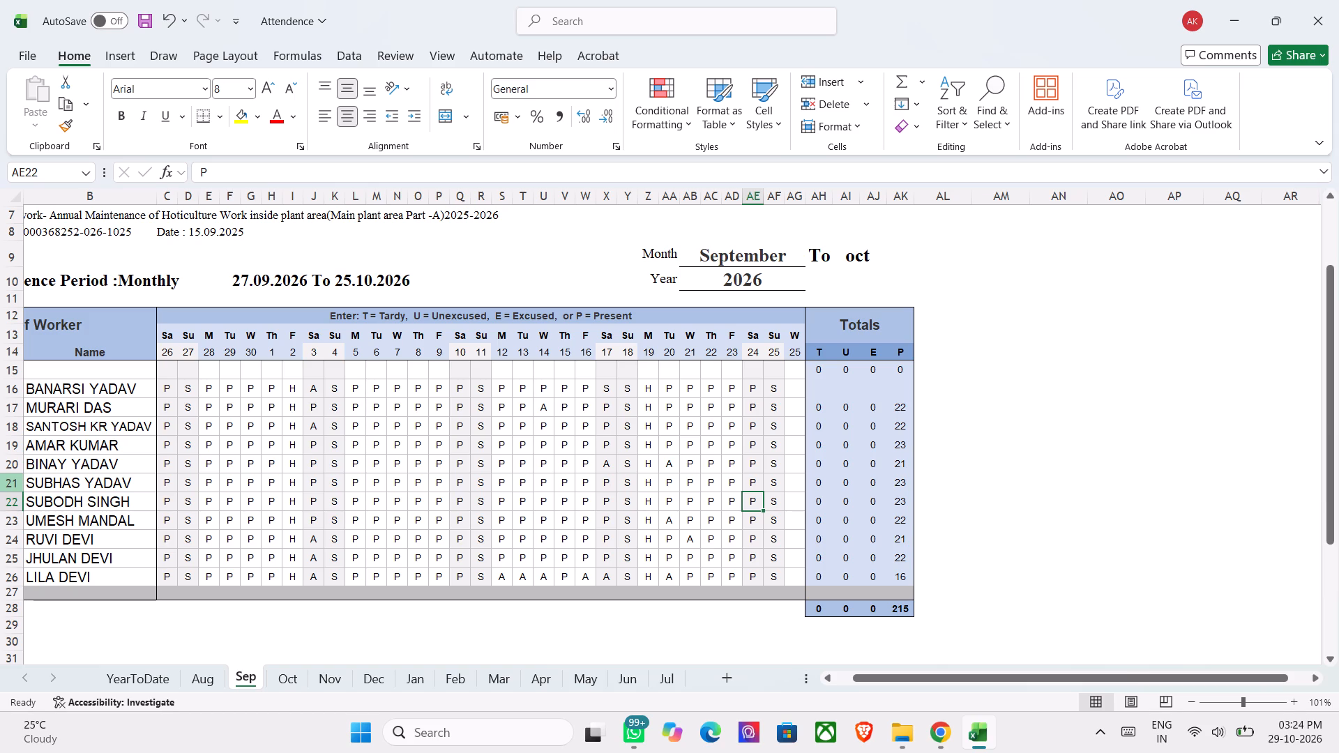
{"action": "left_click", "coordinate": [780, 503]}
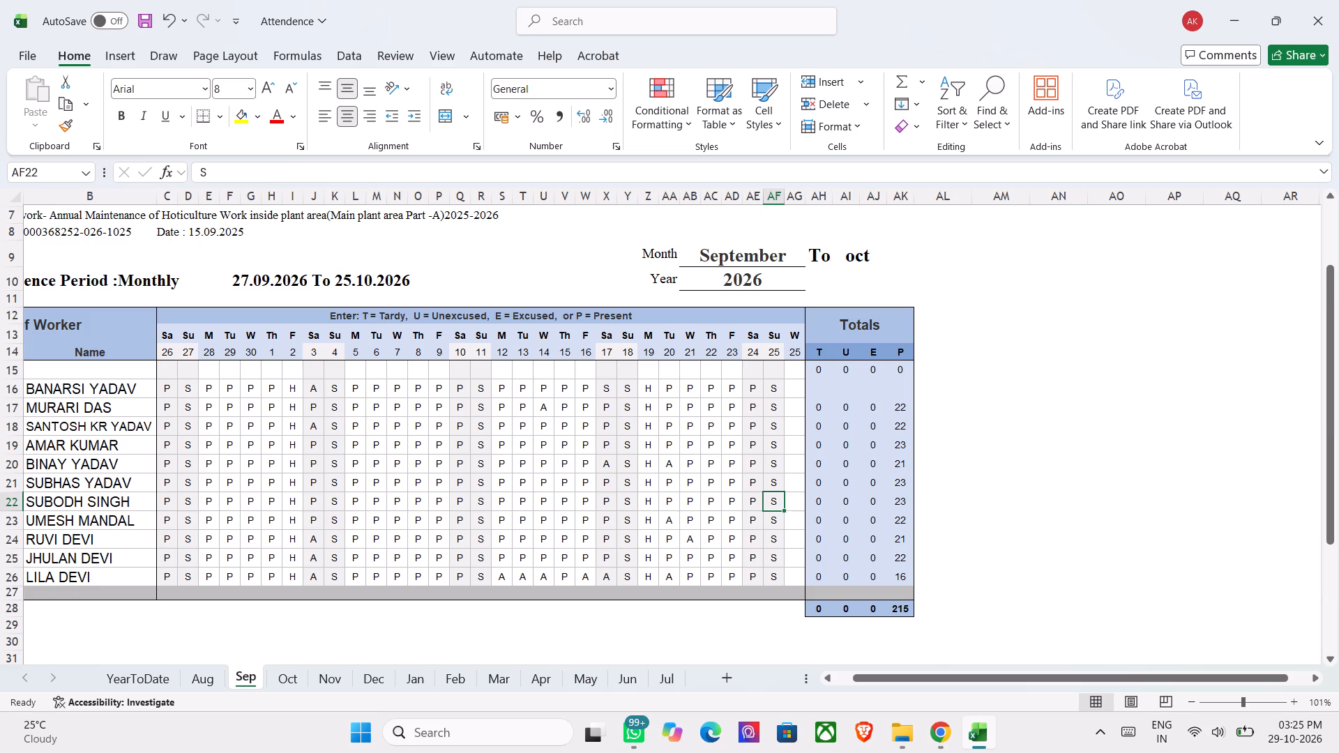
Review the attendance marks day by day in row 21, from Saturday 26 in C21 through Sunday 25 in AF21.
{"action": "left_click", "coordinate": [165, 485]}
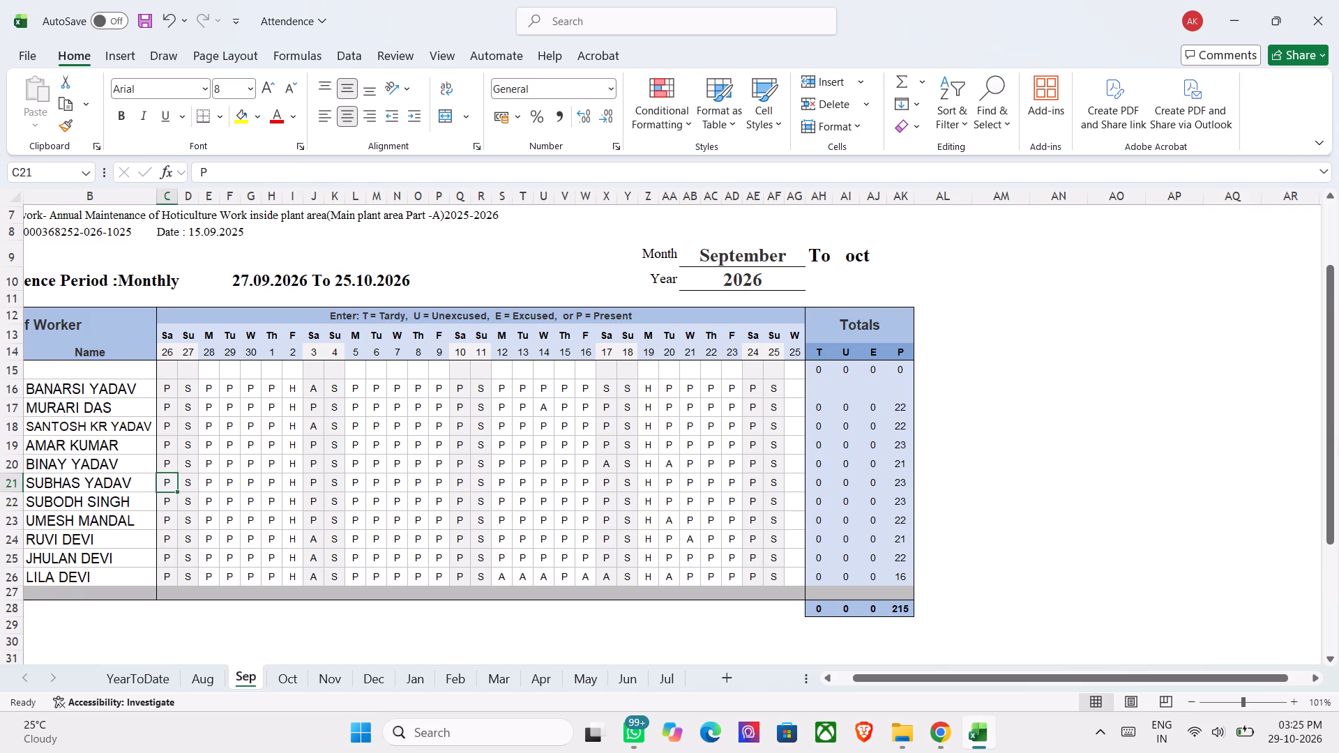
{"action": "key", "text": "Right"}
{"action": "key", "text": "Right"}
{"action": "key", "text": "Right"}
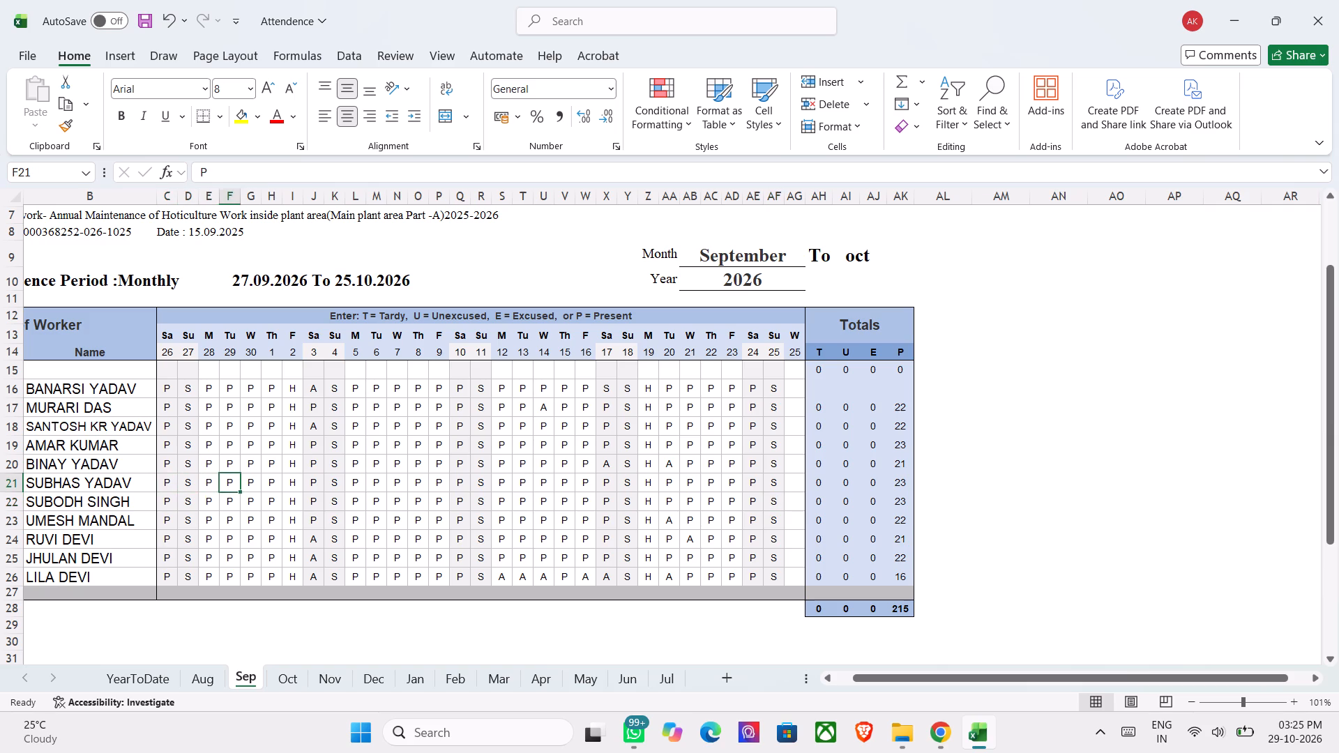
{"action": "key", "text": "Right"}
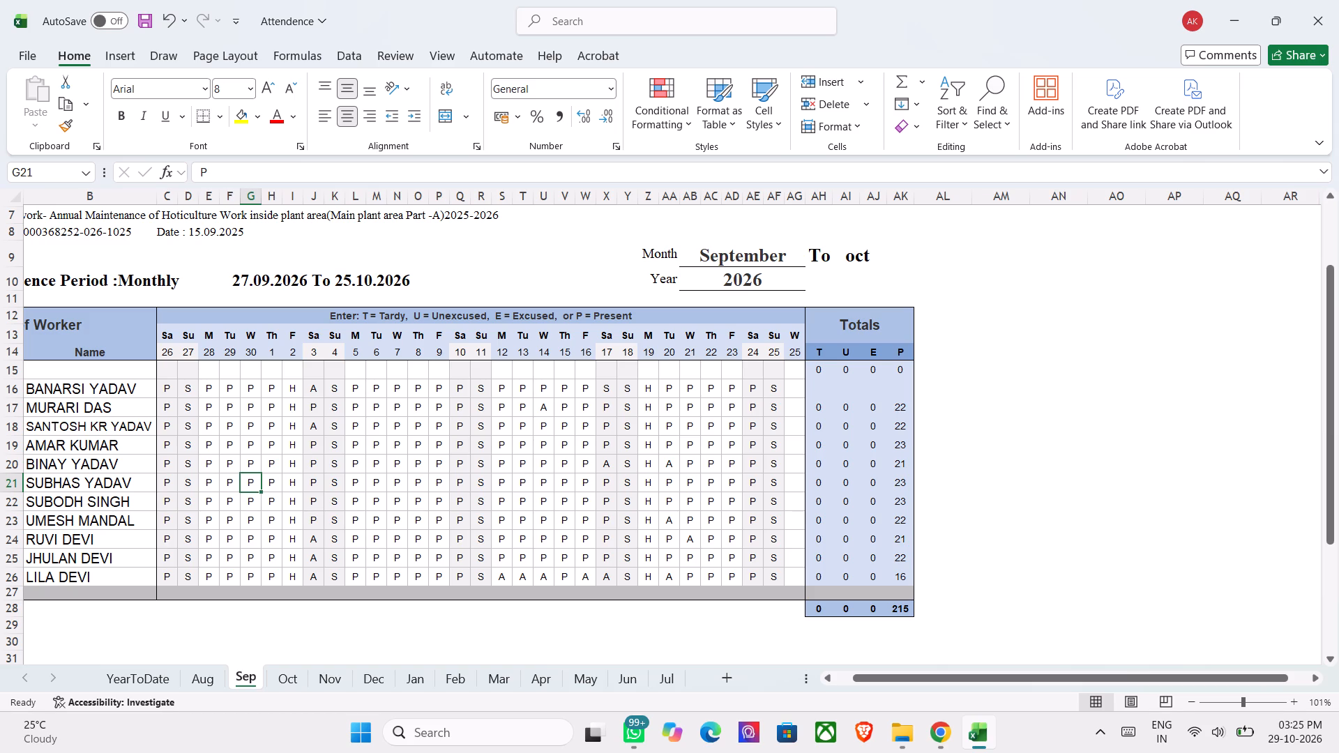
{"action": "key", "text": "Right"}
{"action": "key", "text": "Right"}
{"action": "key", "text": "Right"}
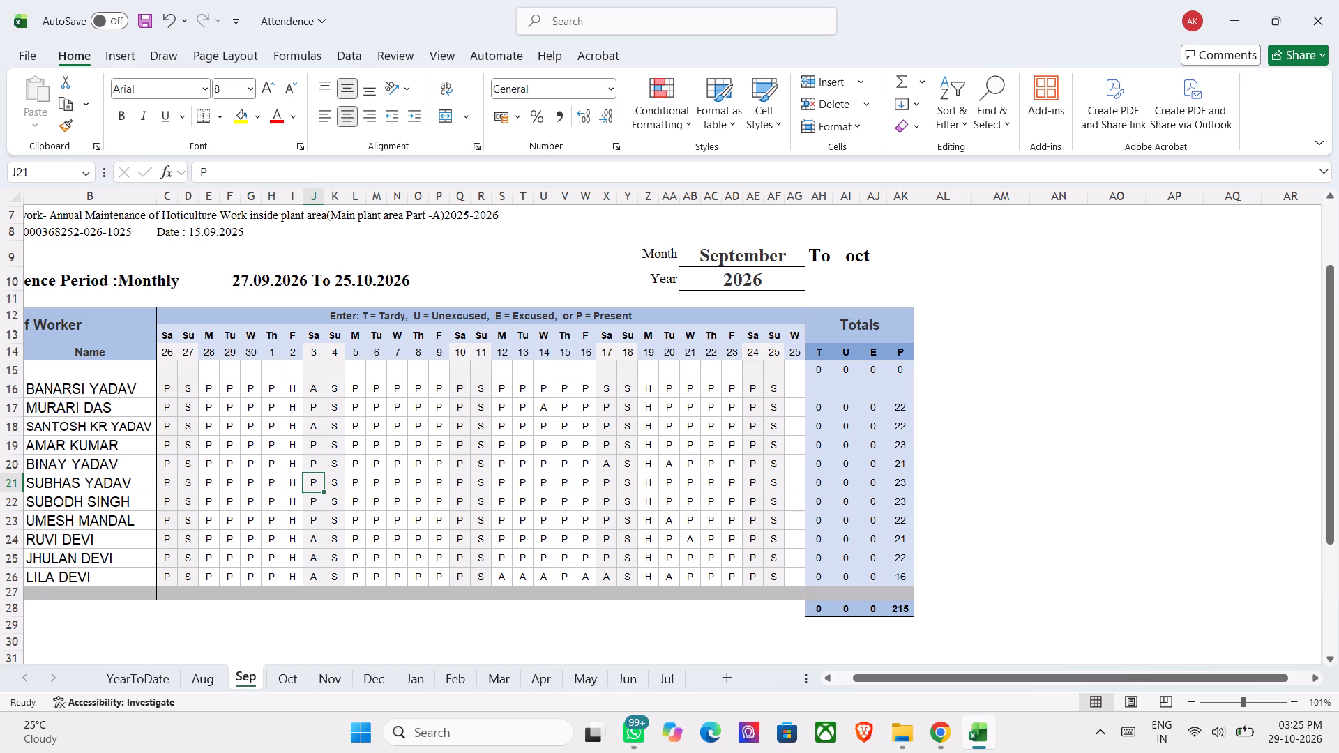
{"action": "key", "text": "Right"}
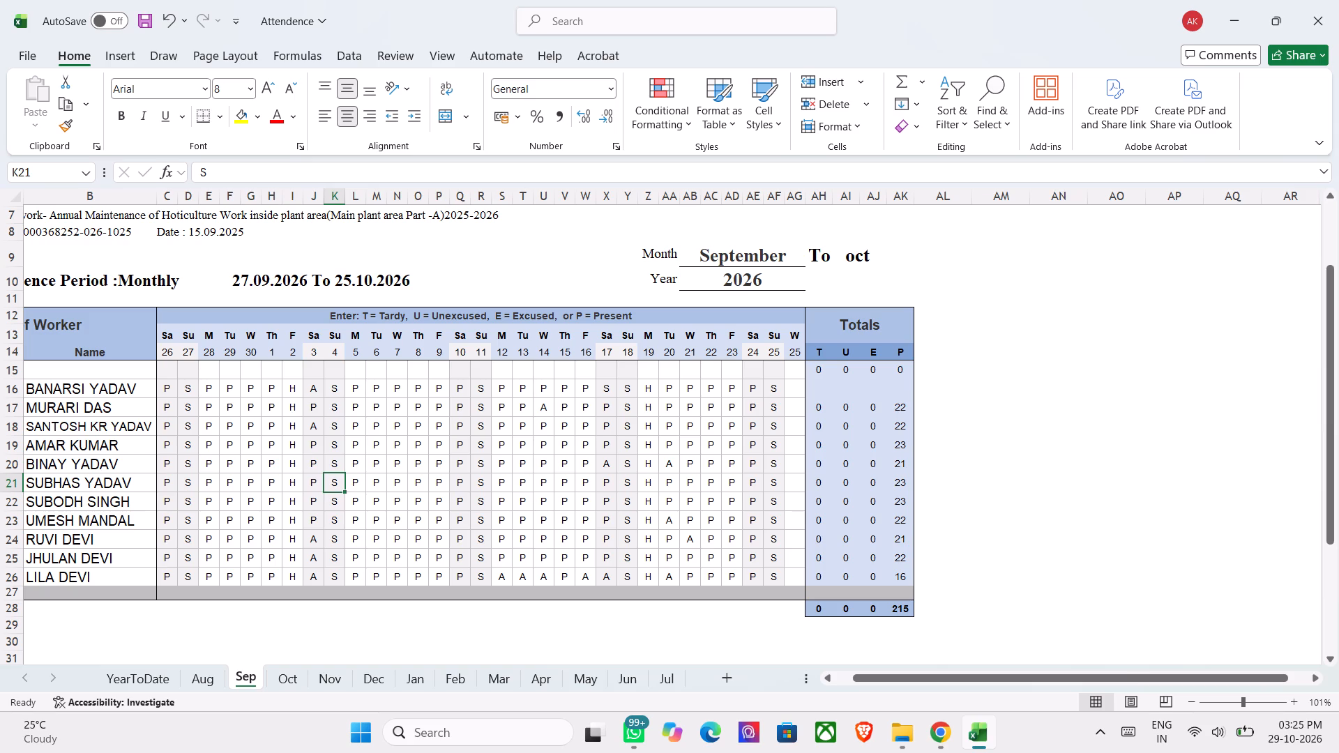
{"action": "key", "text": "Right"}
{"action": "key", "text": "Right"}
{"action": "key", "text": "Right"}
{"action": "key", "text": "Right"}
{"action": "key", "text": "Right"}
{"action": "key", "text": "Right"}
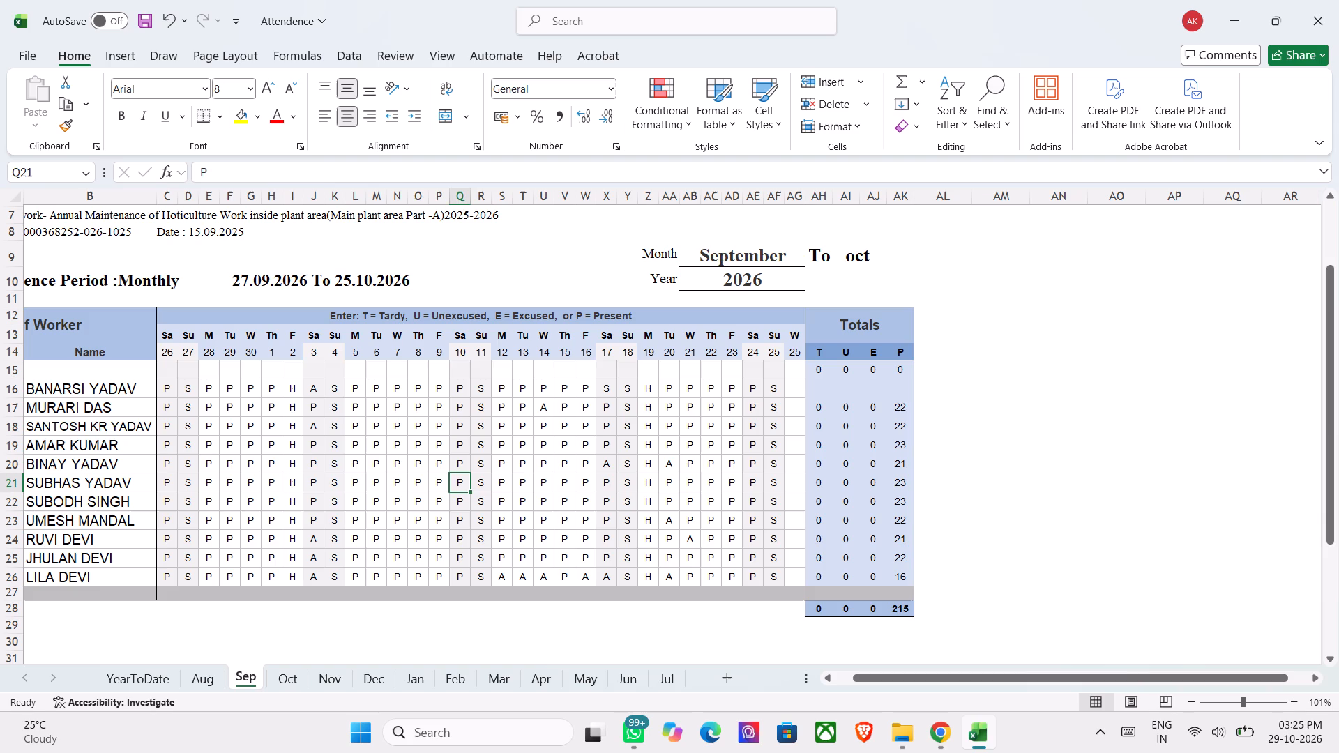
{"action": "key", "text": "Right"}
{"action": "key", "text": "Right"}
{"action": "key", "text": "Right"}
{"action": "key", "text": "Right"}
{"action": "key", "text": "Right"}
{"action": "key", "text": "Right"}
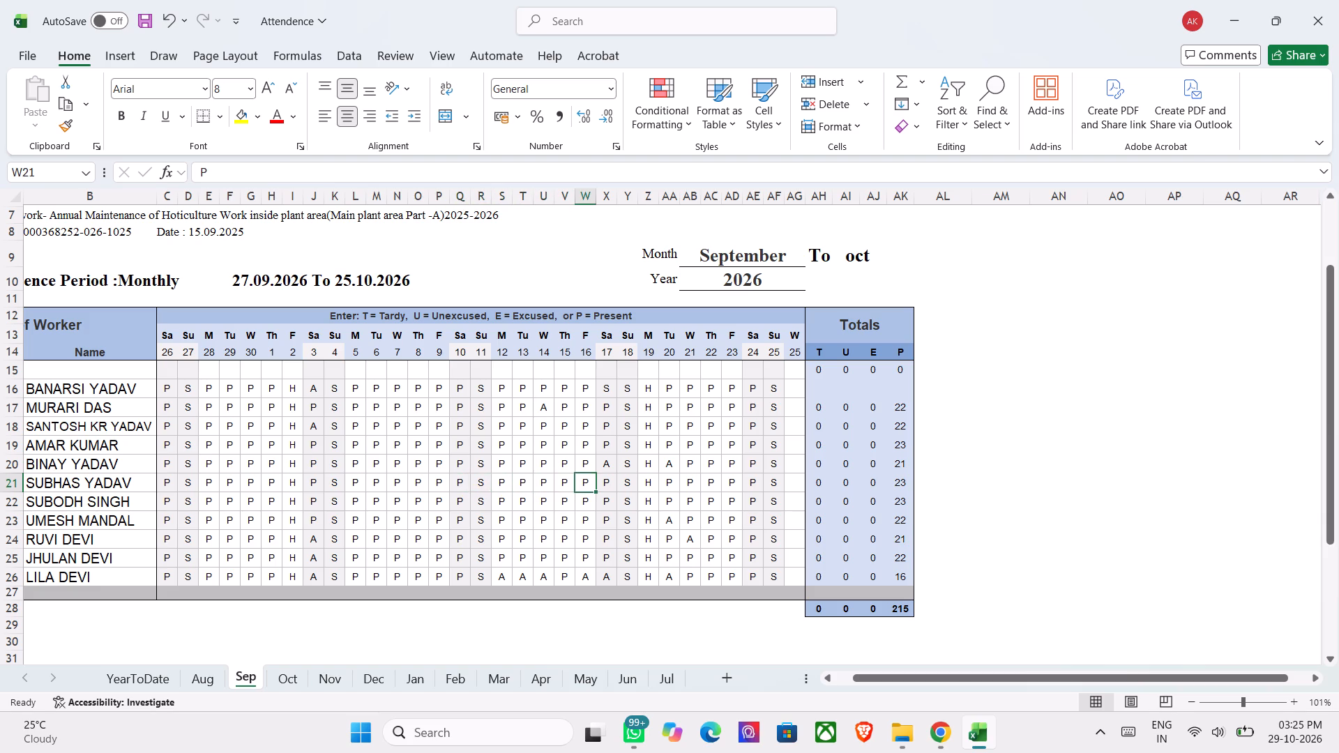
{"action": "key", "text": "Right"}
{"action": "key", "text": "Right"}
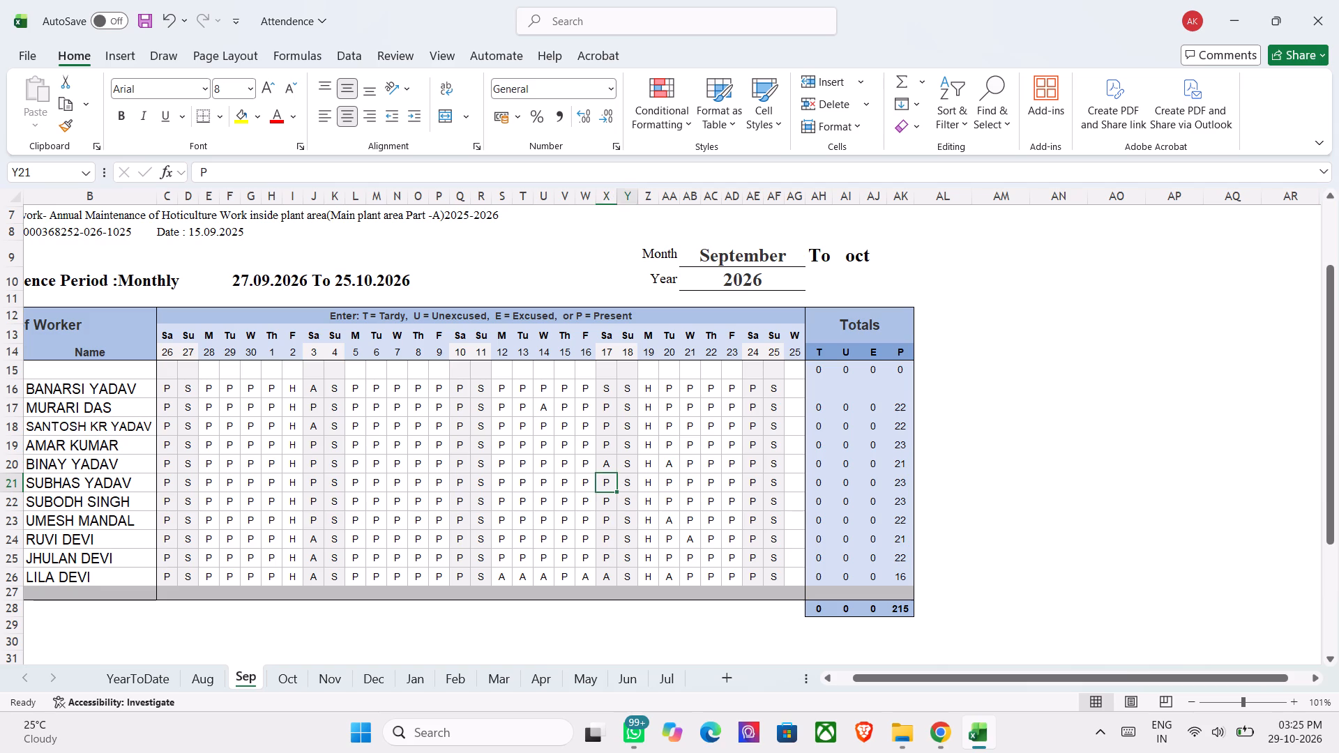
{"action": "key", "text": "Right"}
{"action": "key", "text": "Right"}
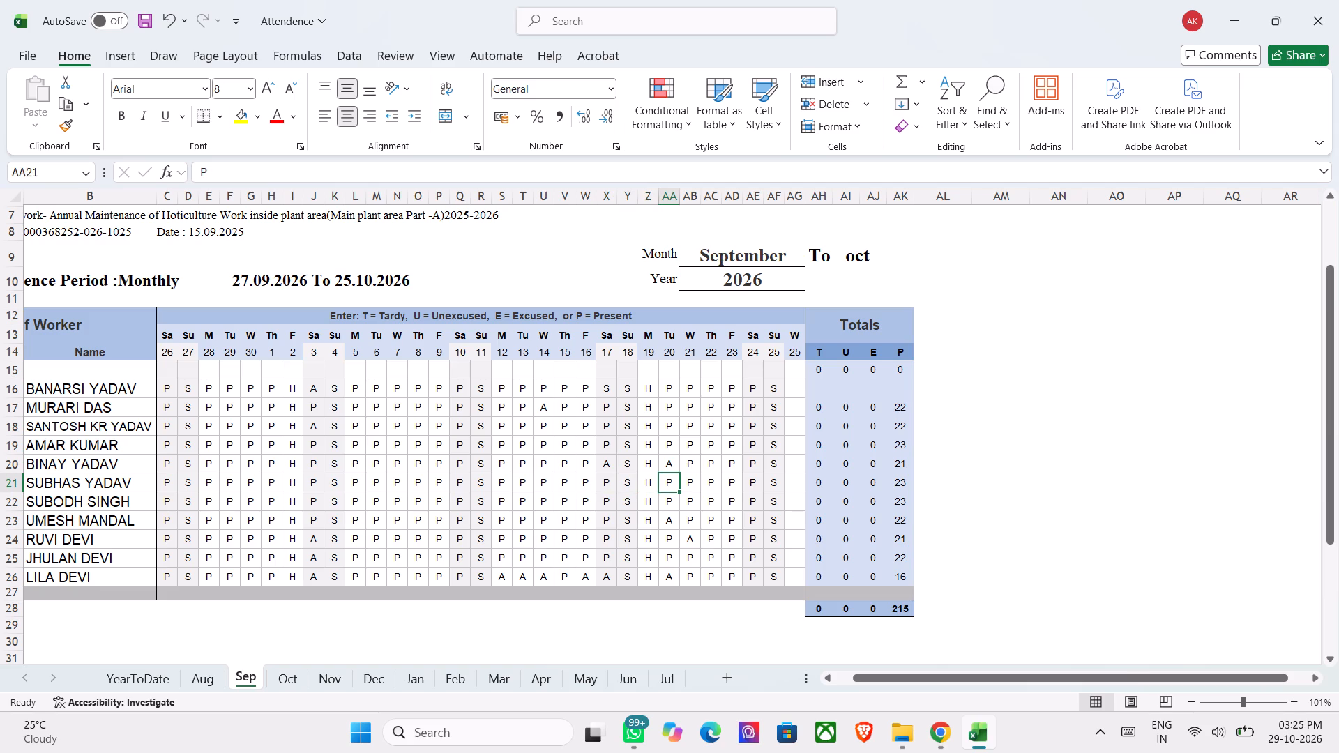
{"action": "key", "text": "Right"}
{"action": "key", "text": "Right"}
{"action": "key", "text": "Right"}
{"action": "key", "text": "Right"}
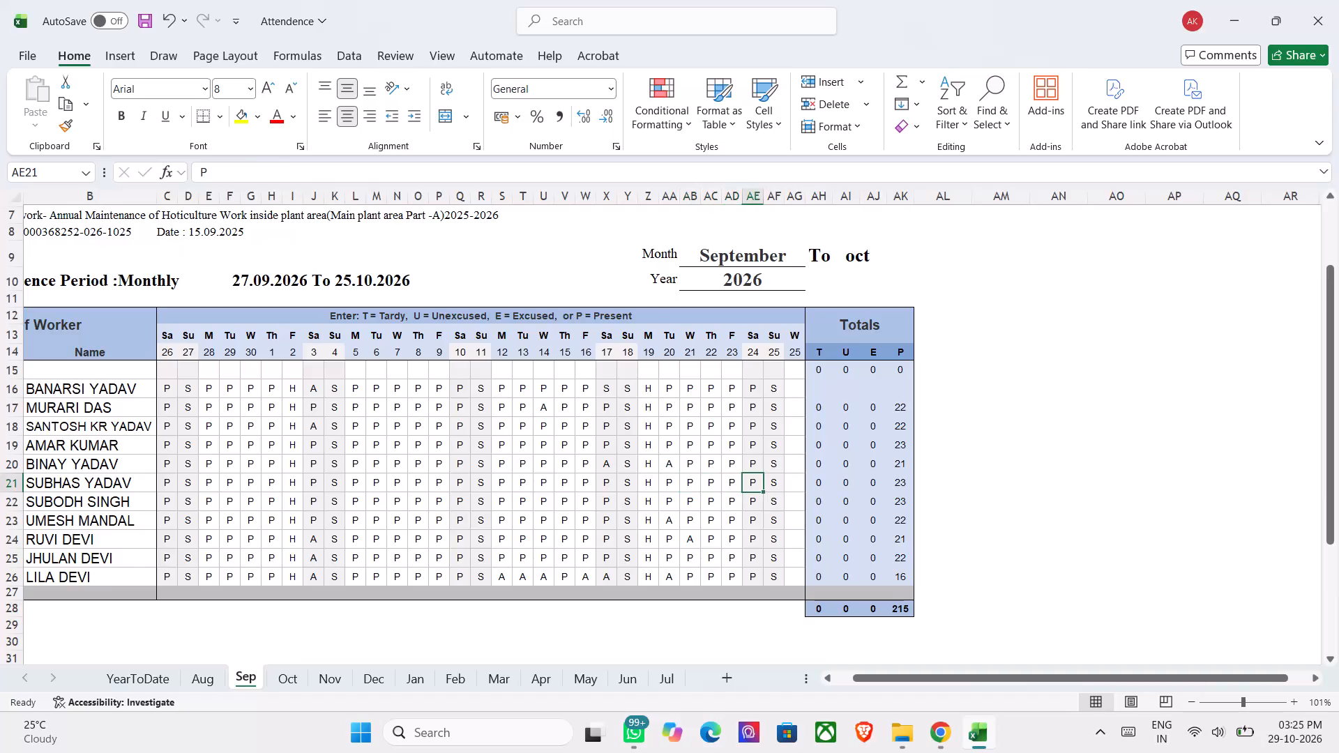
{"action": "key", "text": "Right"}
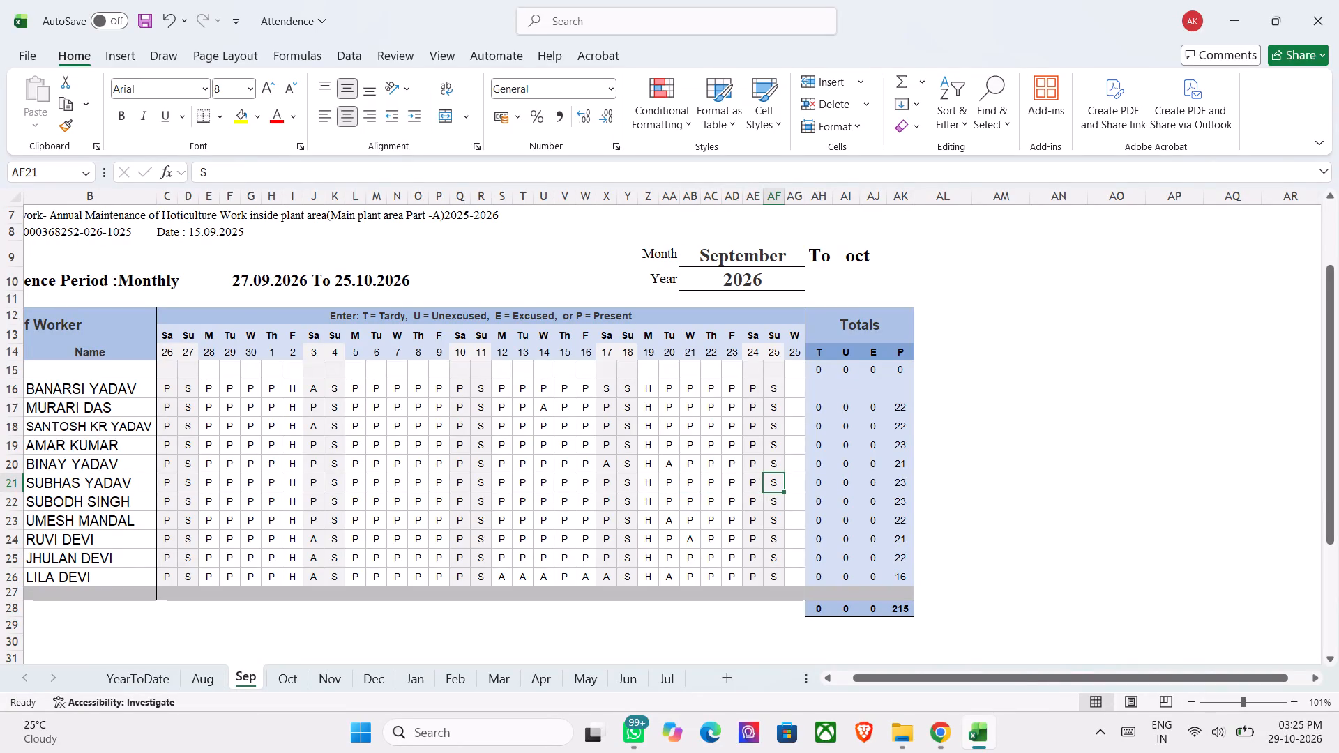
Review the attendance marks day by day in row 23, from Saturday 26 in C23 through Saturday 24 in AE23.
{"action": "left_click", "coordinate": [167, 523]}
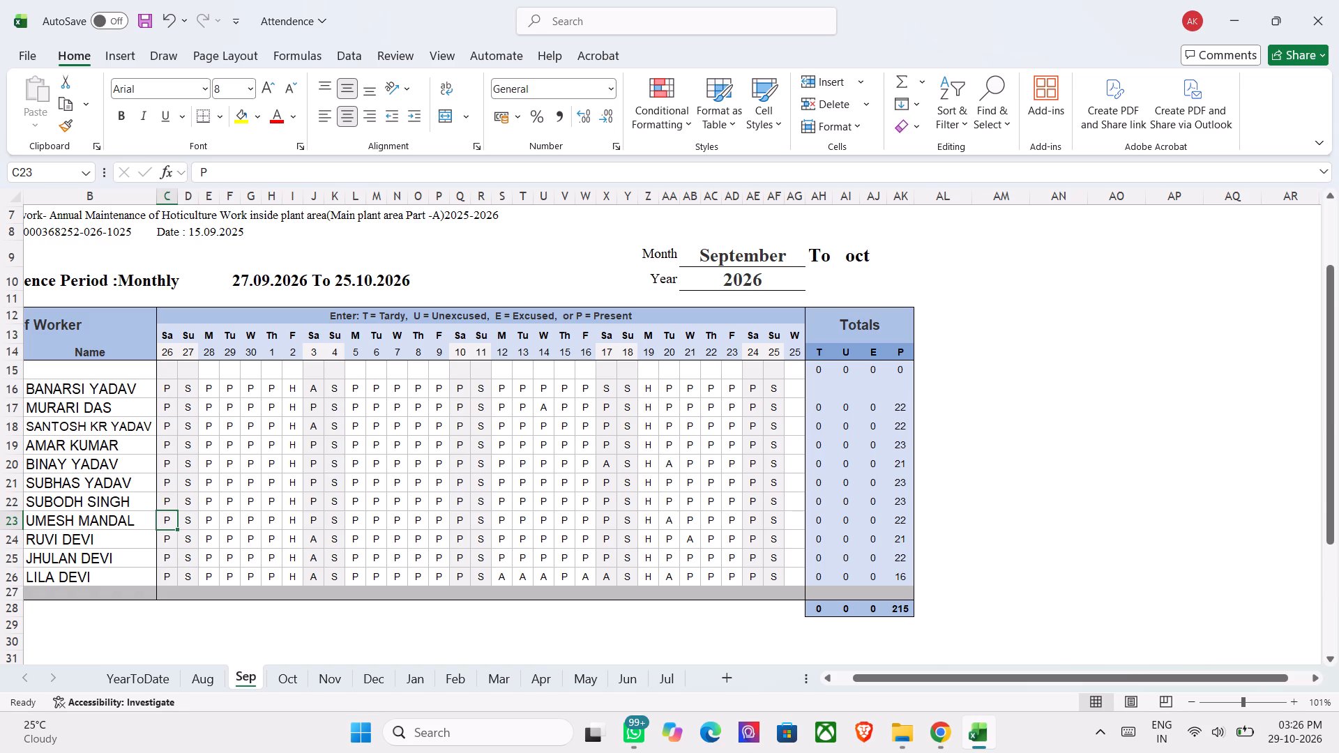
{"action": "key", "text": "Right"}
{"action": "key", "text": "Right"}
{"action": "key", "text": "Right"}
{"action": "key", "text": "Right"}
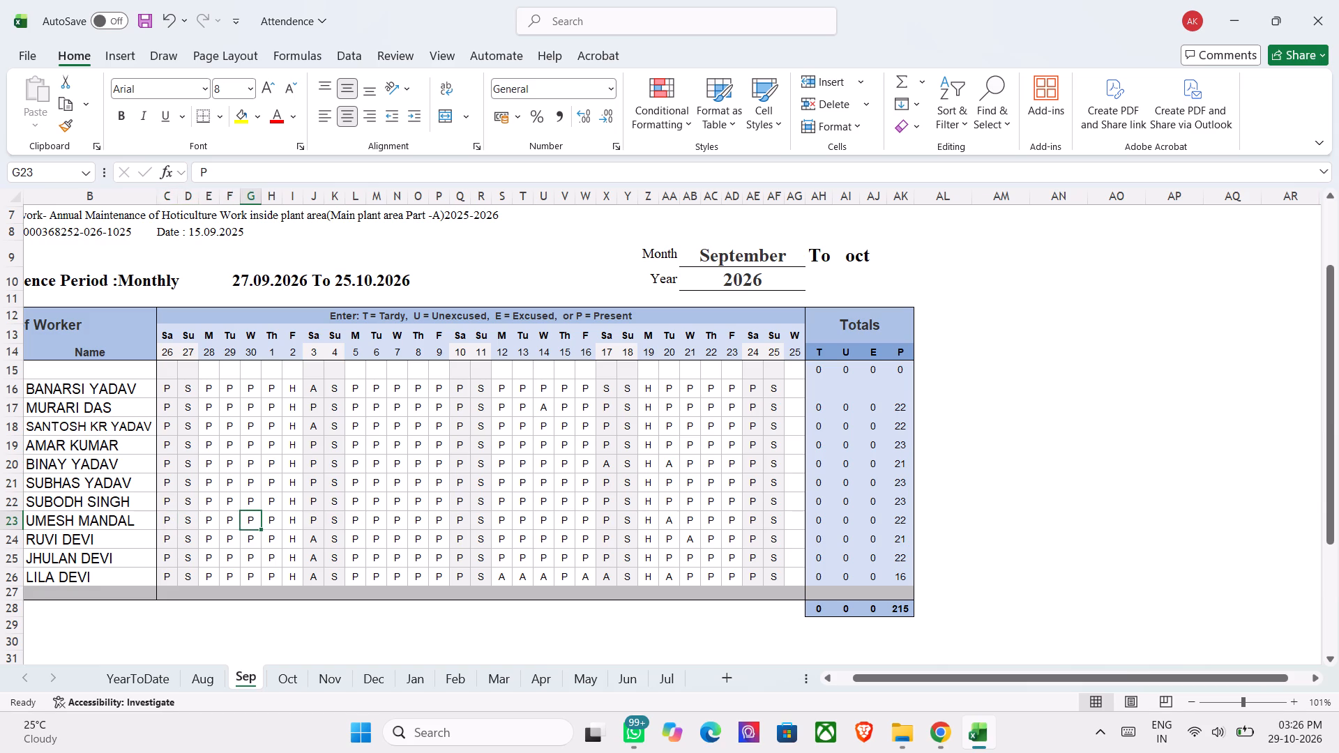
{"action": "key", "text": "Right"}
{"action": "key", "text": "Right"}
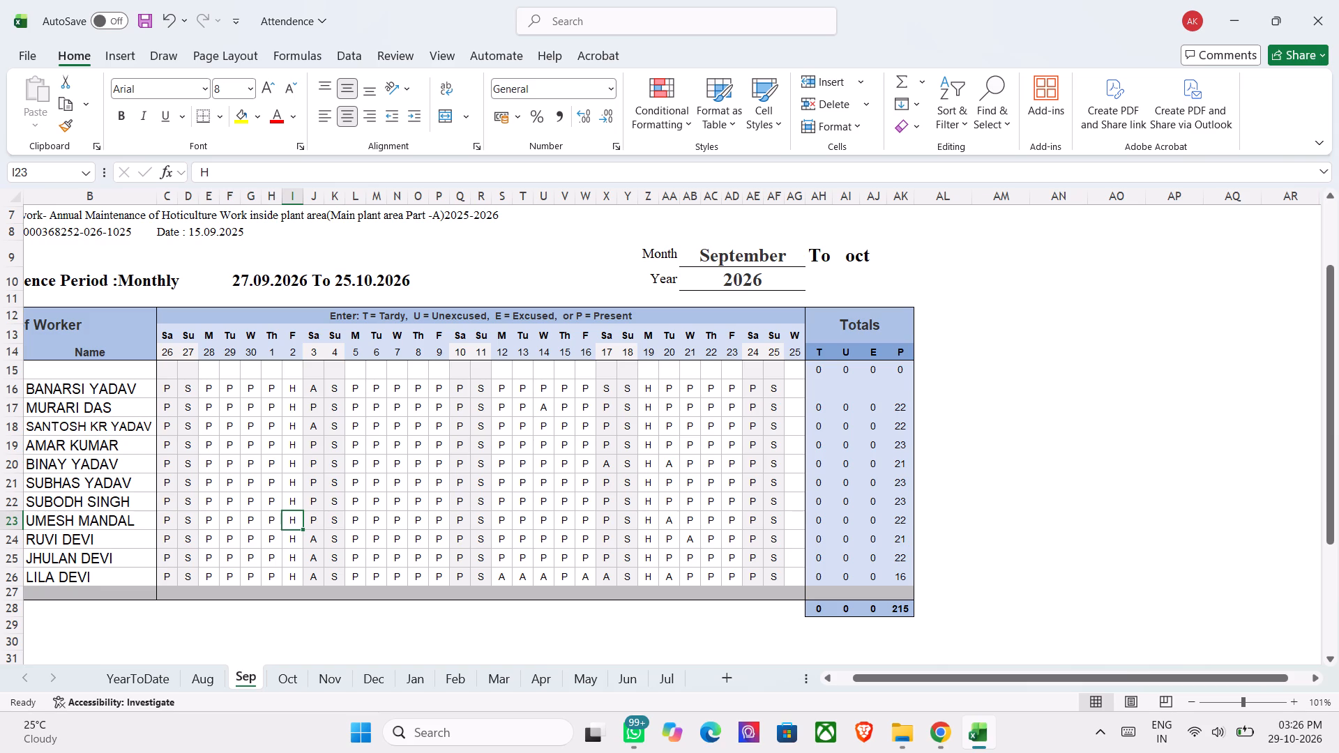
{"action": "key", "text": "Right"}
{"action": "key", "text": "Right"}
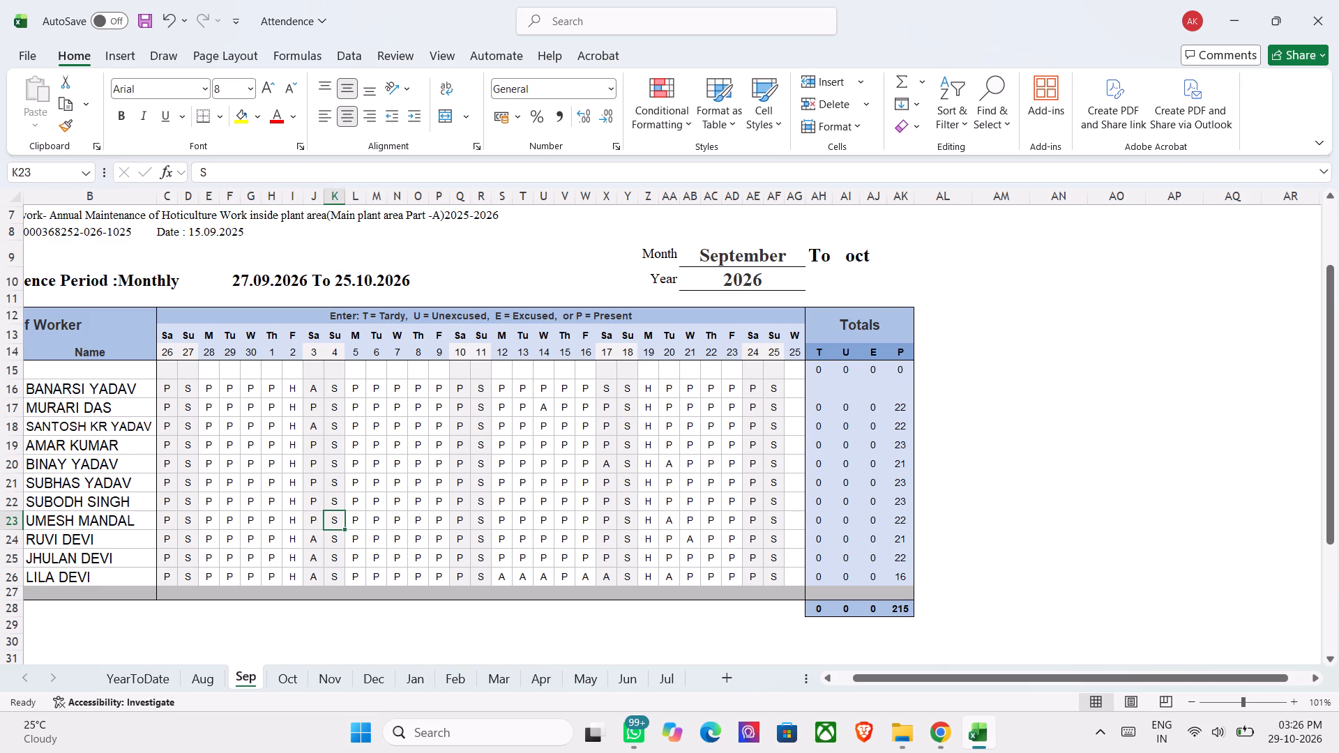
{"action": "key", "text": "Right"}
{"action": "key", "text": "Right"}
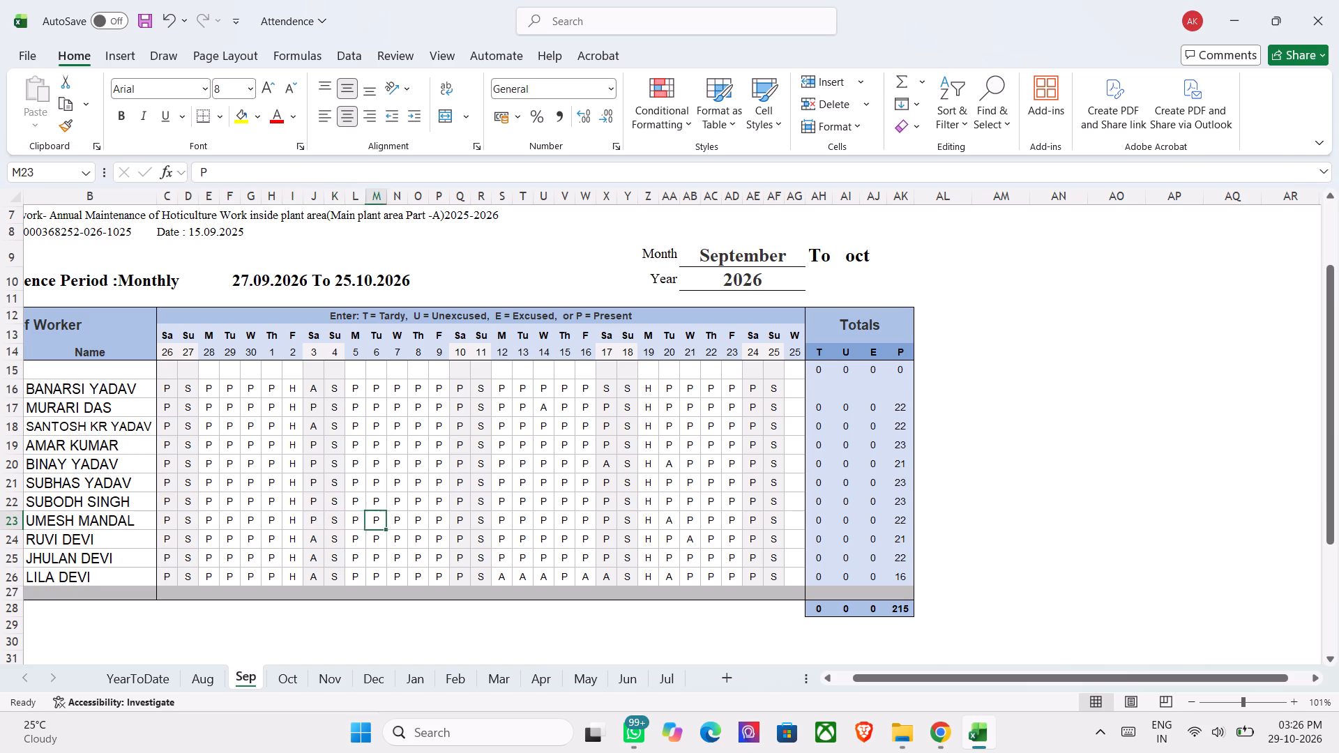
{"action": "key", "text": "Right"}
{"action": "key", "text": "Right"}
{"action": "key", "text": "Right"}
{"action": "key", "text": "Right"}
{"action": "key", "text": "Right"}
{"action": "key", "text": "Right"}
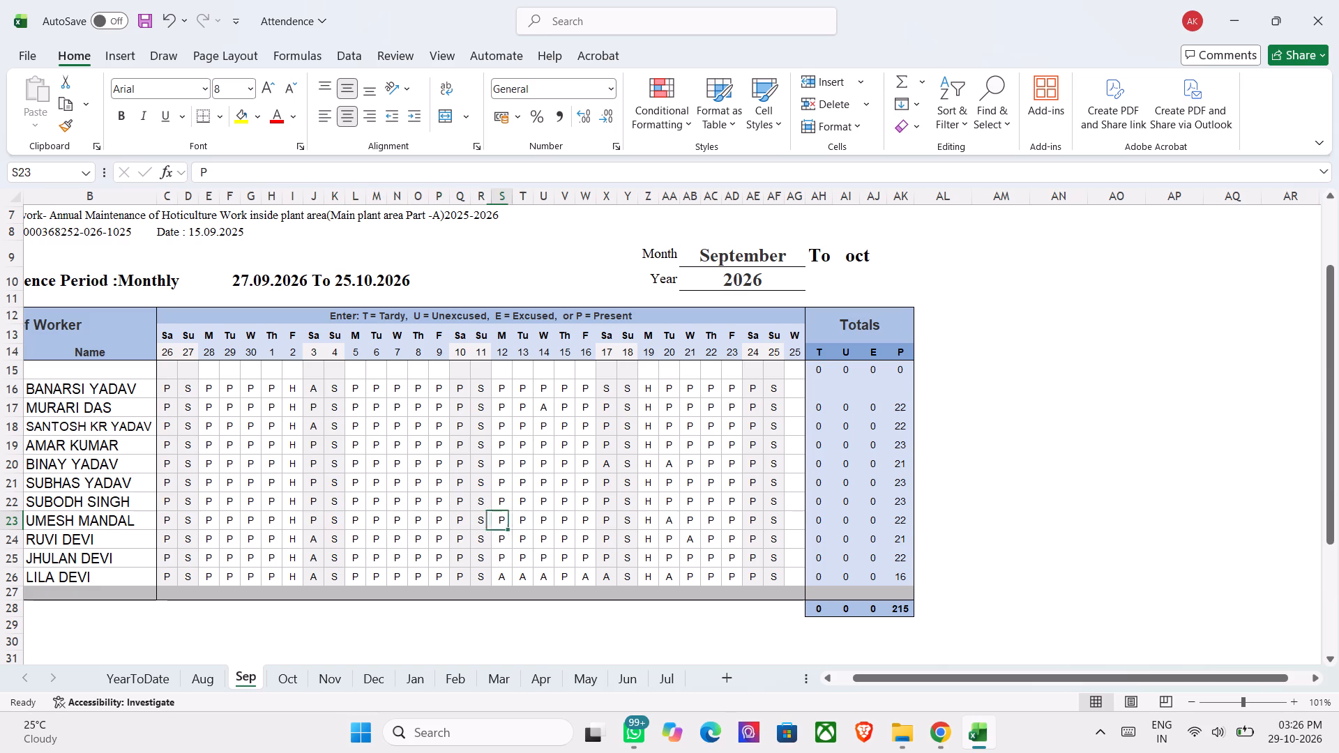
{"action": "key", "text": "Right"}
{"action": "key", "text": "Right"}
{"action": "key", "text": "Right"}
{"action": "key", "text": "Right"}
{"action": "key", "text": "Right"}
{"action": "key", "text": "Right"}
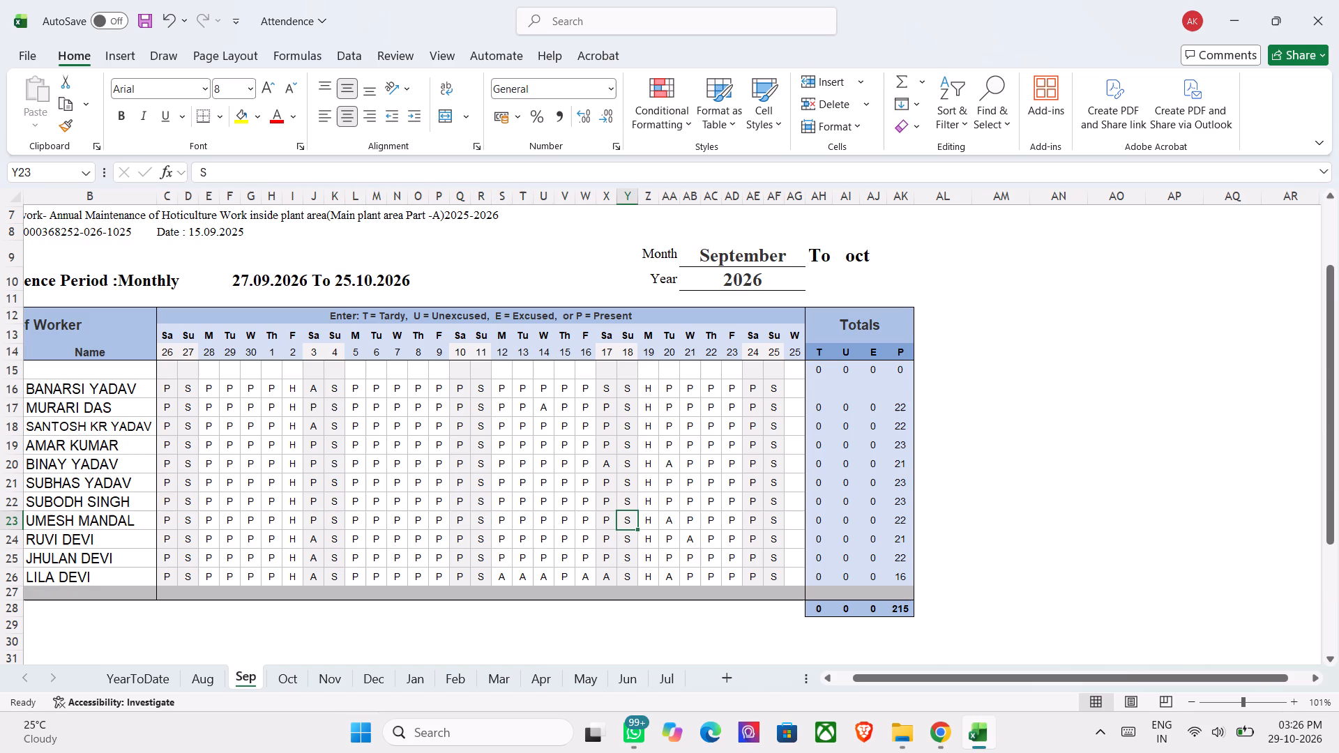
{"action": "key", "text": "Right"}
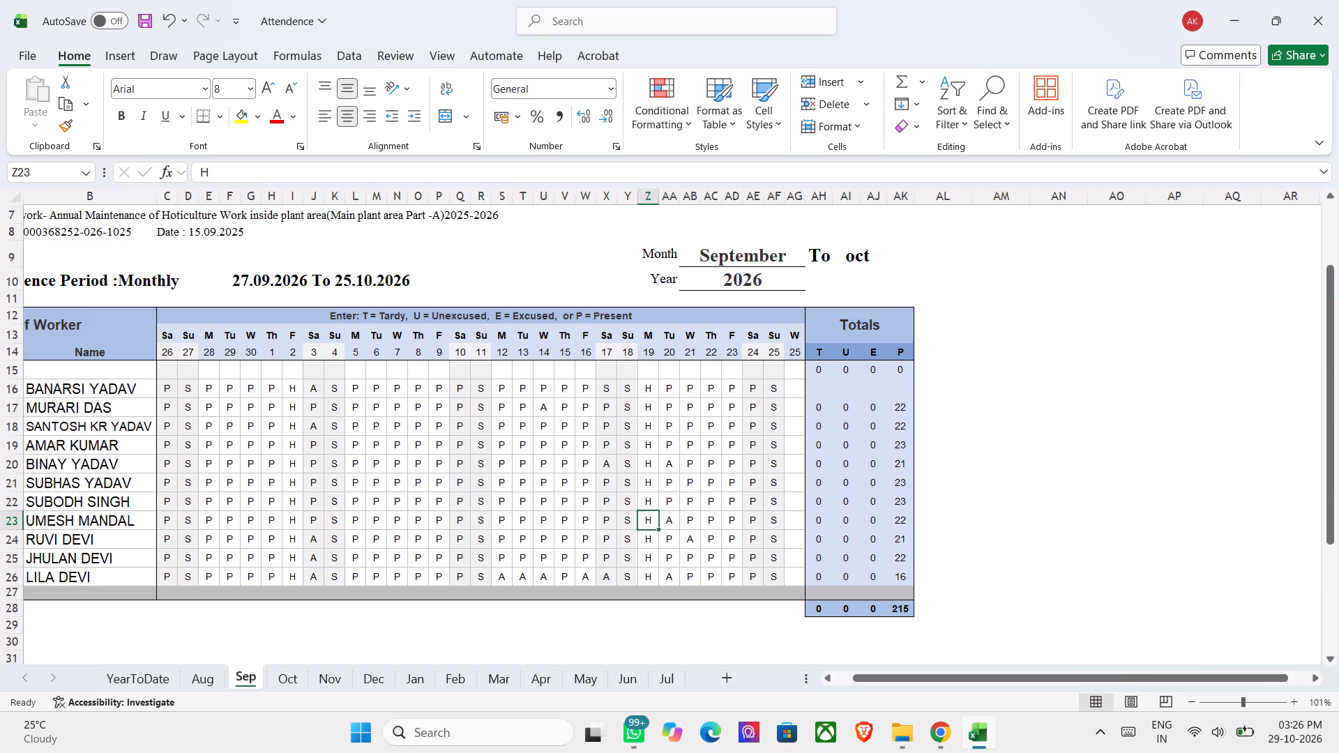
{"action": "key", "text": "Right"}
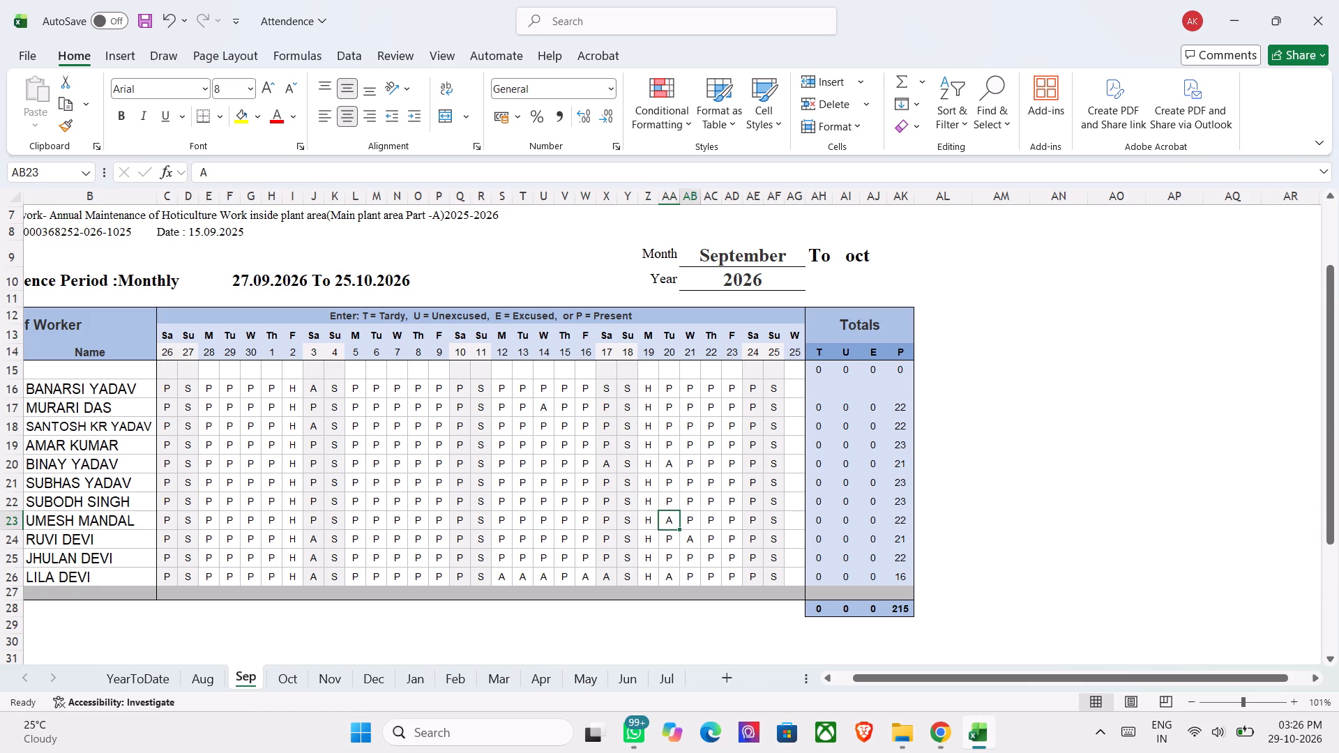
{"action": "key", "text": "Right"}
{"action": "key", "text": "Right"}
{"action": "key", "text": "Right"}
{"action": "key", "text": "Right"}
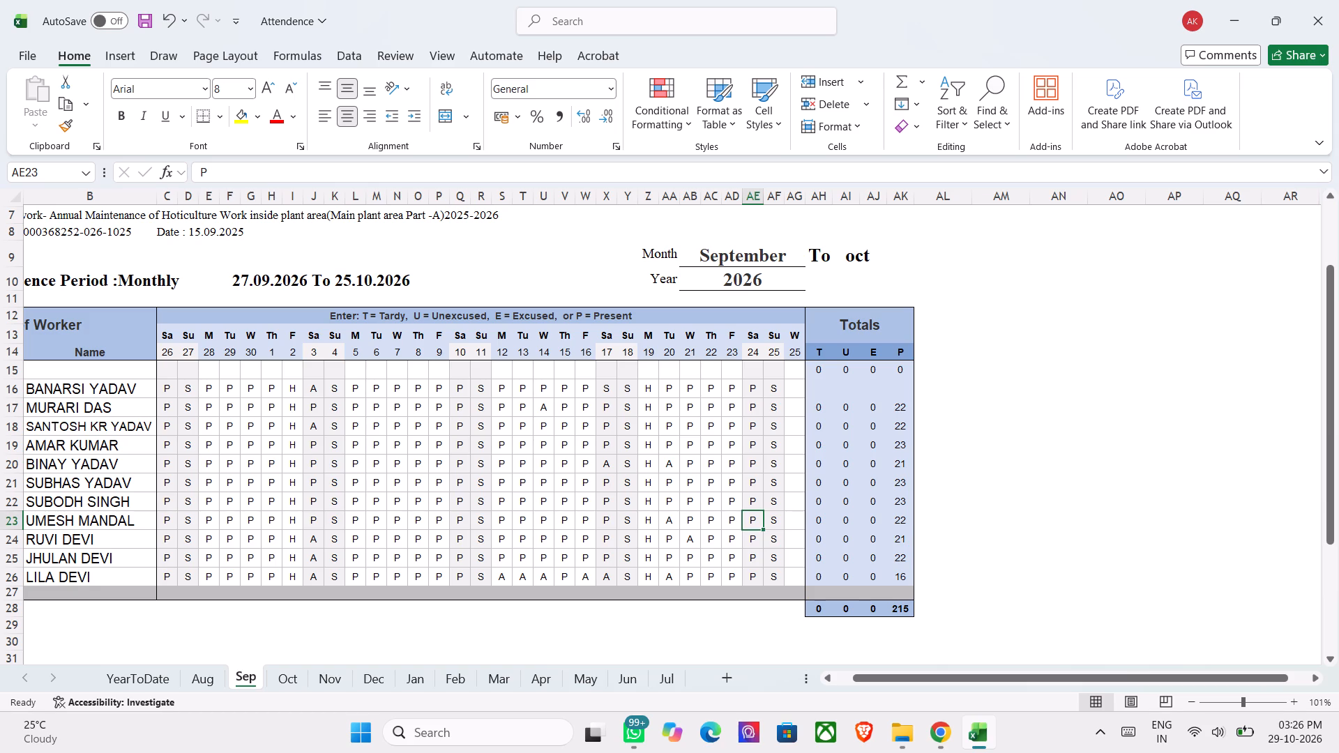
Review the attendance marks day by day in row 17, from Saturday 26 in C17 through Sunday 25 in AF17.
{"action": "left_click", "coordinate": [167, 407]}
{"action": "key", "text": "Right"}
{"action": "key", "text": "Right"}
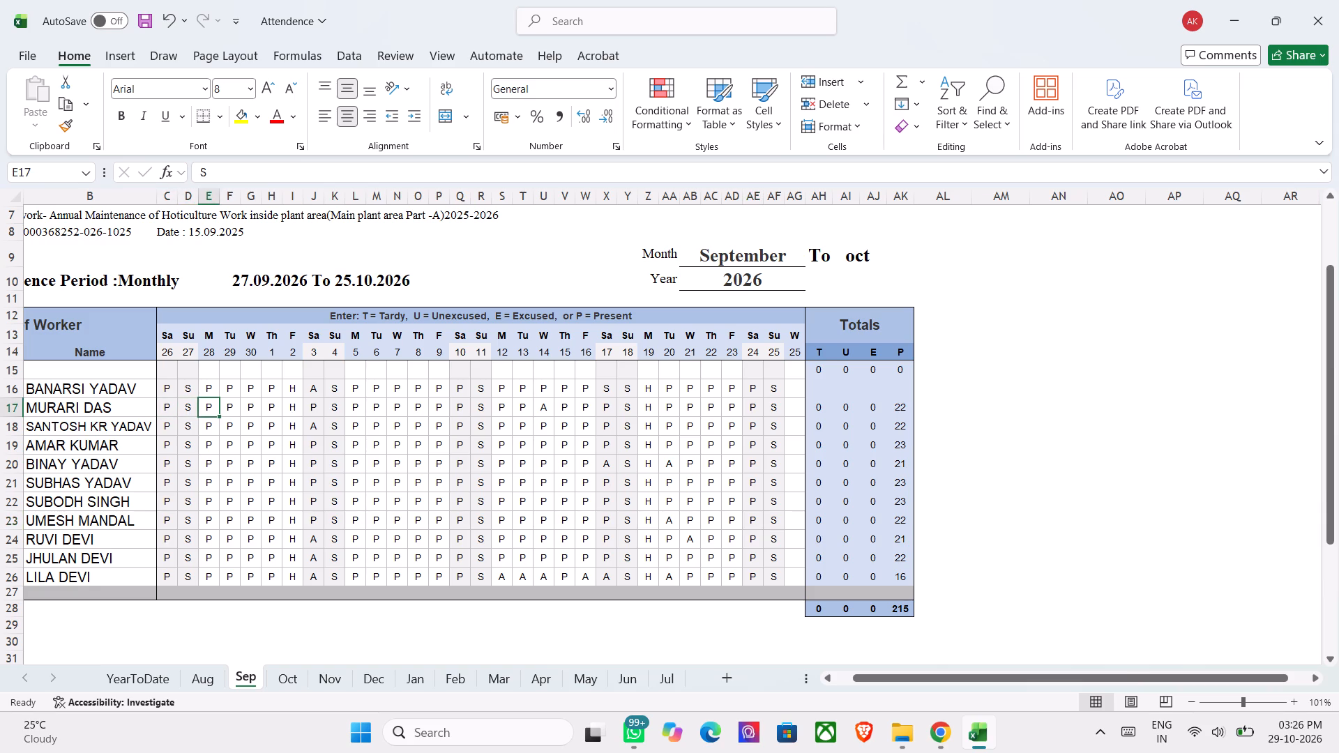
{"action": "key", "text": "Right"}
{"action": "key", "text": "Right"}
{"action": "key", "text": "Right"}
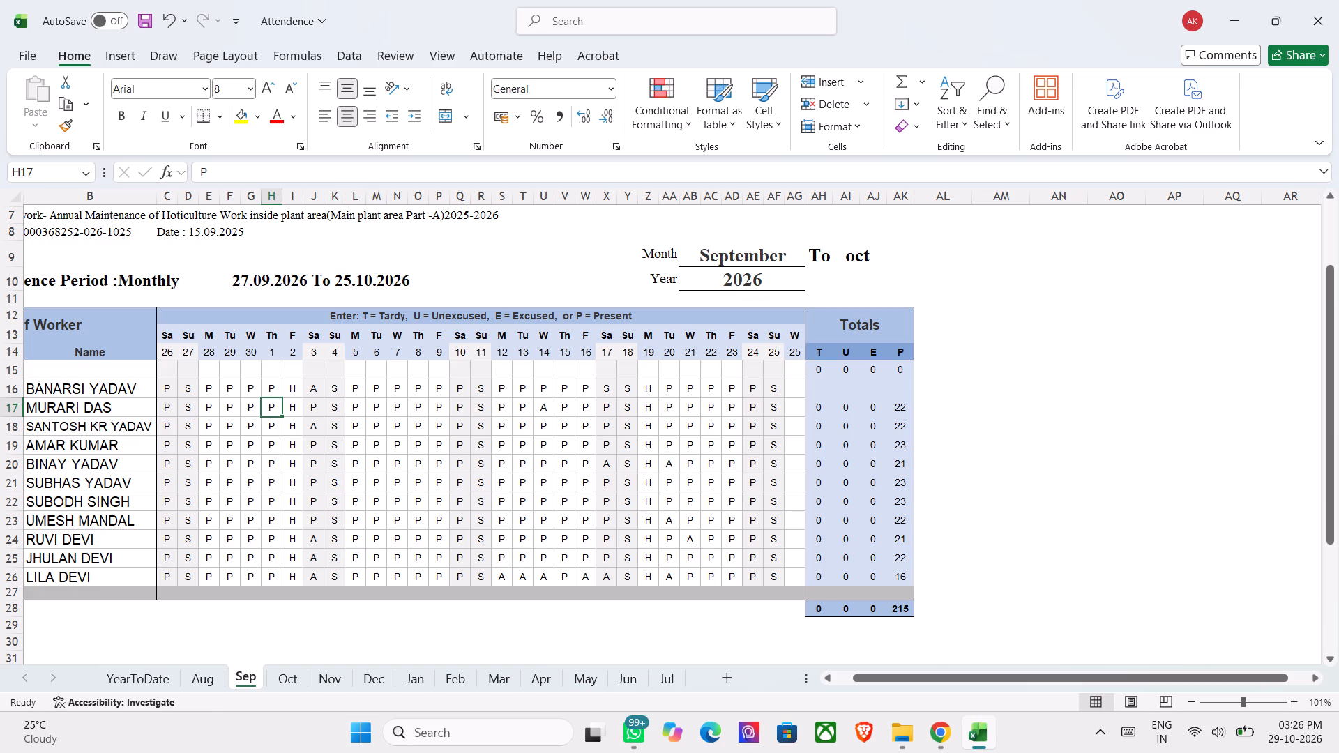
{"action": "key", "text": "Right"}
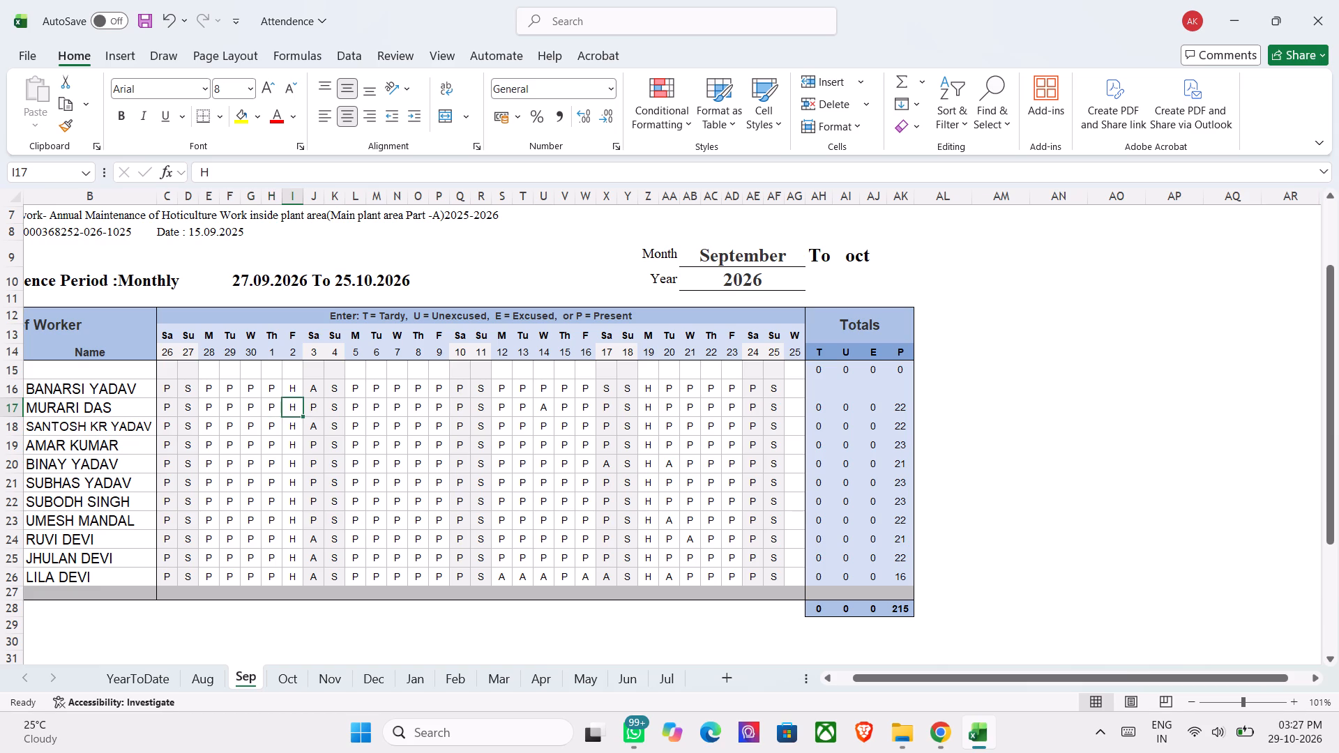
{"action": "key", "text": "Right"}
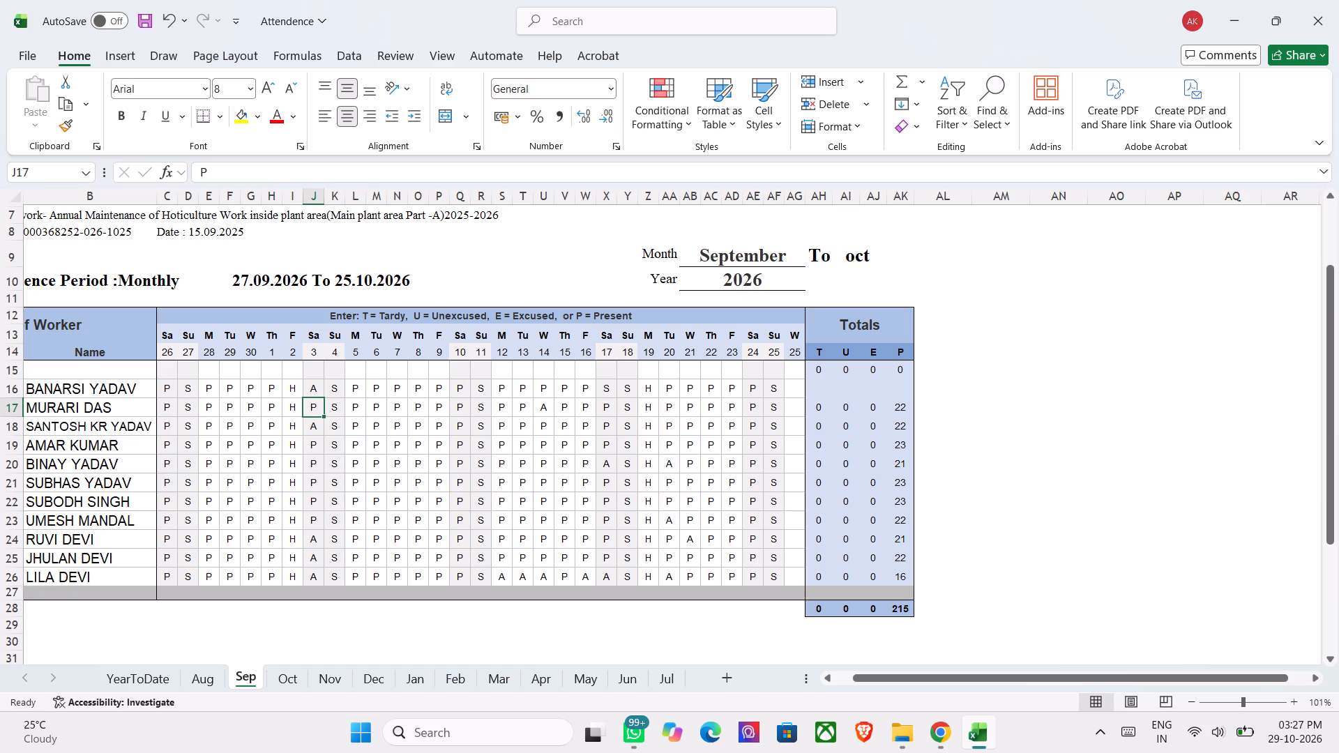
{"action": "key", "text": "Right"}
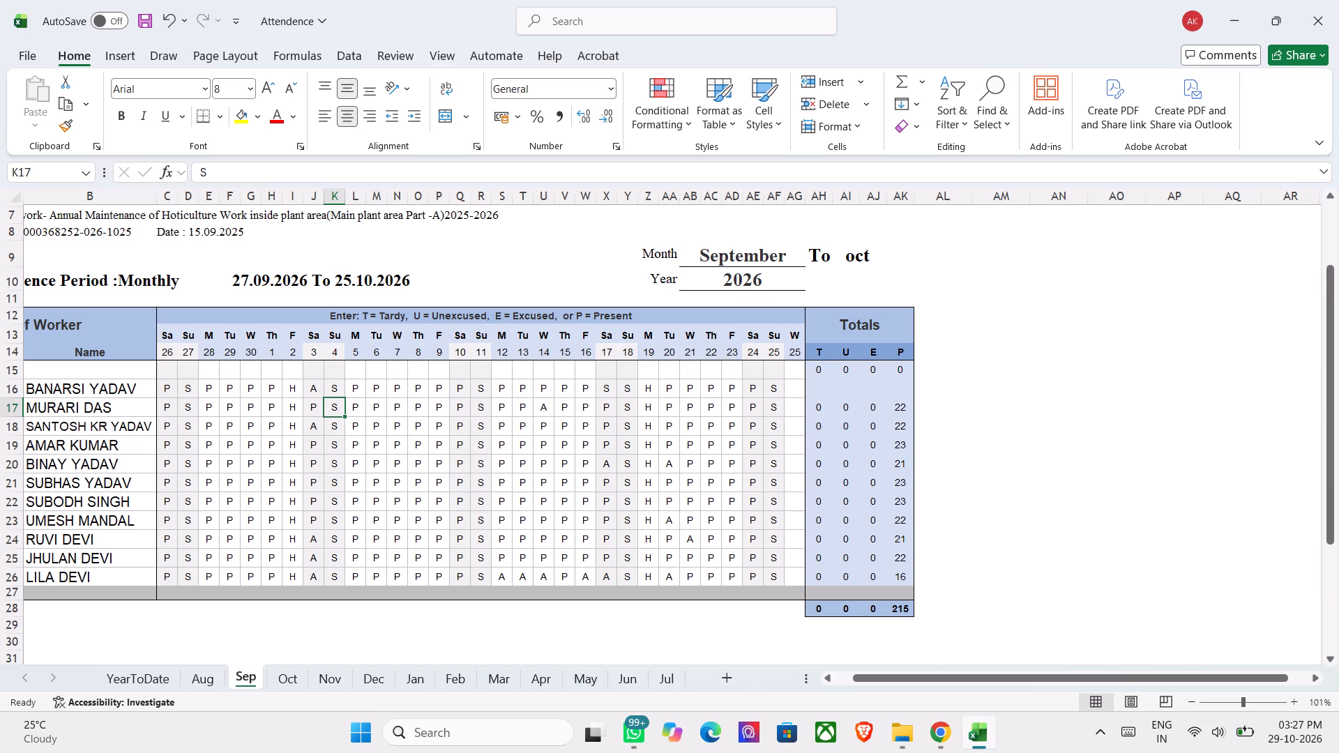
{"action": "key", "text": "End"}
{"action": "key", "text": "End"}
{"action": "key", "text": "End"}
{"action": "key", "text": "End"}
{"action": "key", "text": "Right"}
{"action": "key", "text": "Right"}
{"action": "key", "text": "Right"}
{"action": "key", "text": "Right"}
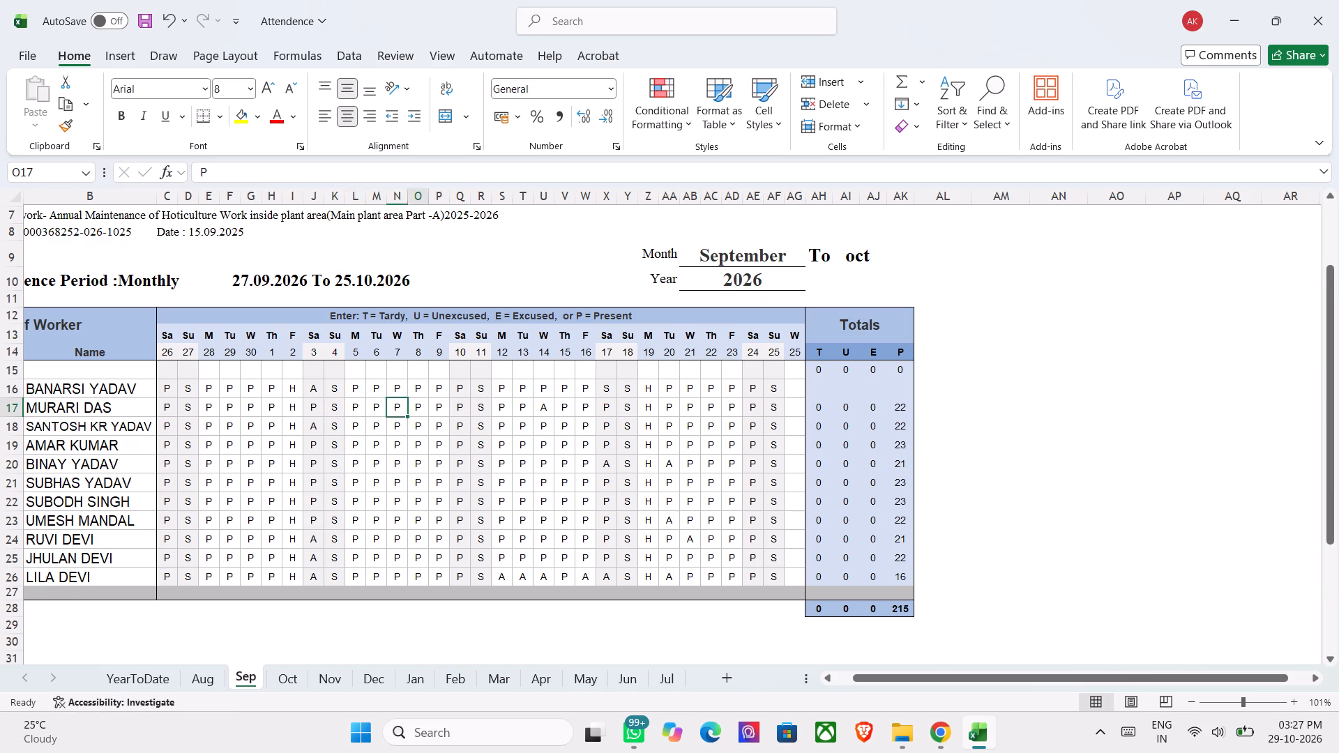
{"action": "key", "text": "Right"}
{"action": "key", "text": "Right"}
{"action": "key", "text": "Right"}
{"action": "key", "text": "Right"}
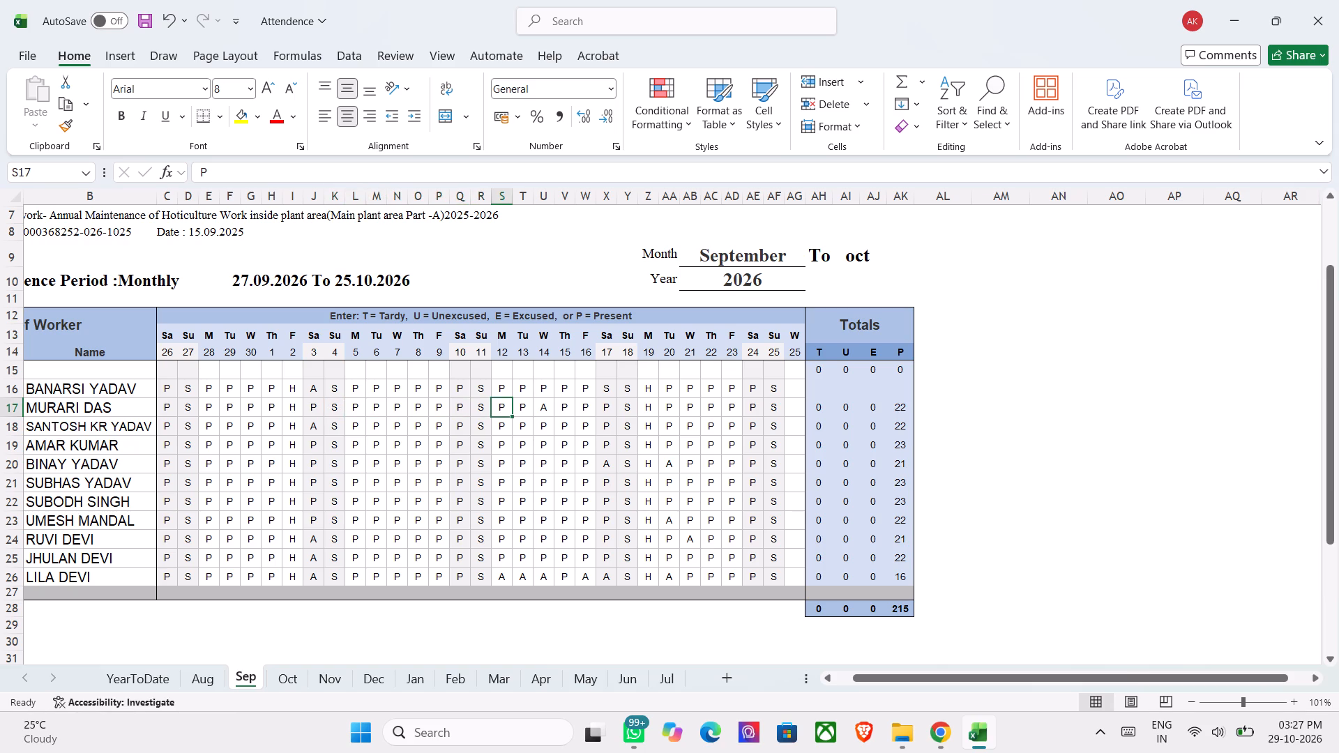
{"action": "key", "text": "Right"}
{"action": "key", "text": "Right"}
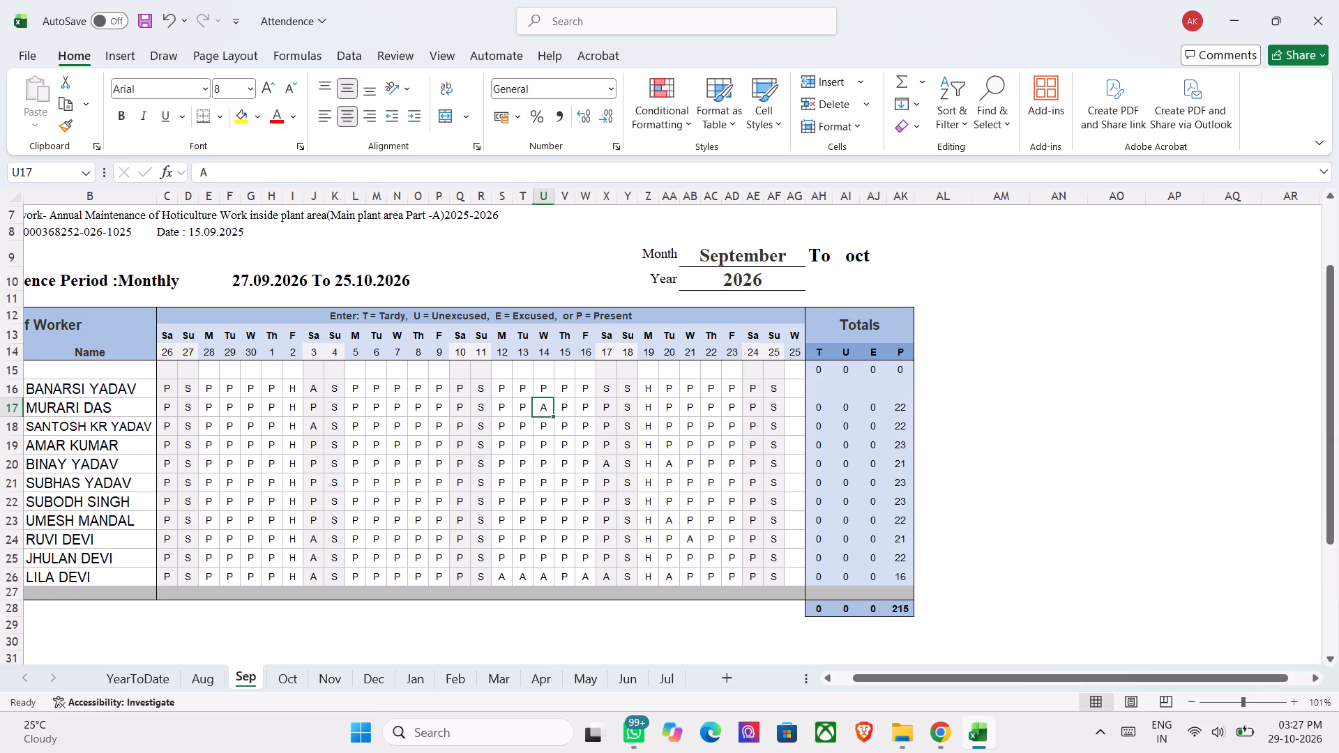
{"action": "key", "text": "Right"}
{"action": "key", "text": "Right"}
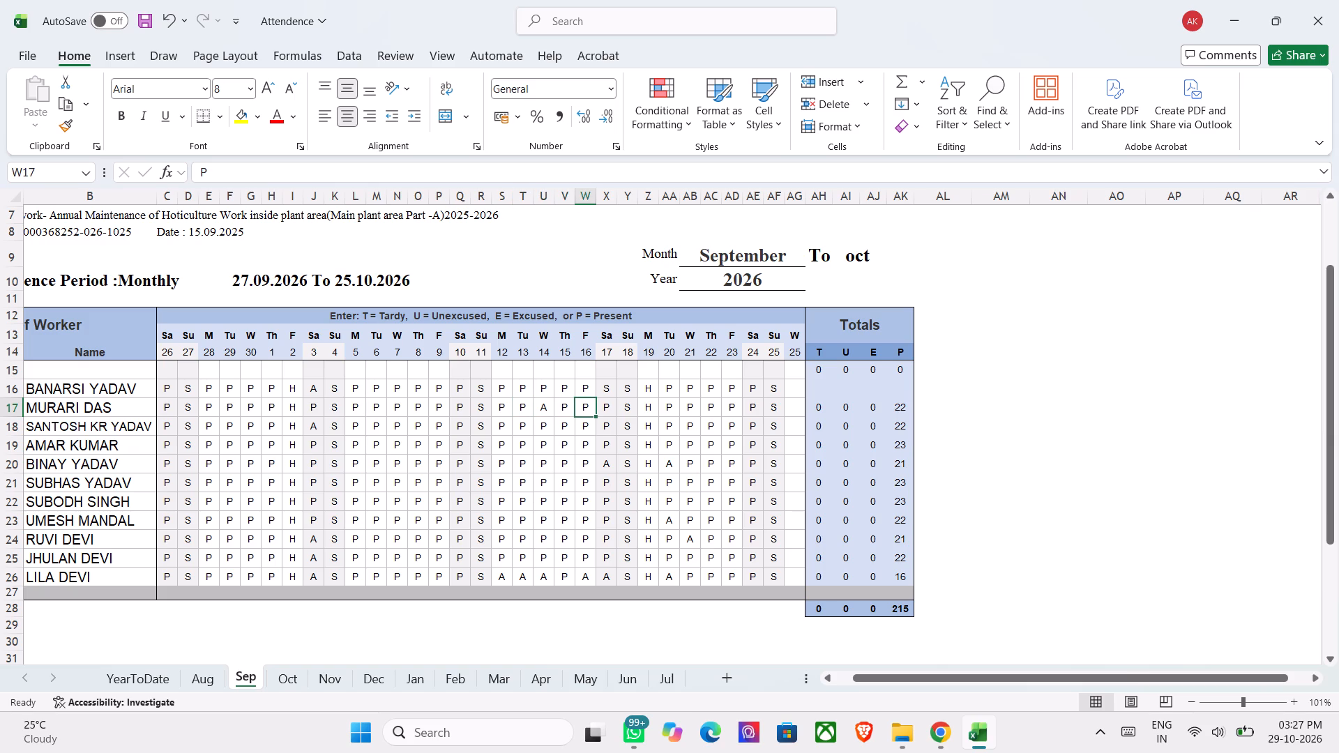
{"action": "key", "text": "Right"}
{"action": "key", "text": "Right"}
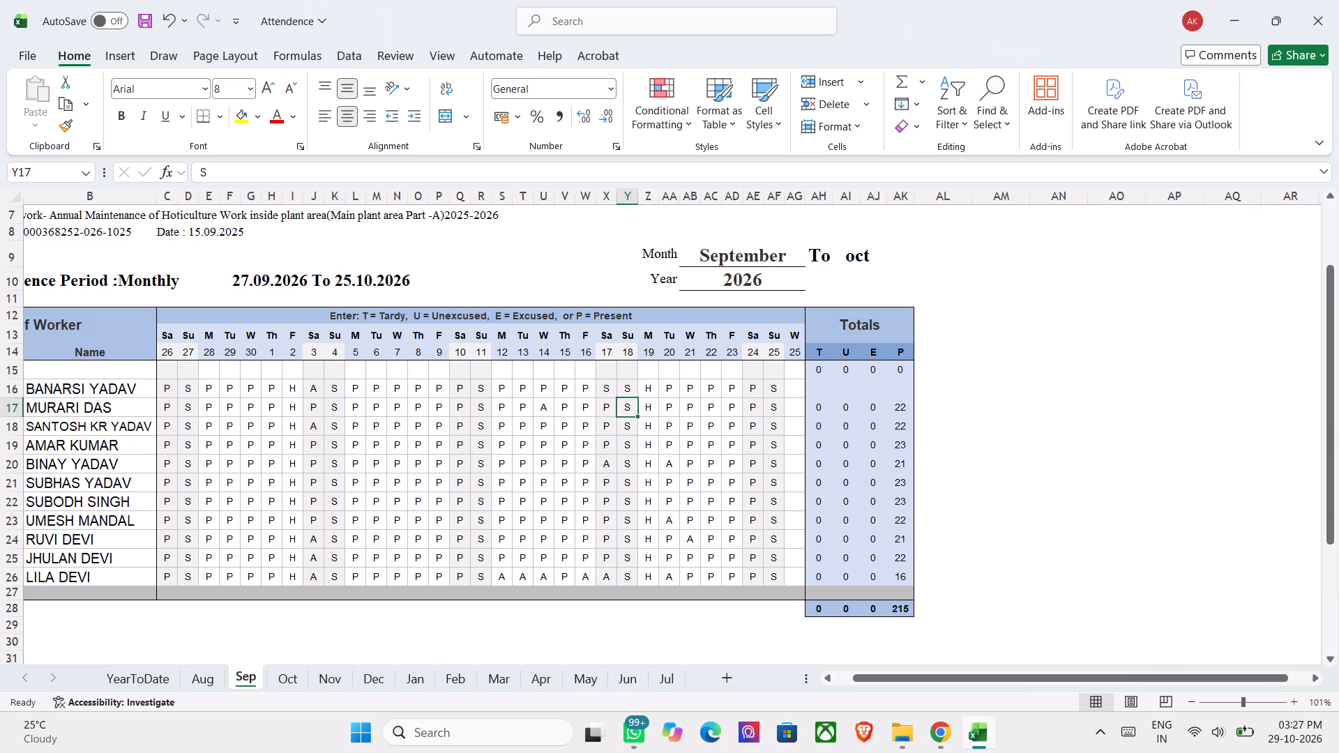
{"action": "key", "text": "Right"}
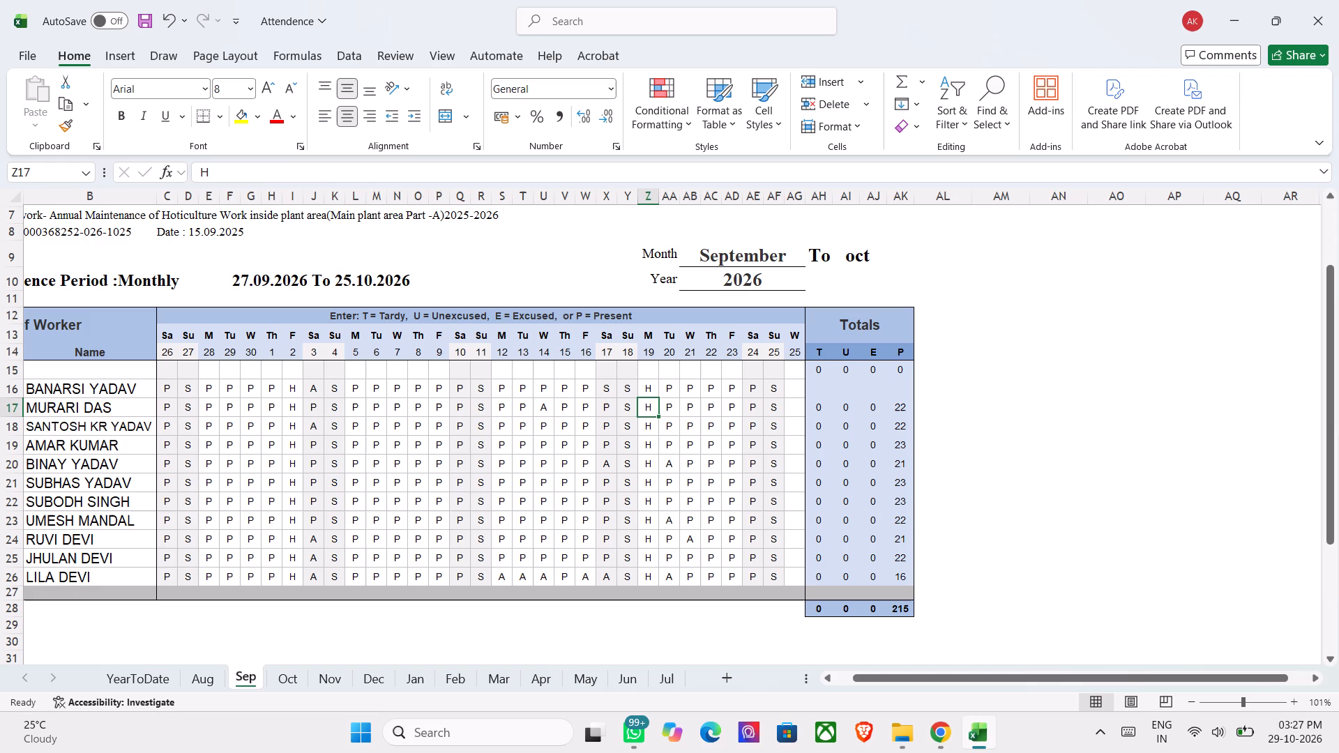
{"action": "key", "text": "Right"}
{"action": "key", "text": "Right"}
{"action": "key", "text": "Right"}
{"action": "key", "text": "Right"}
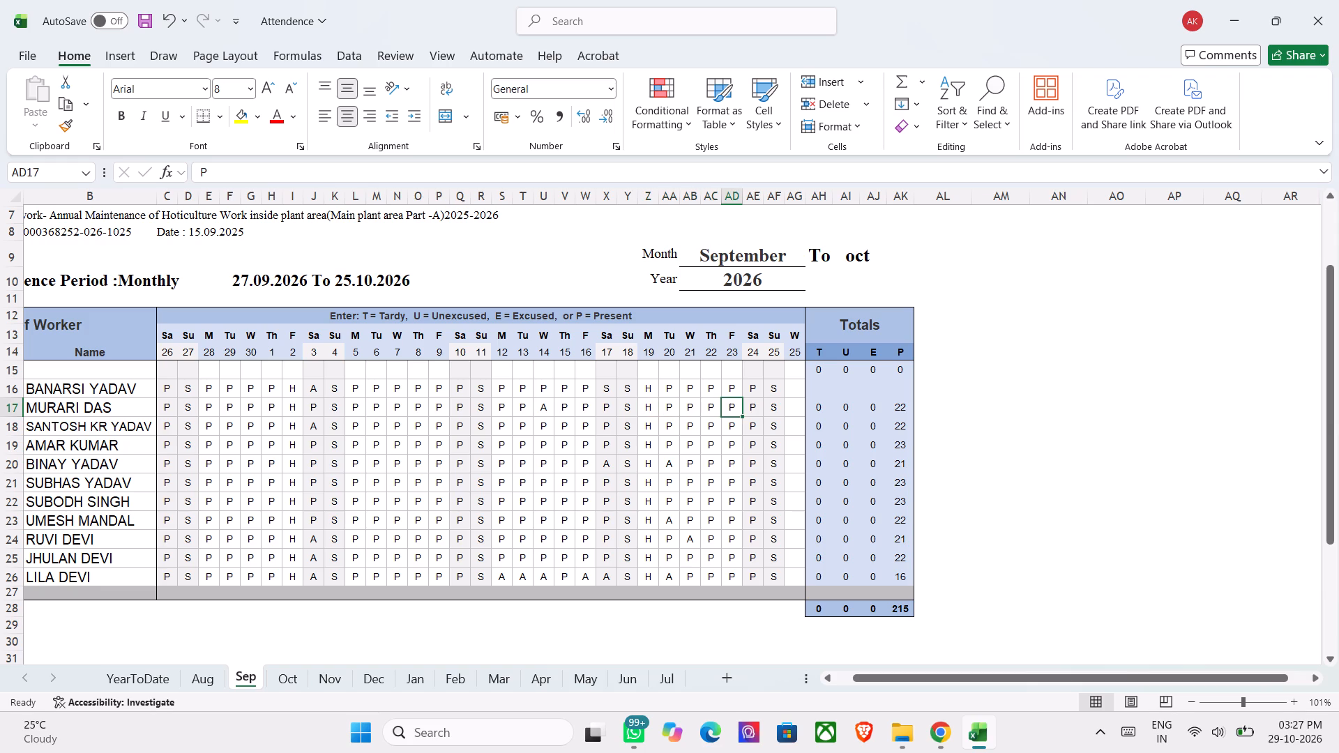
{"action": "key", "text": "Right"}
{"action": "key", "text": "Right"}
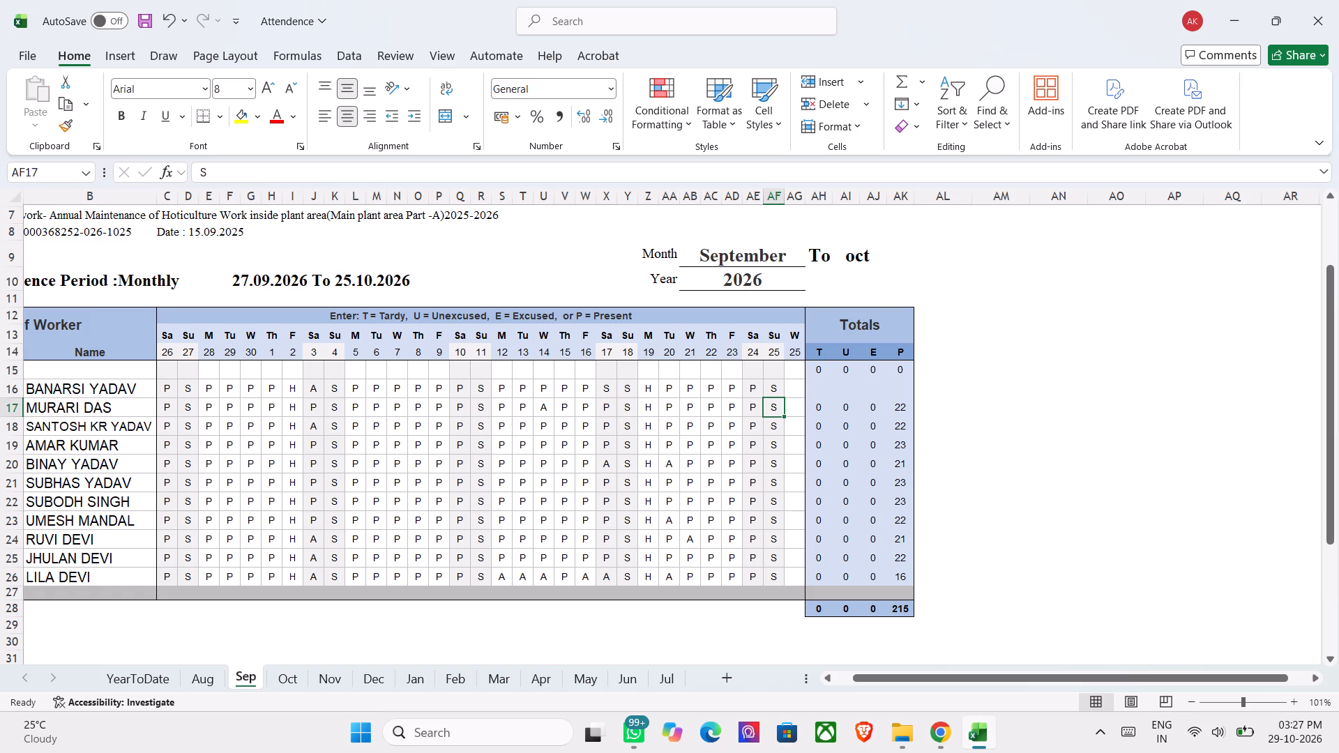
Review the attendance marks day by day in row 20, from Saturday 26 in C20 through Thursday 22 in AC20.
{"action": "left_click", "coordinate": [167, 388]}
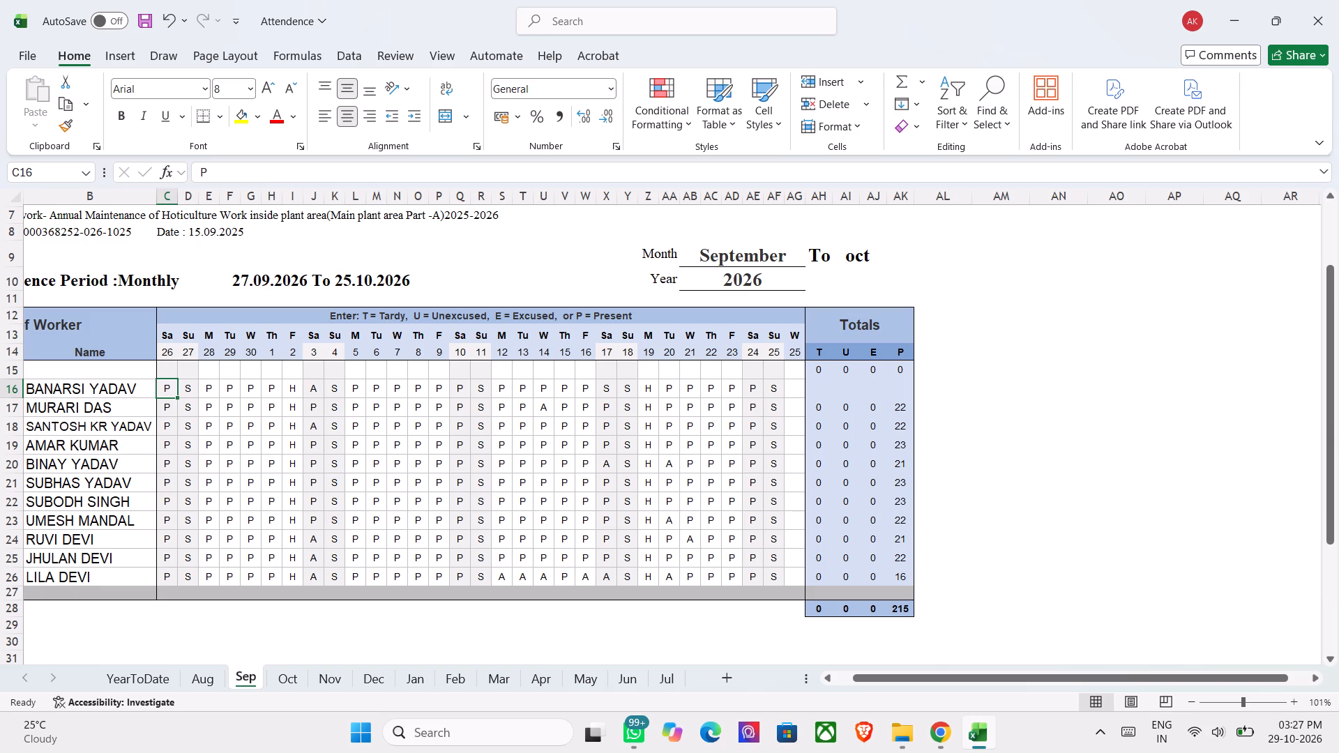
{"action": "left_click", "coordinate": [165, 472]}
{"action": "key", "text": "Right"}
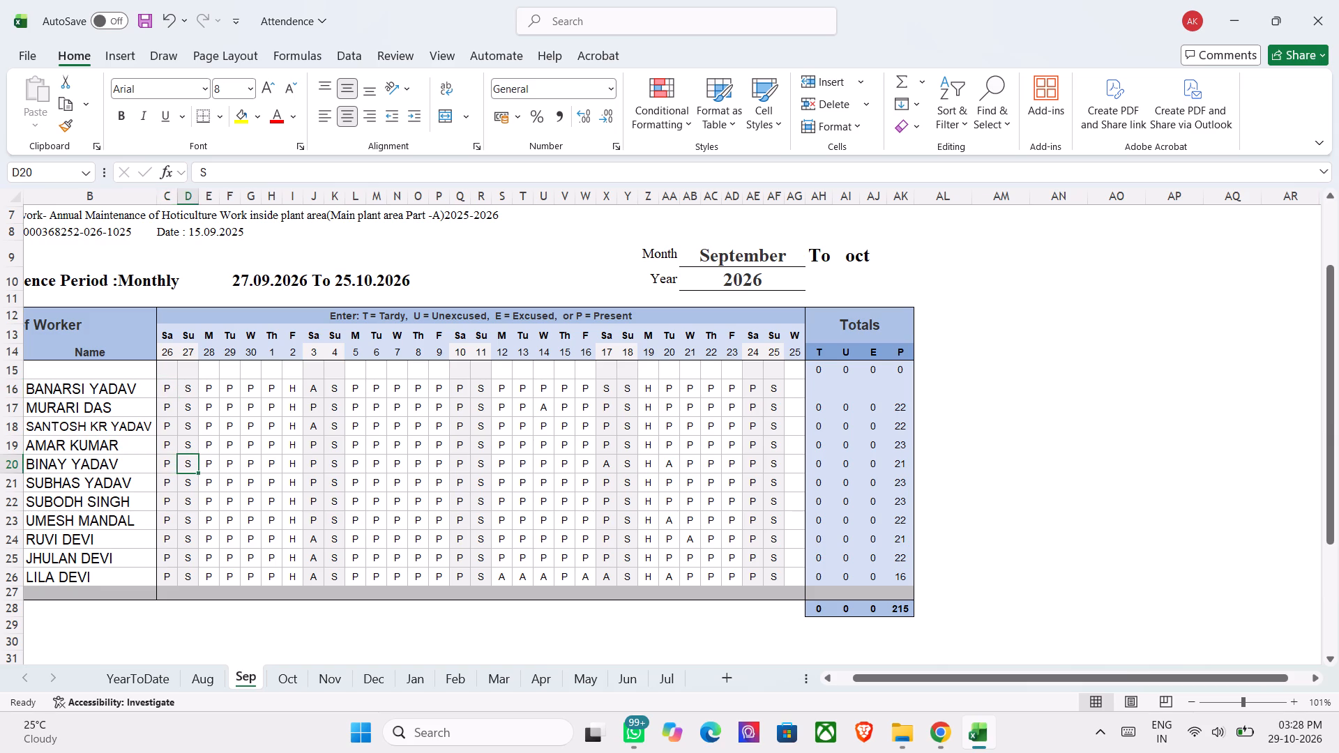
{"action": "key", "text": "Right"}
{"action": "key", "text": "Right"}
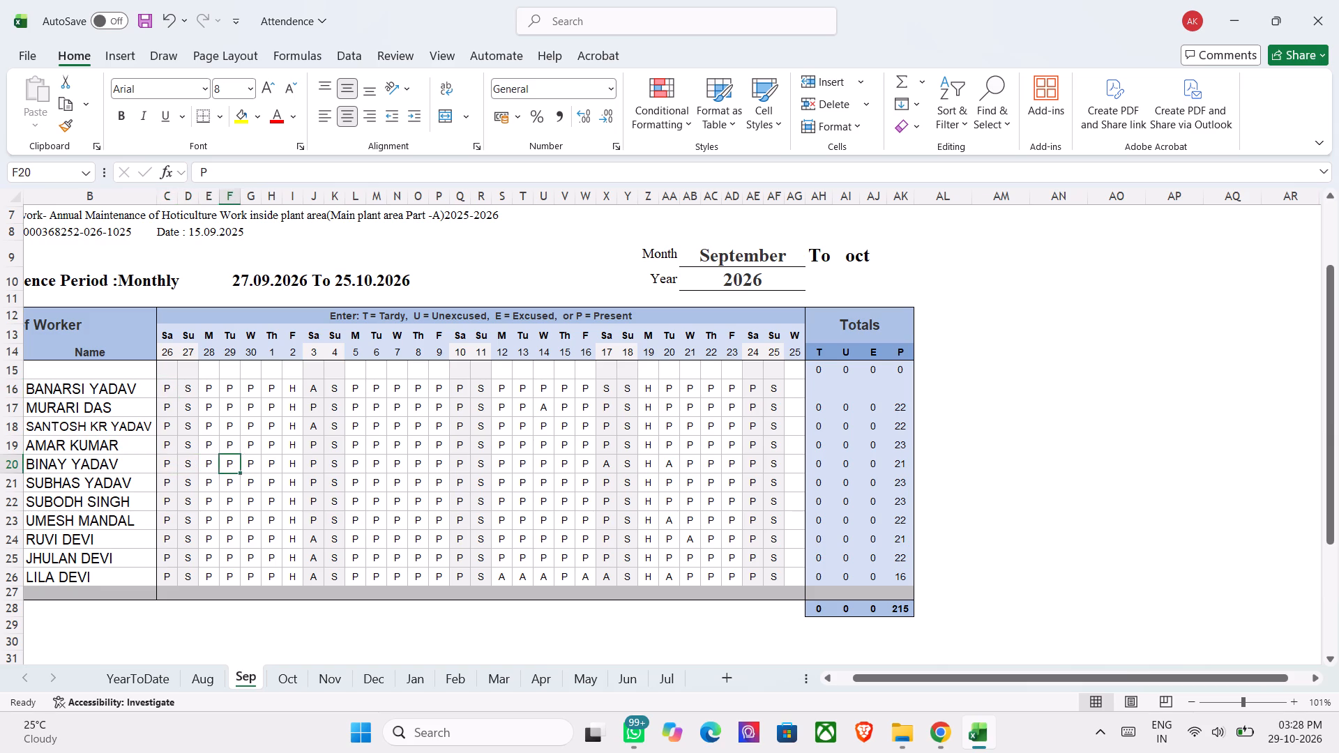
{"action": "key", "text": "Right"}
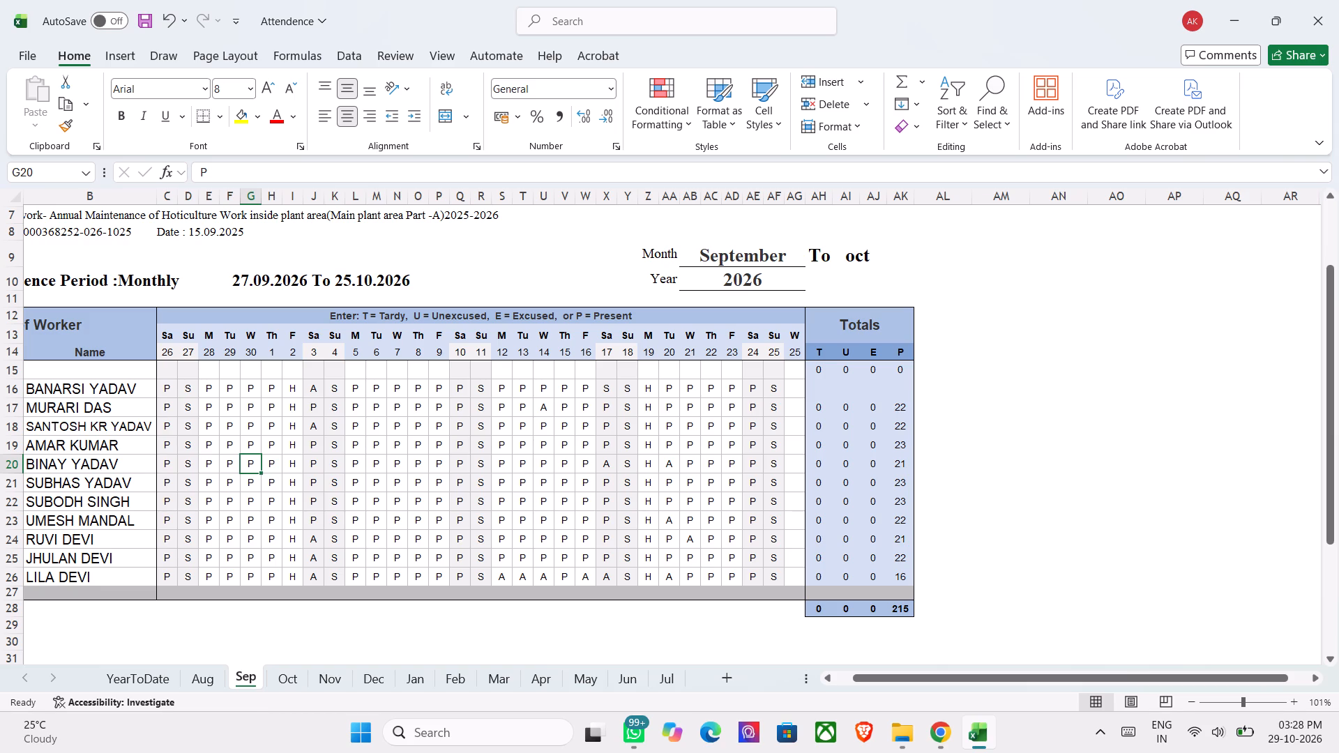
{"action": "key", "text": "Right"}
{"action": "key", "text": "Right"}
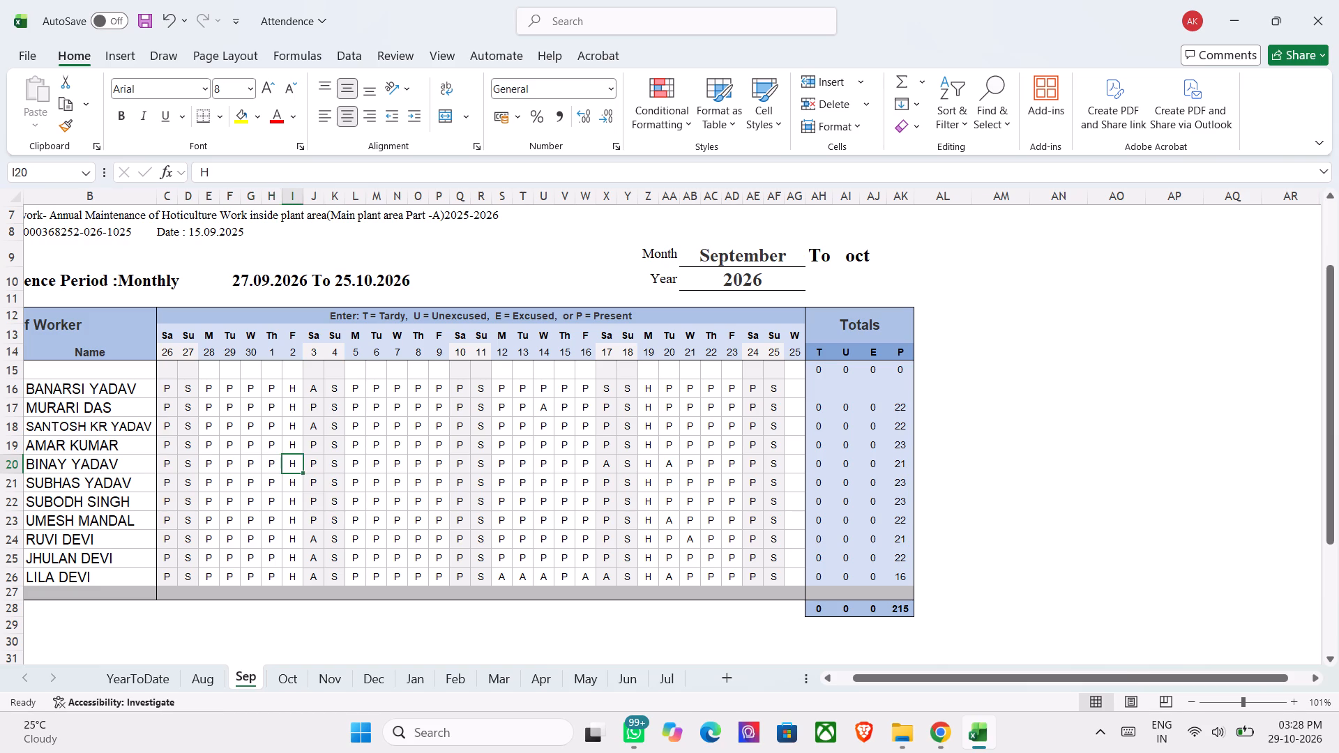
{"action": "key", "text": "Right"}
{"action": "key", "text": "Right"}
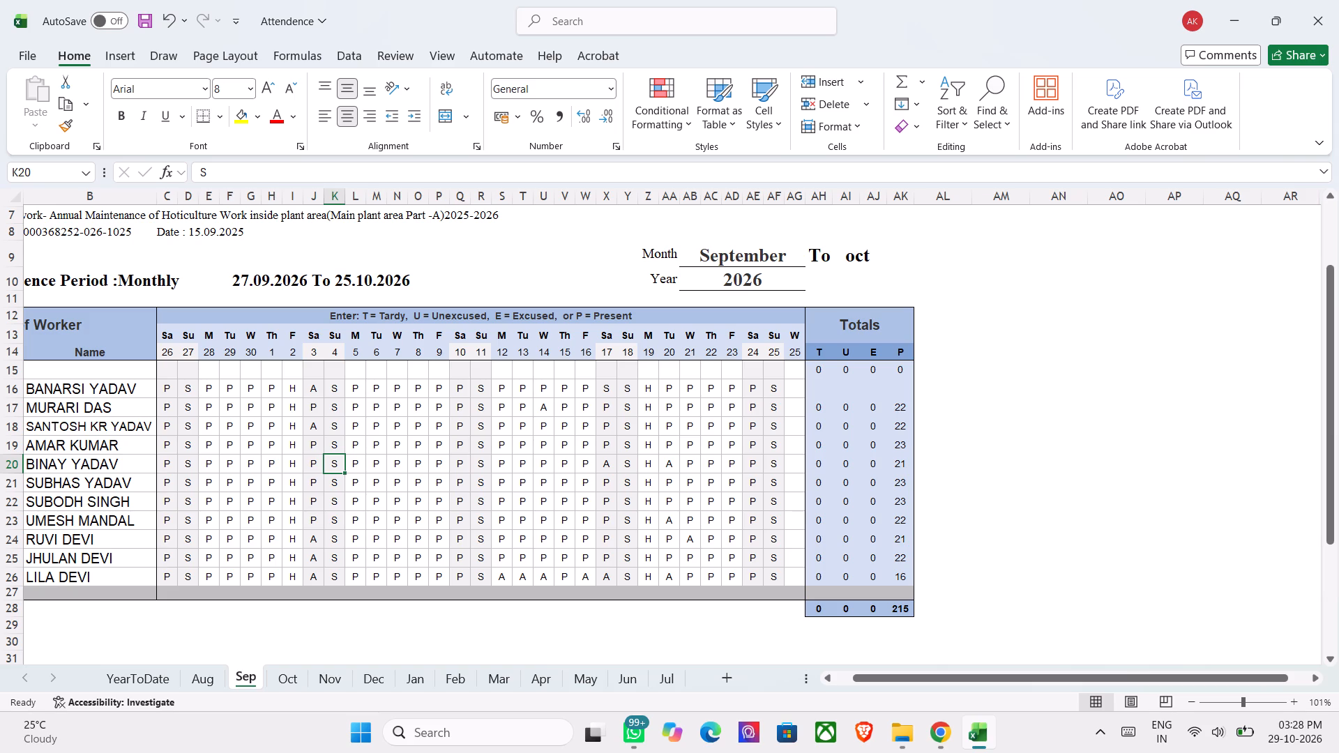
{"action": "key", "text": "Right"}
{"action": "key", "text": "Right"}
{"action": "key", "text": "Right"}
{"action": "key", "text": "Right"}
{"action": "key", "text": "Right"}
{"action": "key", "text": "Right"}
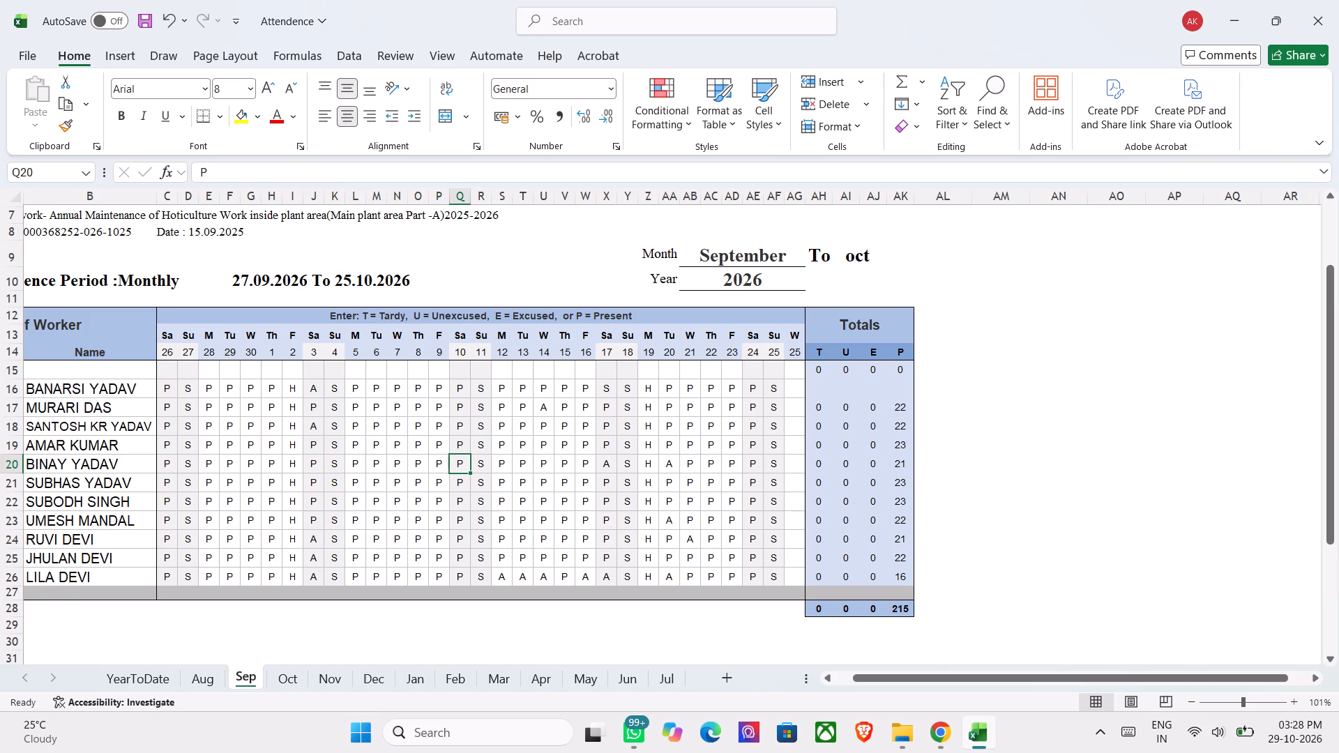
{"action": "key", "text": "Right"}
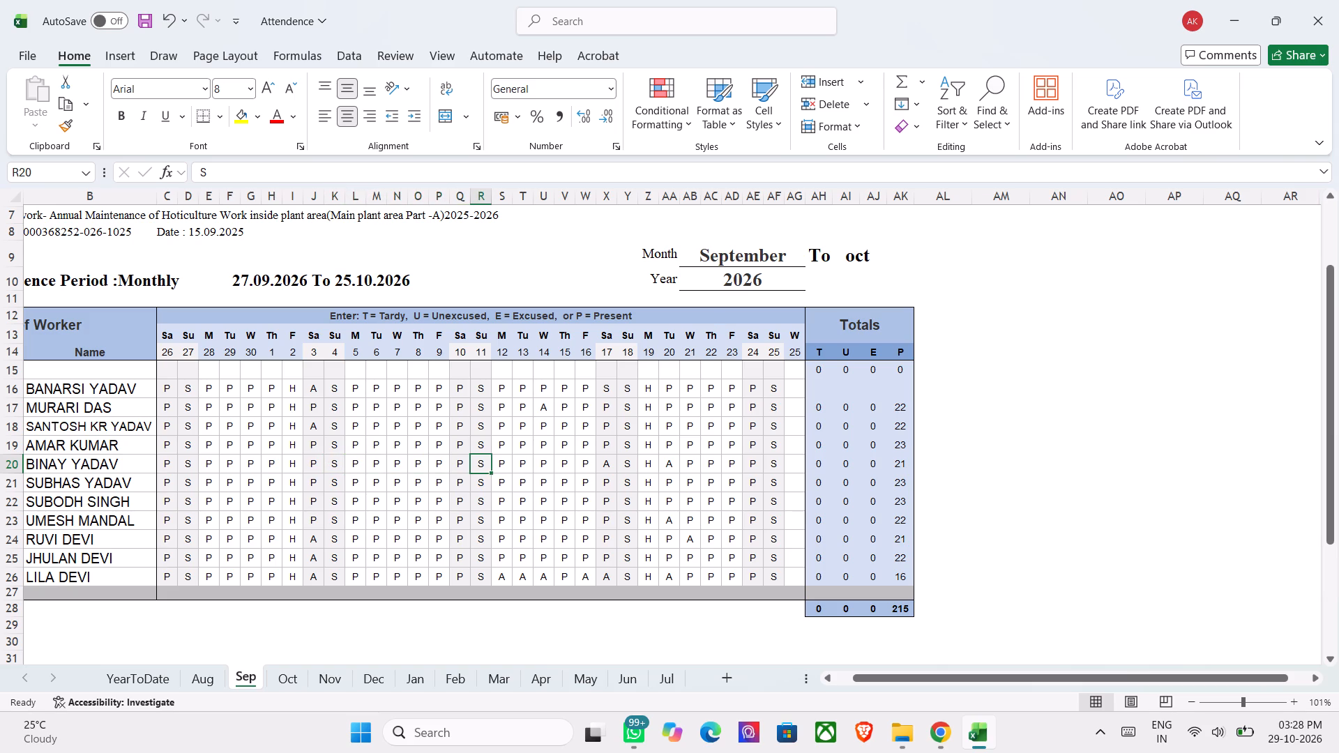
{"action": "key", "text": "Right"}
{"action": "key", "text": "Right"}
{"action": "key", "text": "Right"}
{"action": "key", "text": "Right"}
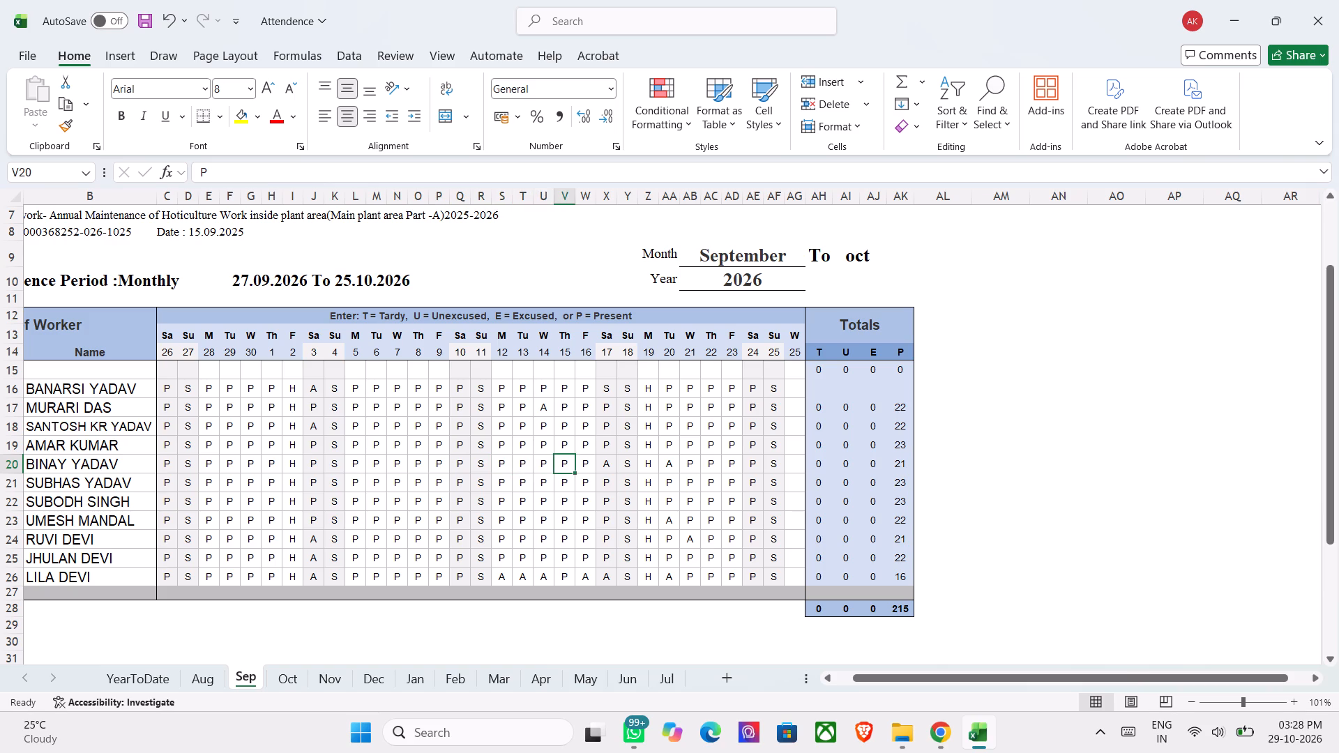
{"action": "key", "text": "Right"}
{"action": "key", "text": "Right"}
{"action": "key", "text": "Right"}
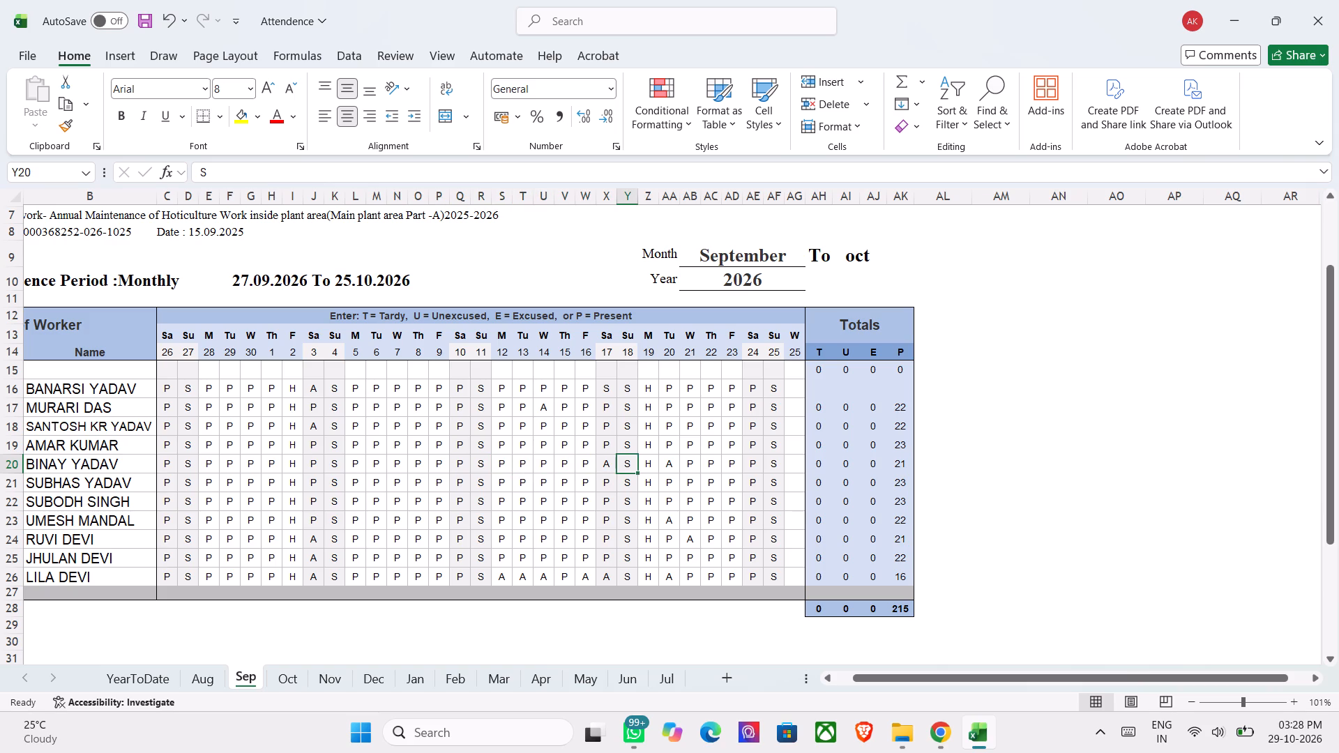
{"action": "key", "text": "Right"}
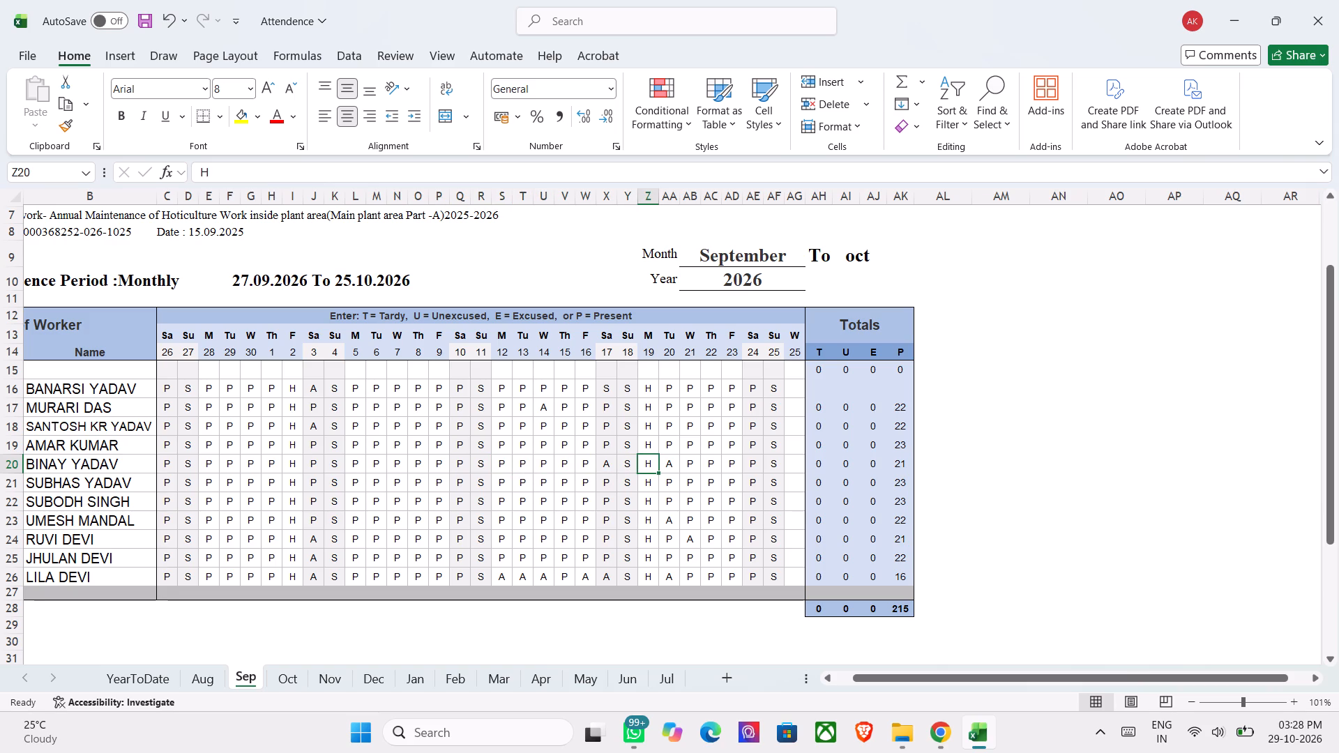
{"action": "key", "text": "Right"}
{"action": "key", "text": "Right"}
{"action": "key", "text": "Right"}
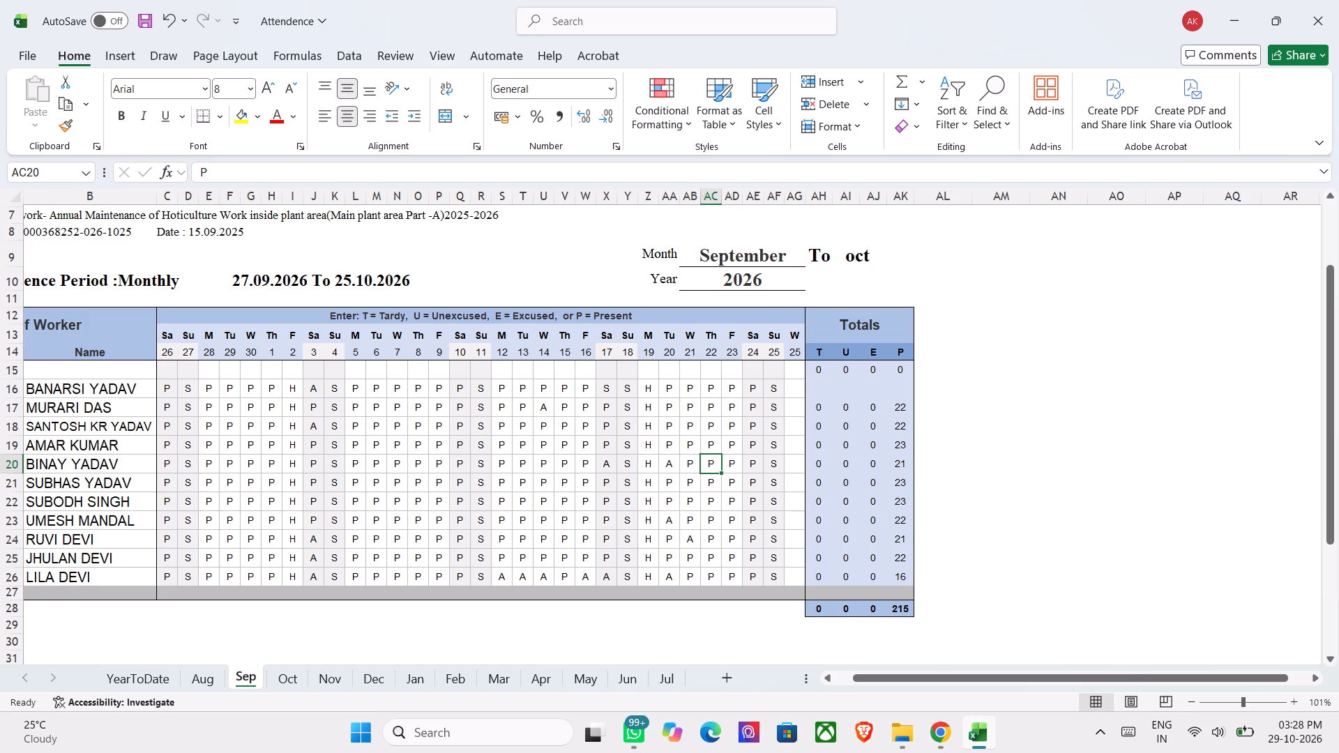
{"action": "key", "text": "Down"}
{"action": "key", "text": "Up"}
Go back and recheck row 20's attendance marks from Saturday 17 in X20 through Sunday 25 in AF20.
{"action": "key", "text": "Left"}
{"action": "key", "text": "Left"}
{"action": "key", "text": "Left"}
{"action": "key", "text": "Left"}
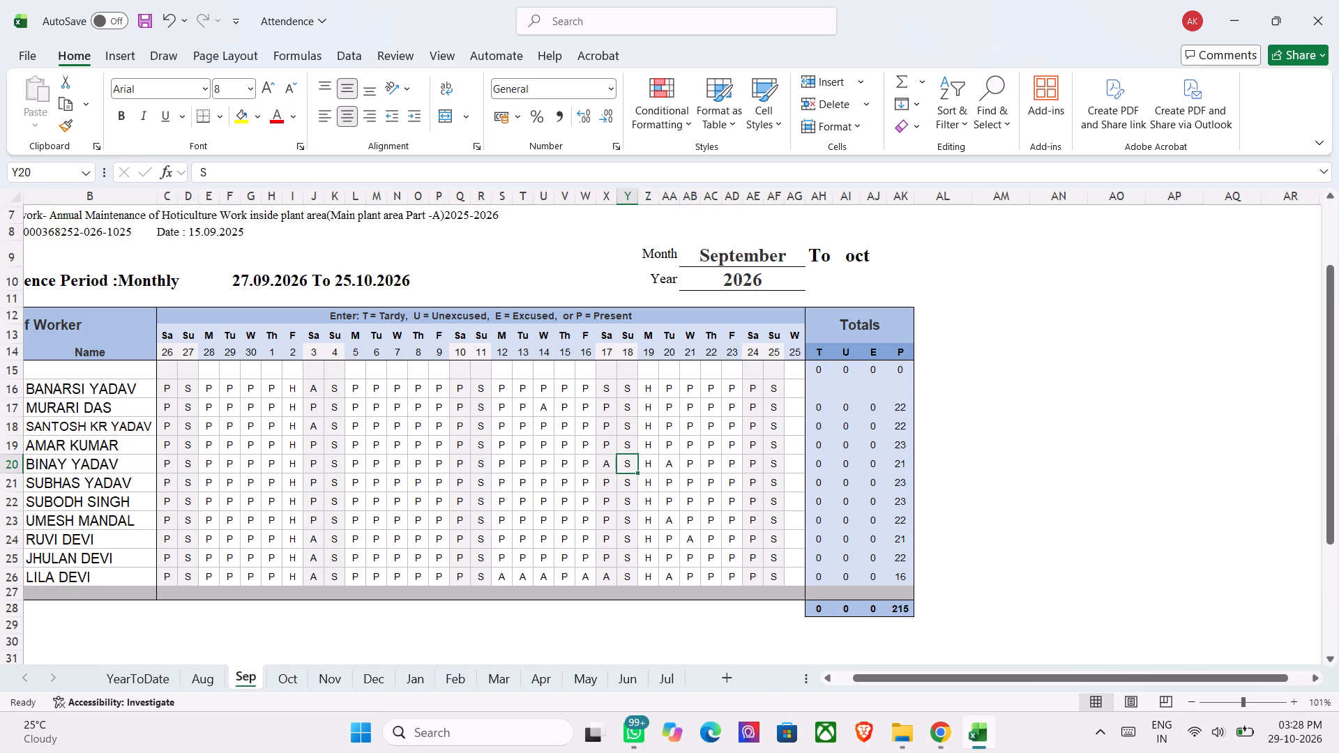
{"action": "key", "text": "Left"}
{"action": "key", "text": "Right"}
{"action": "key", "text": "Right"}
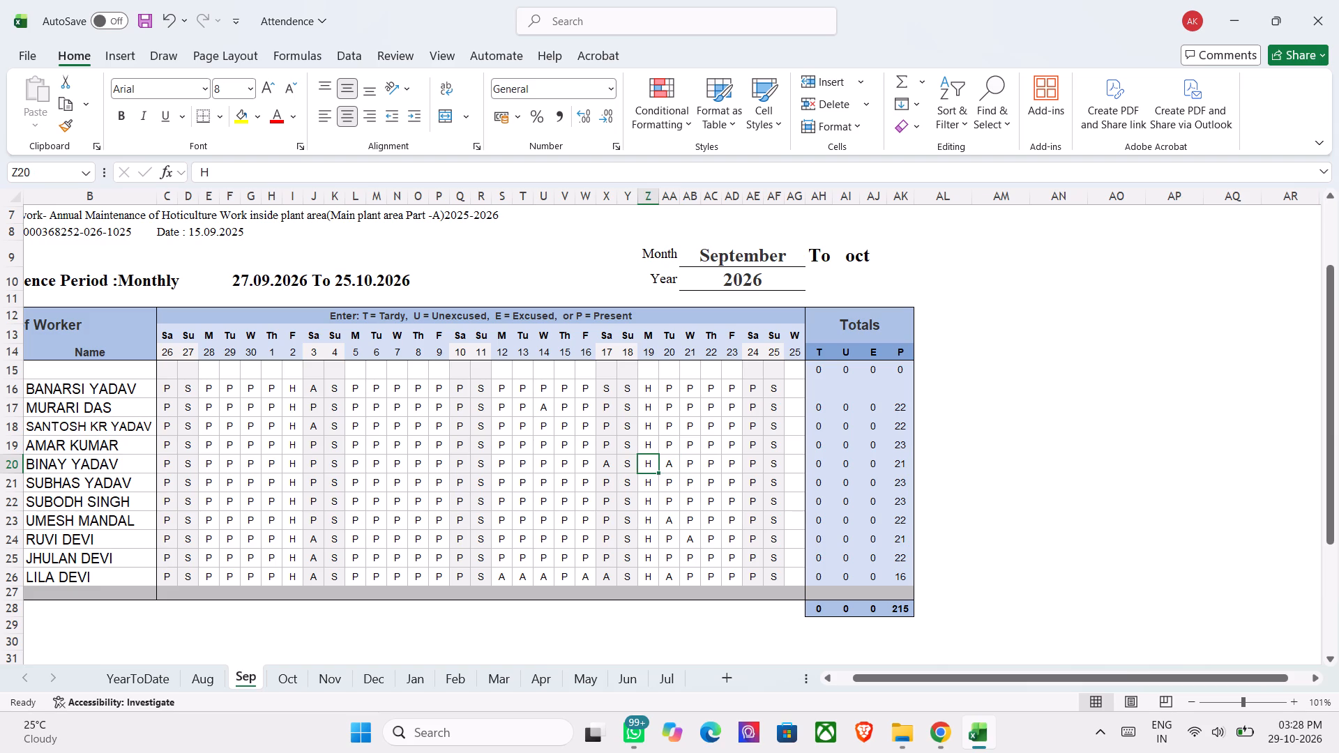
{"action": "key", "text": "Right"}
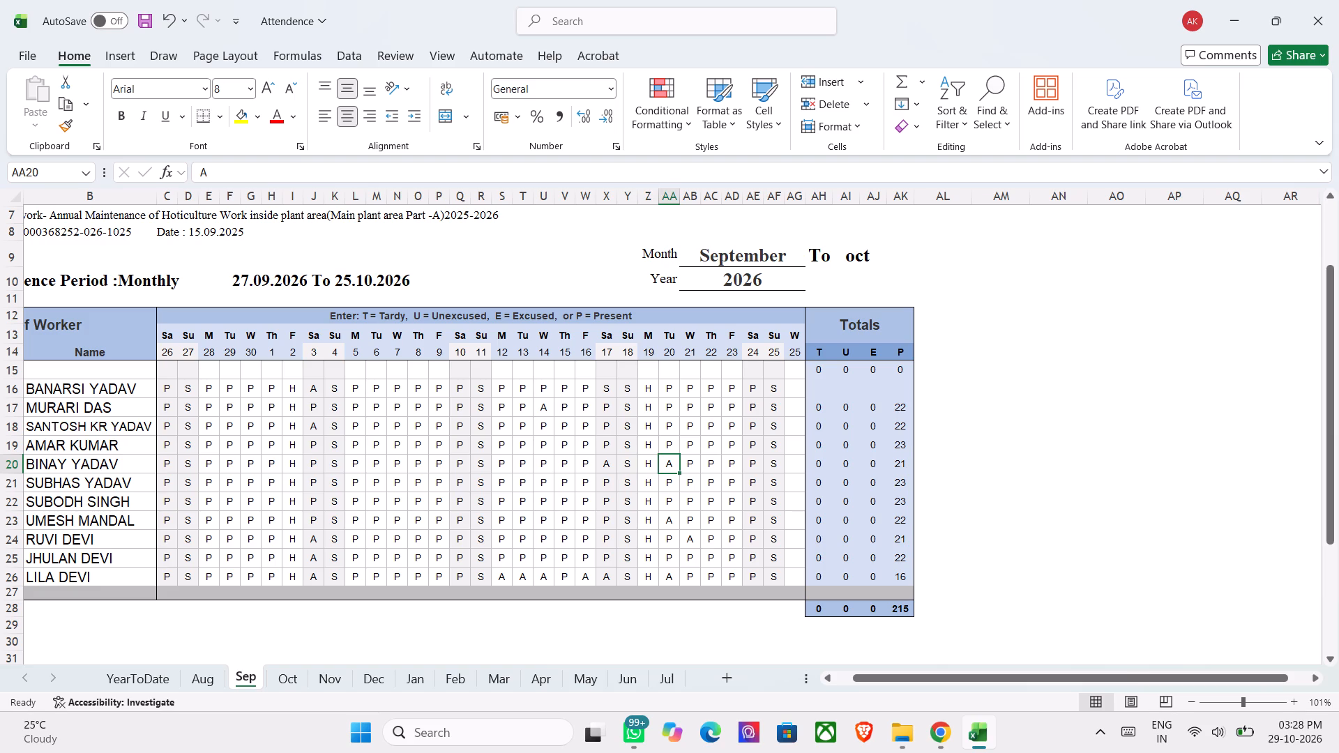
{"action": "key", "text": "Right"}
{"action": "key", "text": "Right"}
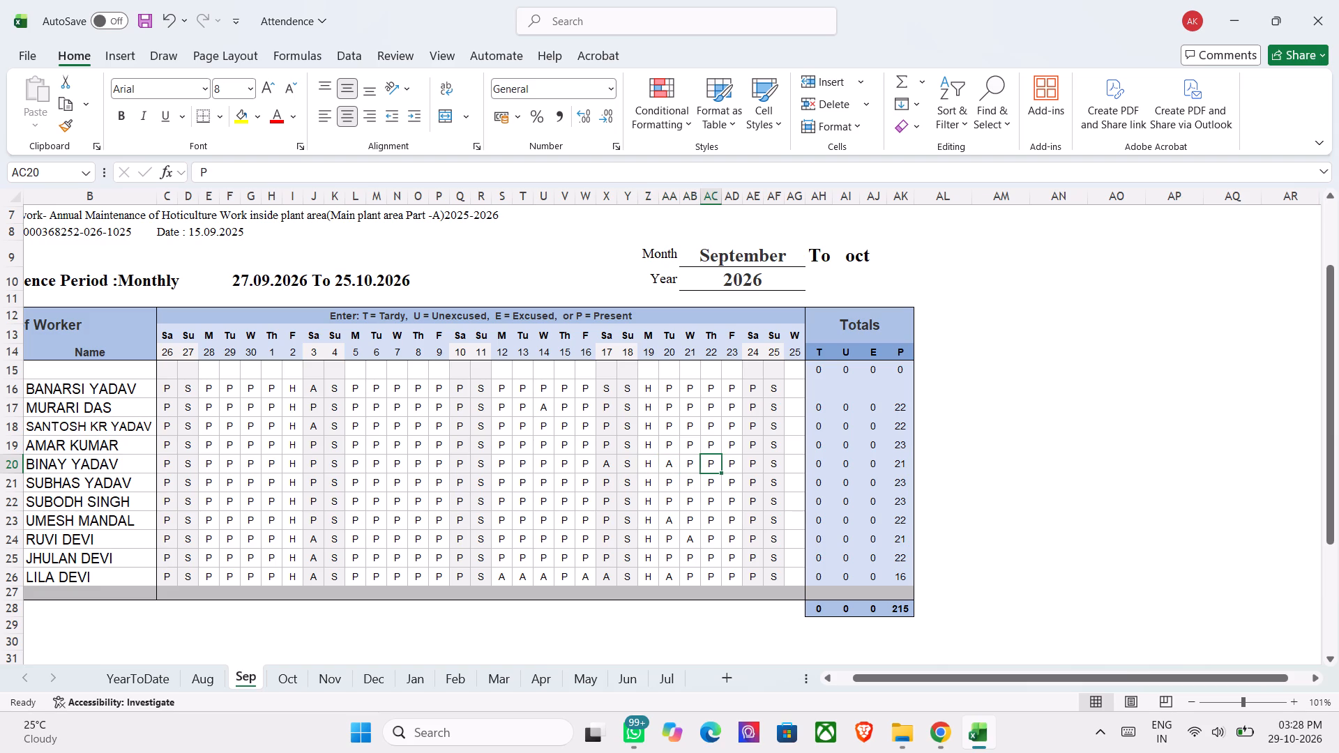
{"action": "key", "text": "Right"}
{"action": "key", "text": "Right"}
{"action": "key", "text": "Right"}
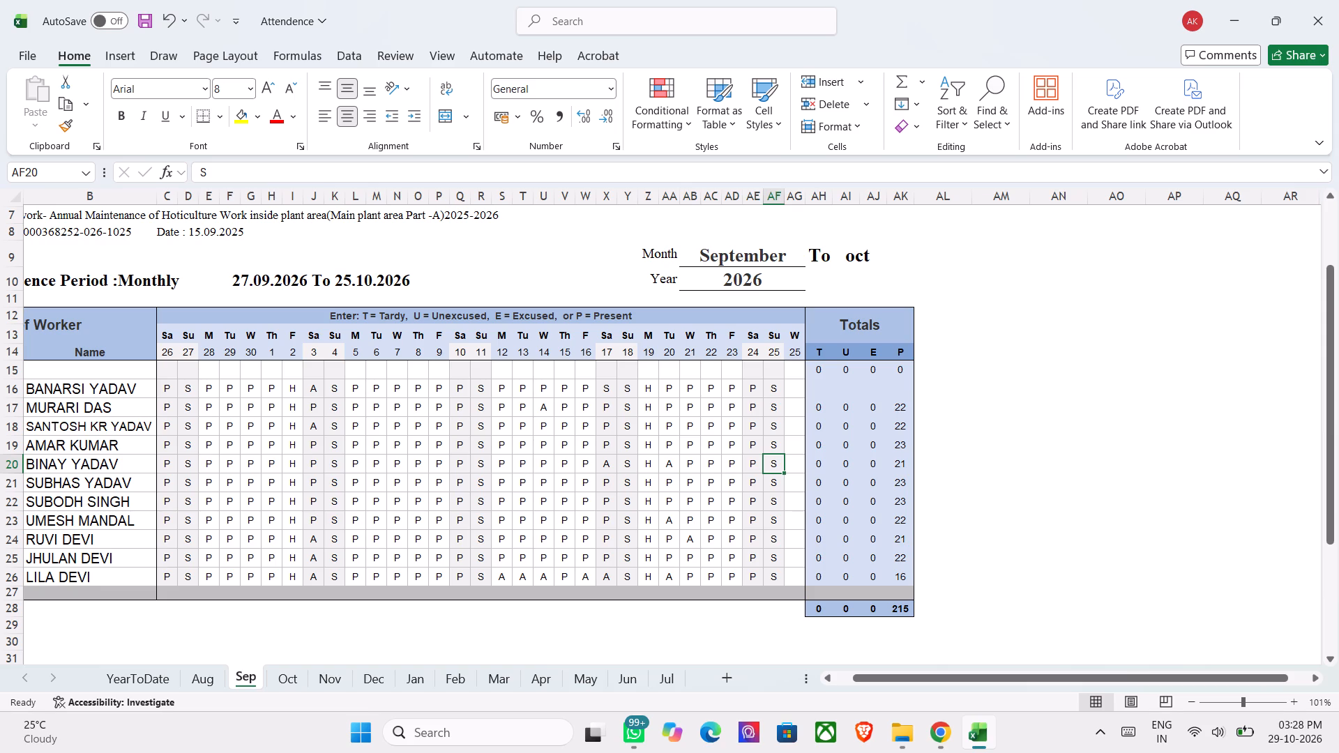
Review the attendance marks day by day in row 25, from Saturday 26 in C25 through Sunday 25 in AF25.
{"action": "left_click", "coordinate": [162, 563]}
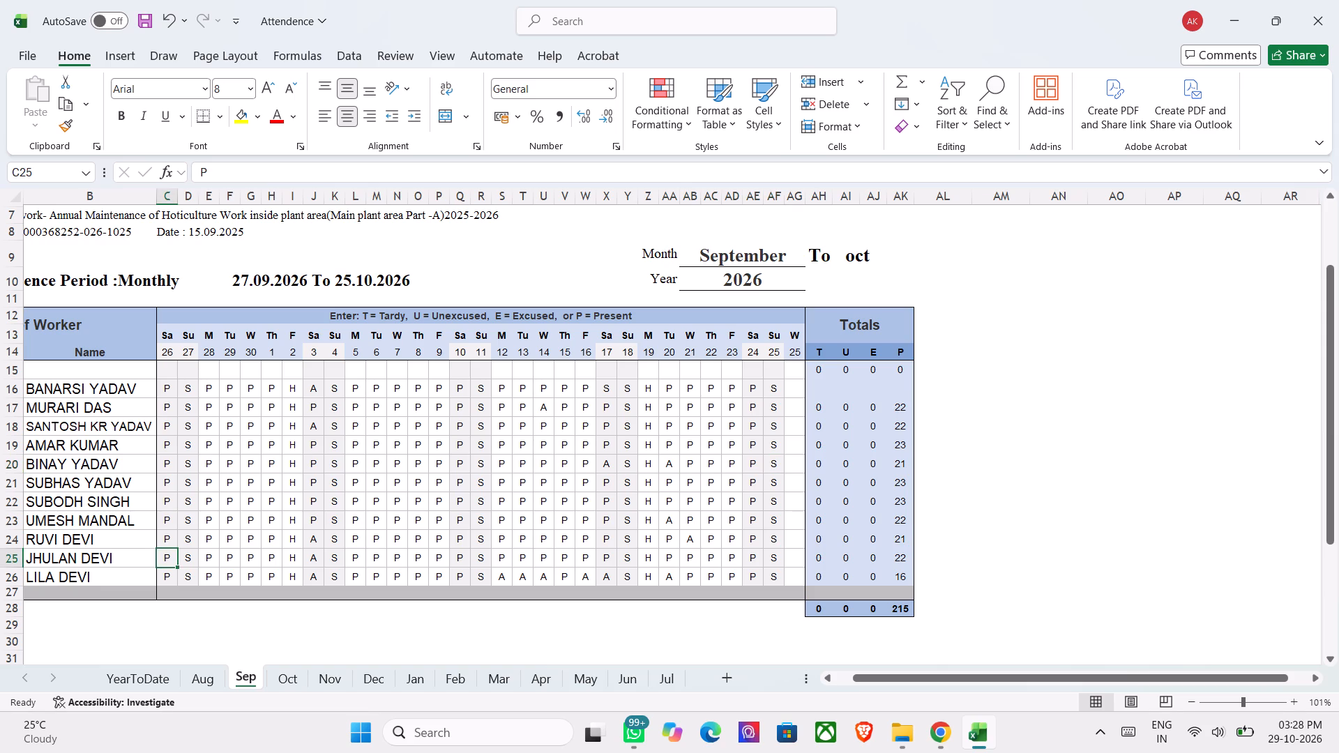
{"action": "key", "text": "Right"}
{"action": "key", "text": "Right"}
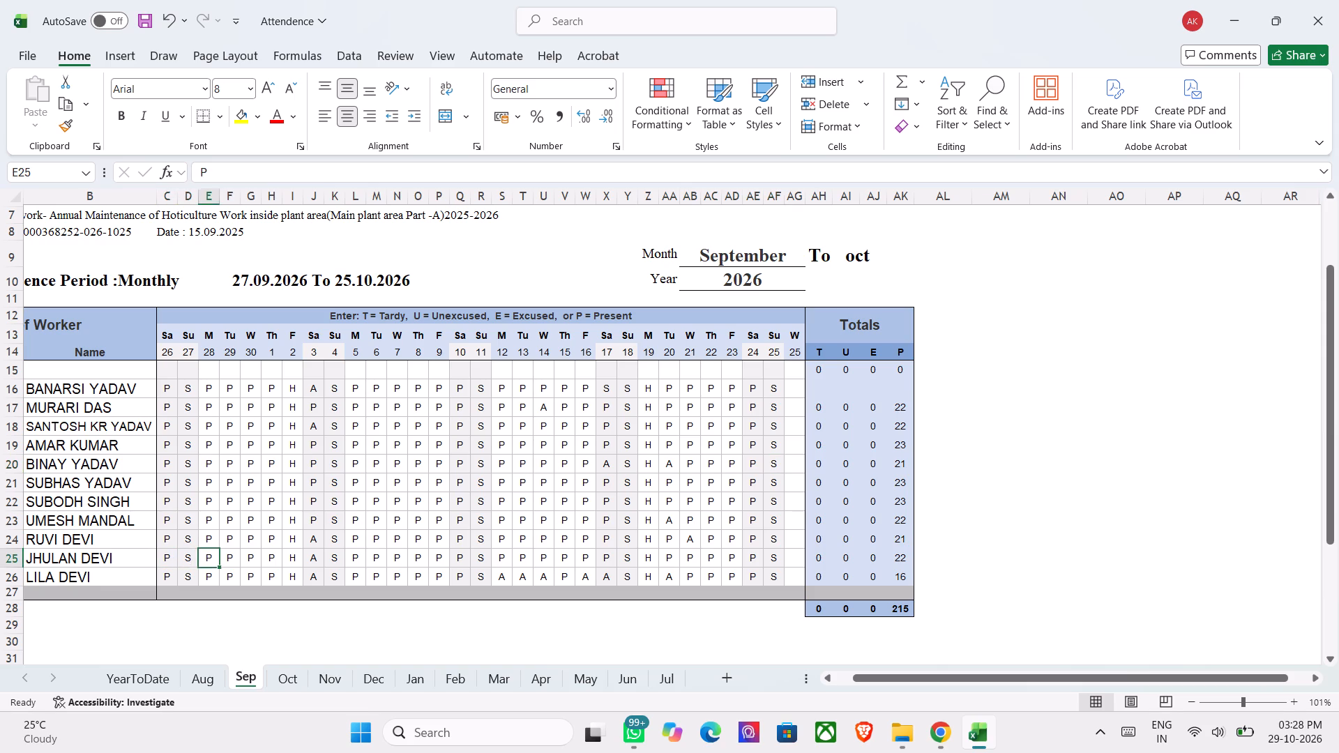
{"action": "key", "text": "Right"}
{"action": "key", "text": "Right"}
{"action": "key", "text": "Right"}
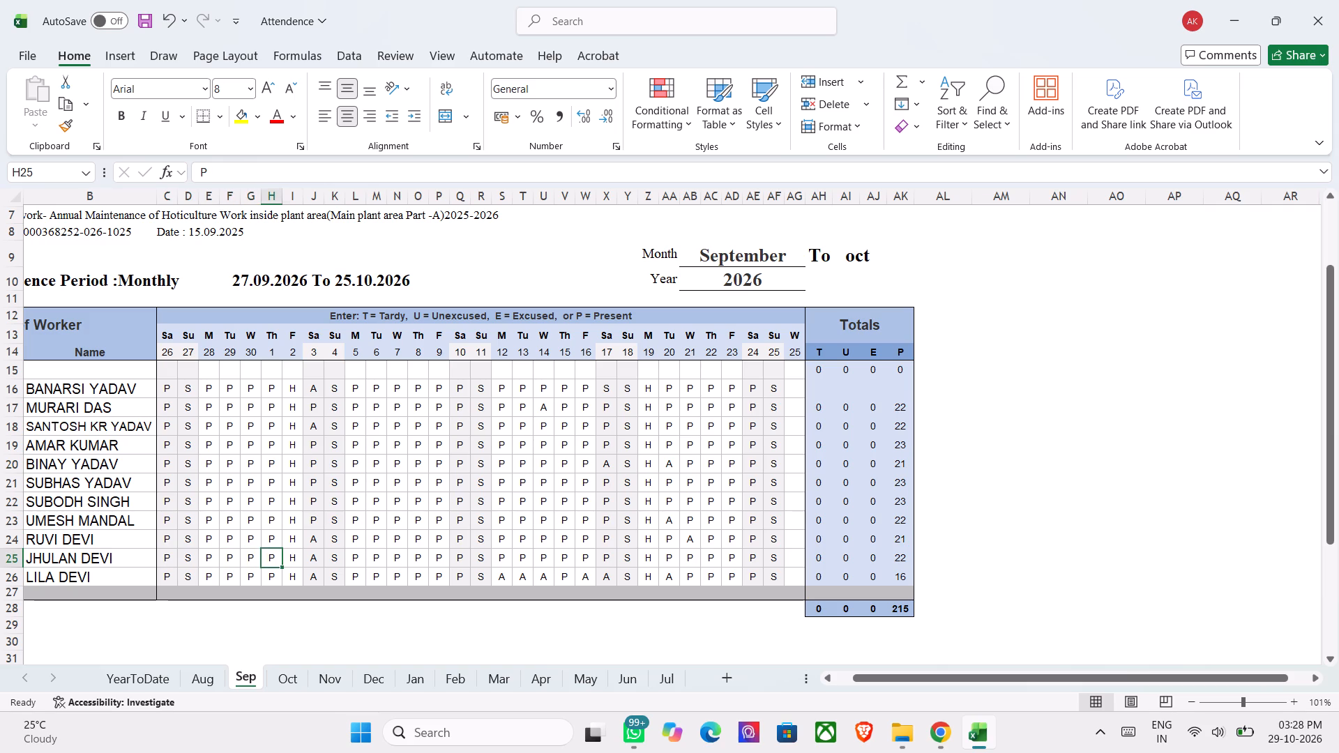
{"action": "key", "text": "Right"}
{"action": "key", "text": "Right"}
{"action": "key", "text": "Right"}
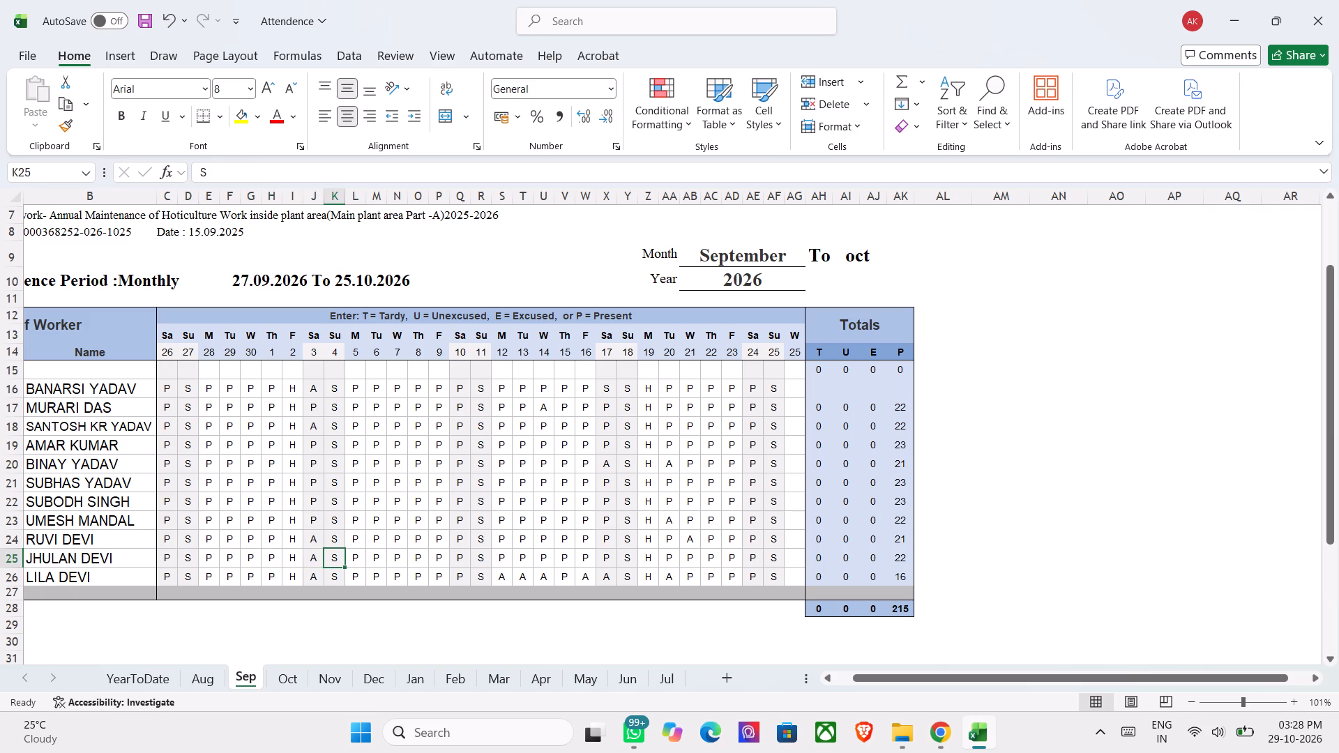
{"action": "key", "text": "Right"}
{"action": "key", "text": "Right"}
{"action": "key", "text": "Right"}
{"action": "key", "text": "Right"}
{"action": "key", "text": "Right"}
{"action": "key", "text": "Right"}
{"action": "key", "text": "Right"}
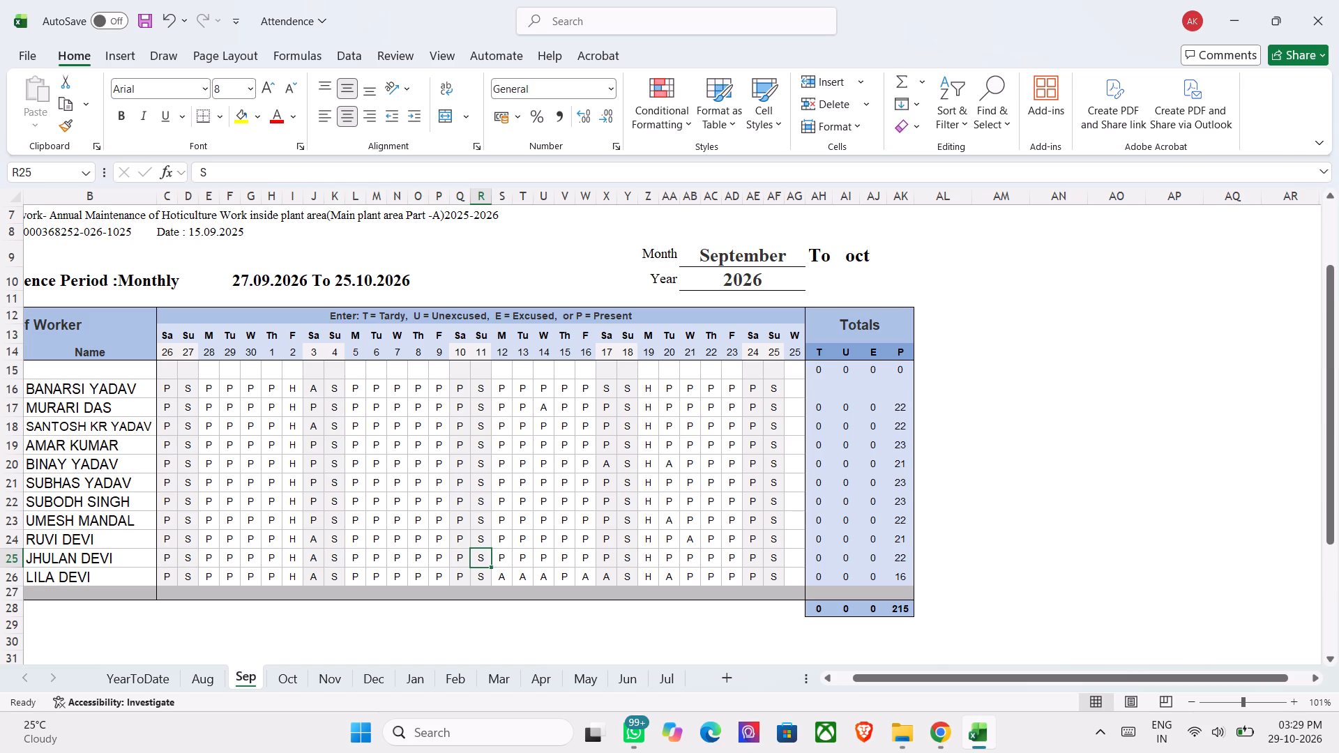
{"action": "key", "text": "Right"}
{"action": "key", "text": "Right"}
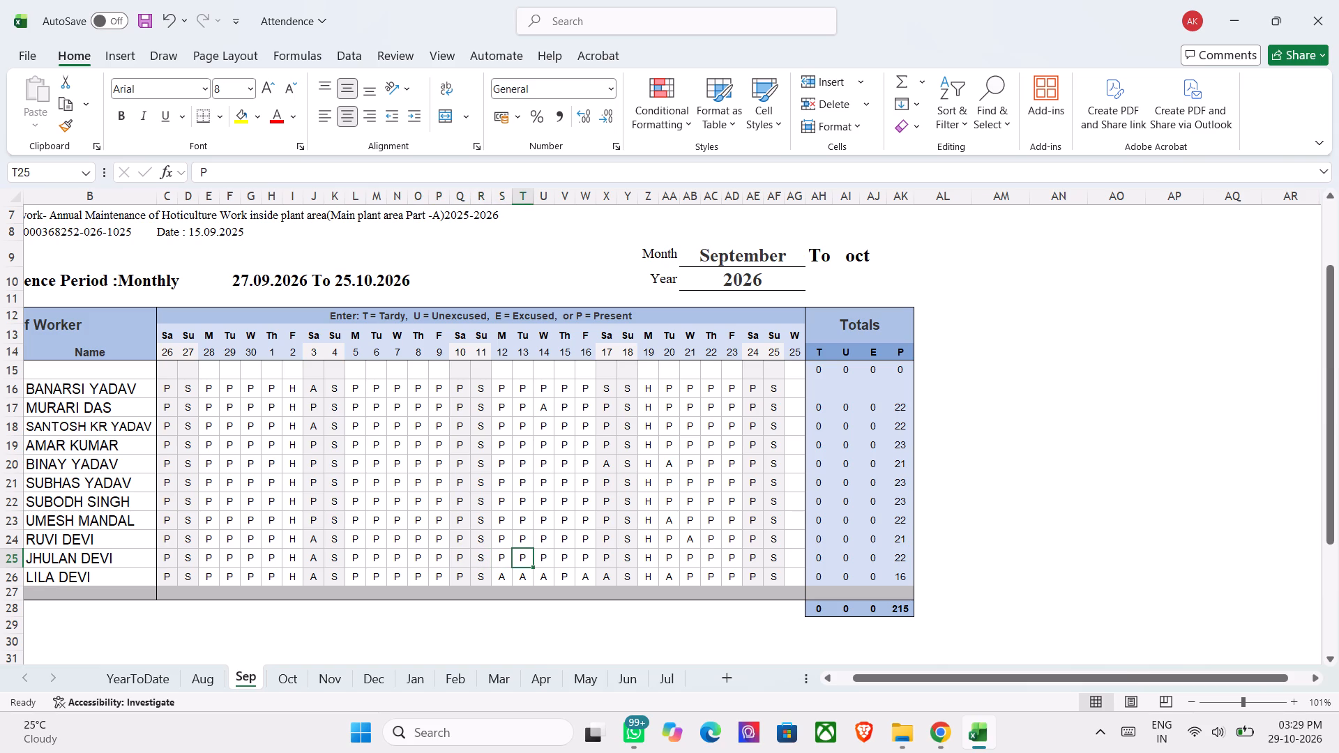
{"action": "key", "text": "Right"}
{"action": "key", "text": "Right"}
{"action": "key", "text": "Right"}
{"action": "key", "text": "Right"}
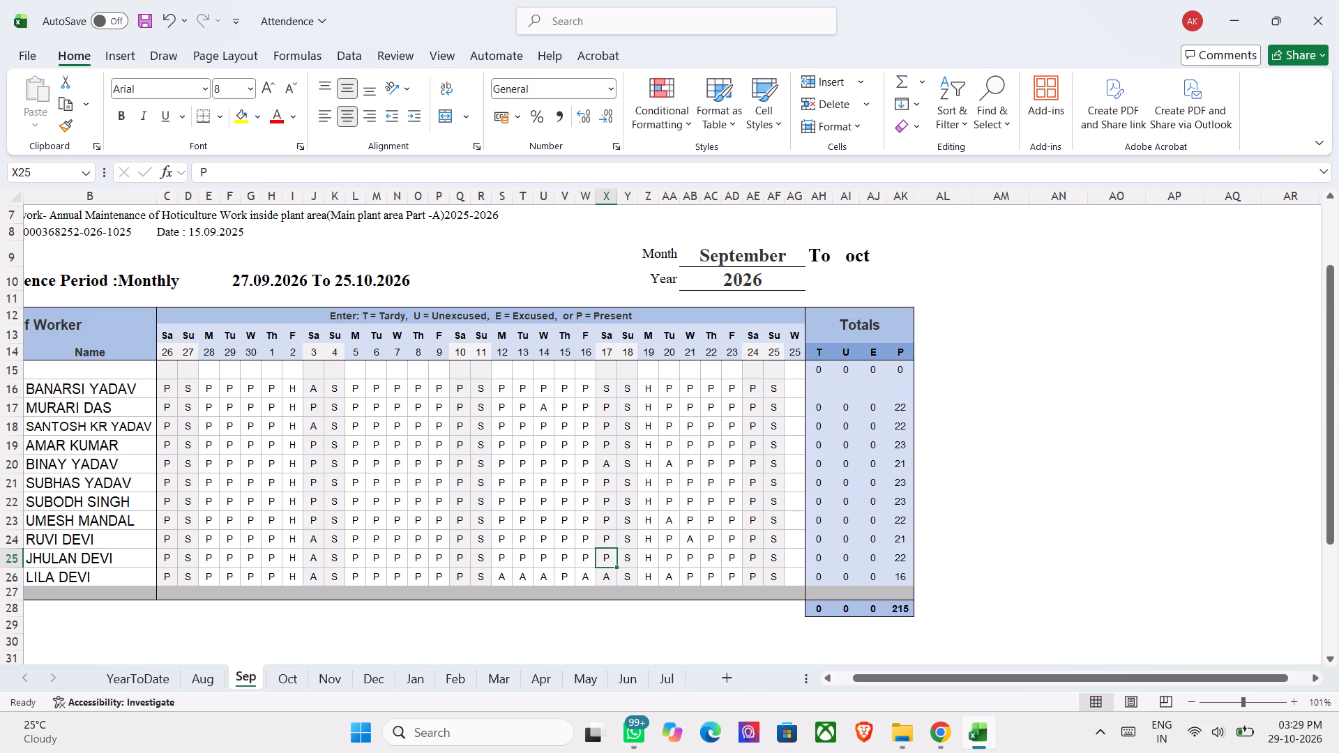
{"action": "key", "text": "Right"}
{"action": "key", "text": "Right"}
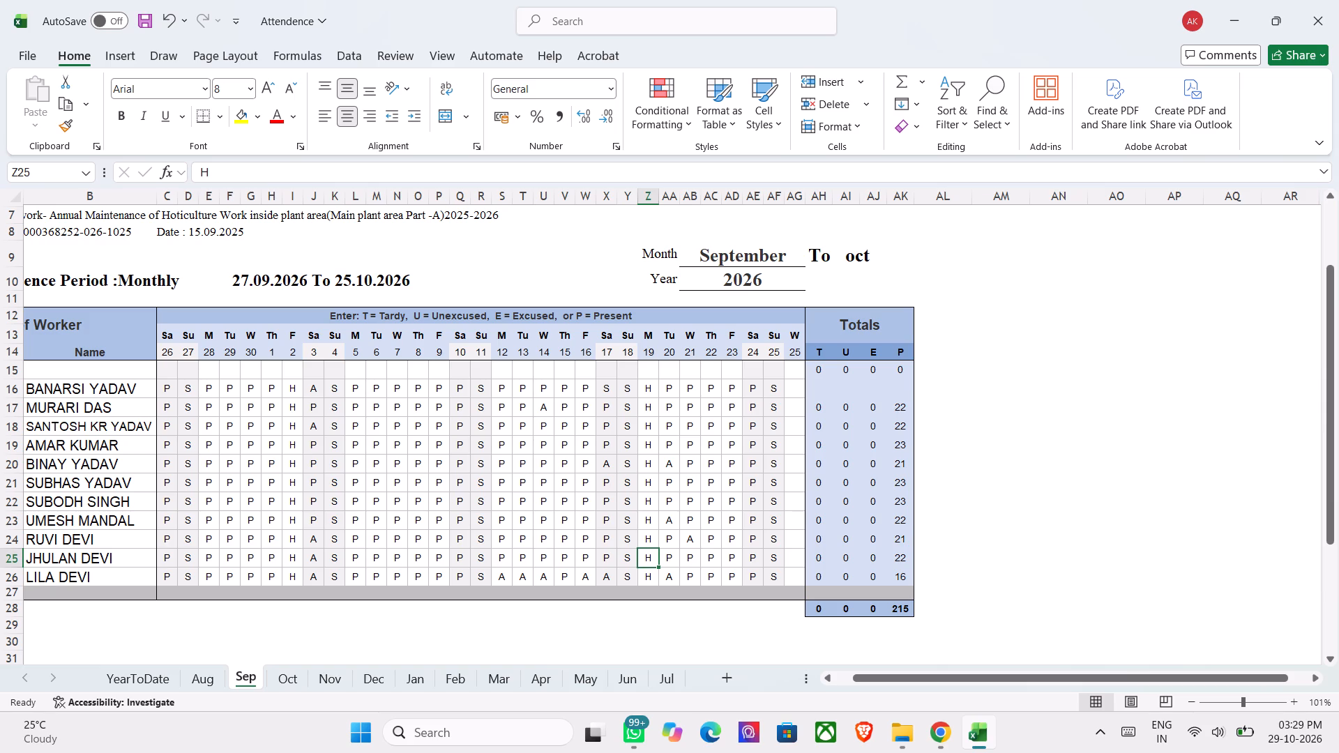
{"action": "key", "text": "Right"}
{"action": "key", "text": "Right"}
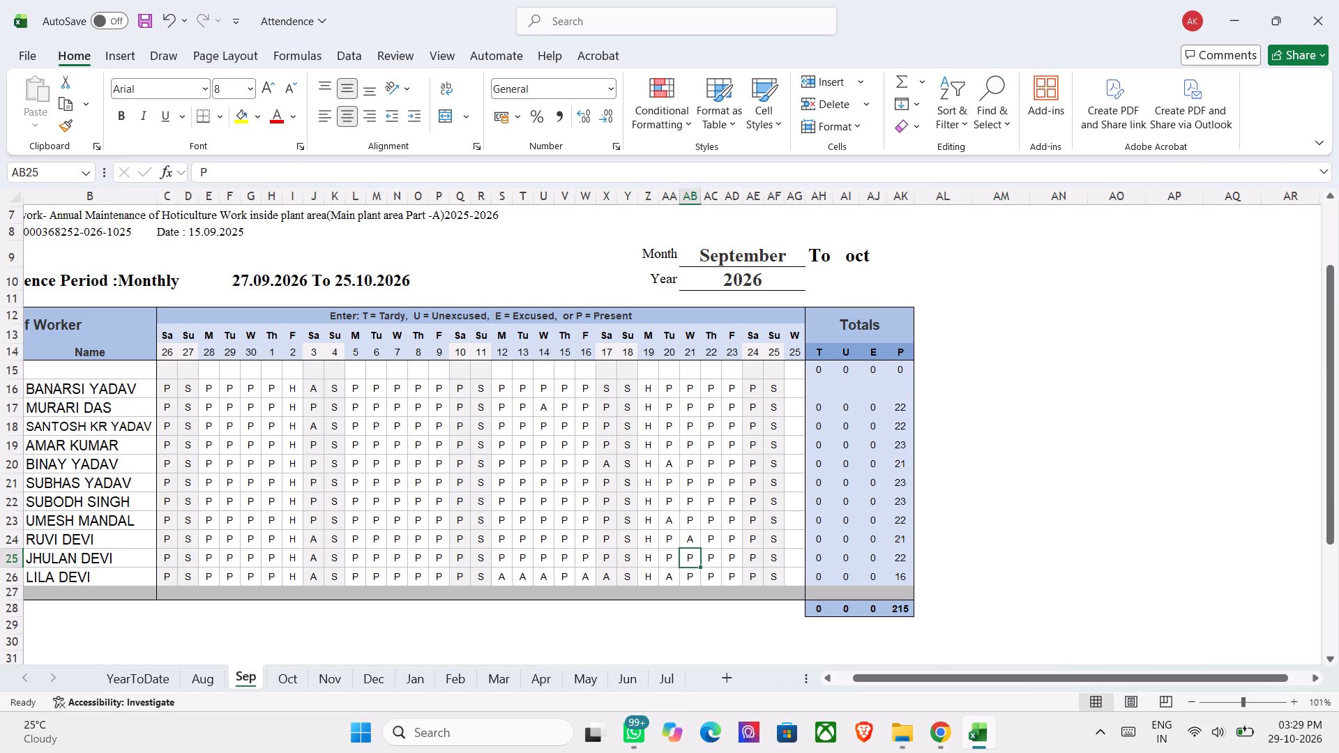
{"action": "key", "text": "Right"}
{"action": "key", "text": "Right"}
{"action": "key", "text": "Right"}
{"action": "key", "text": "Right"}
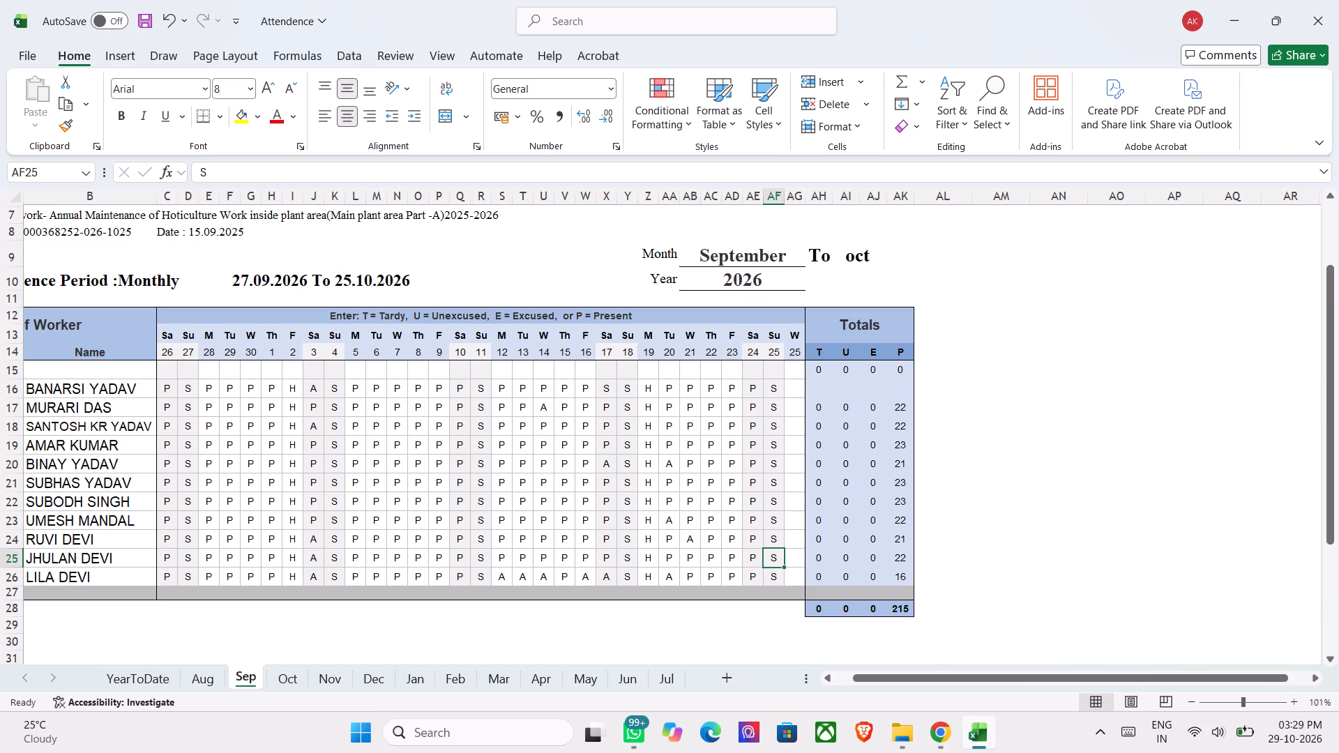
Review the attendance marks day by day in row 26, from Saturday 26 in C26 through Monday 12 in S26.
{"action": "left_click", "coordinate": [167, 573]}
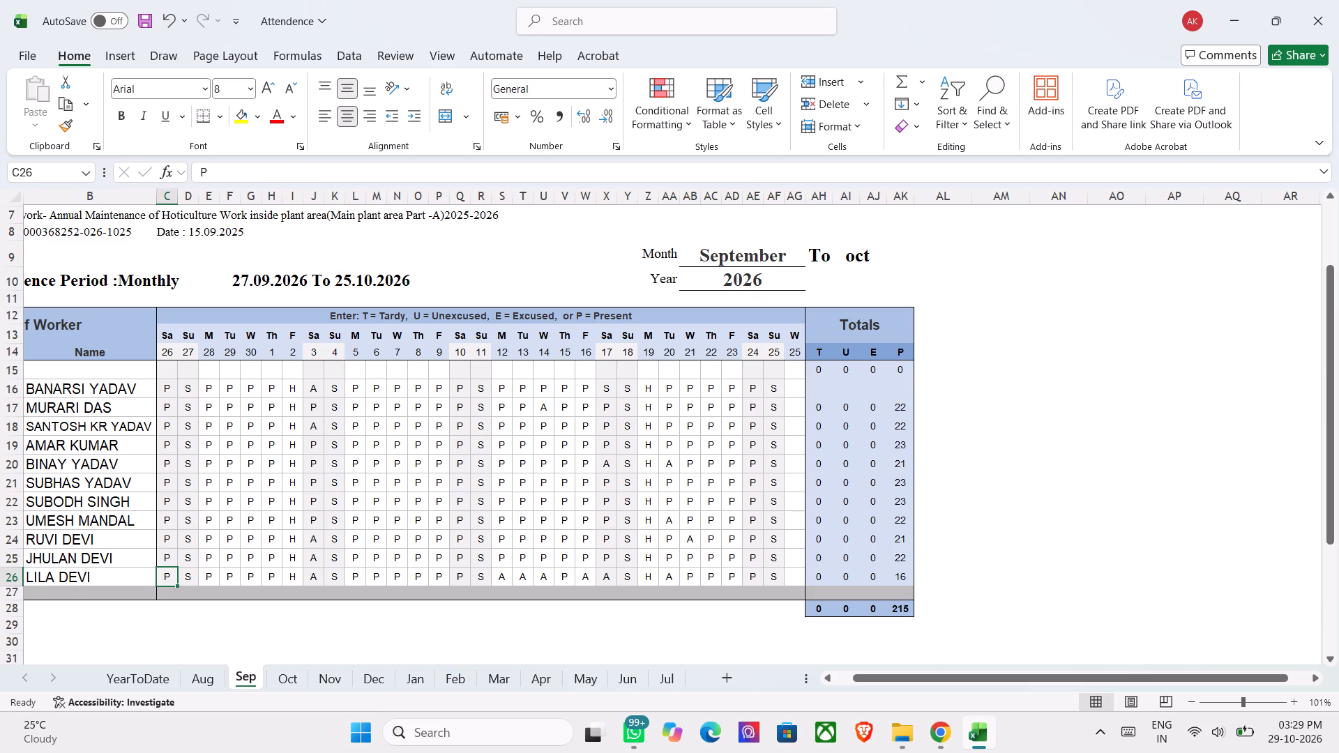
{"action": "key", "text": "Right"}
{"action": "key", "text": "Right"}
{"action": "key", "text": "Right"}
{"action": "key", "text": "Right"}
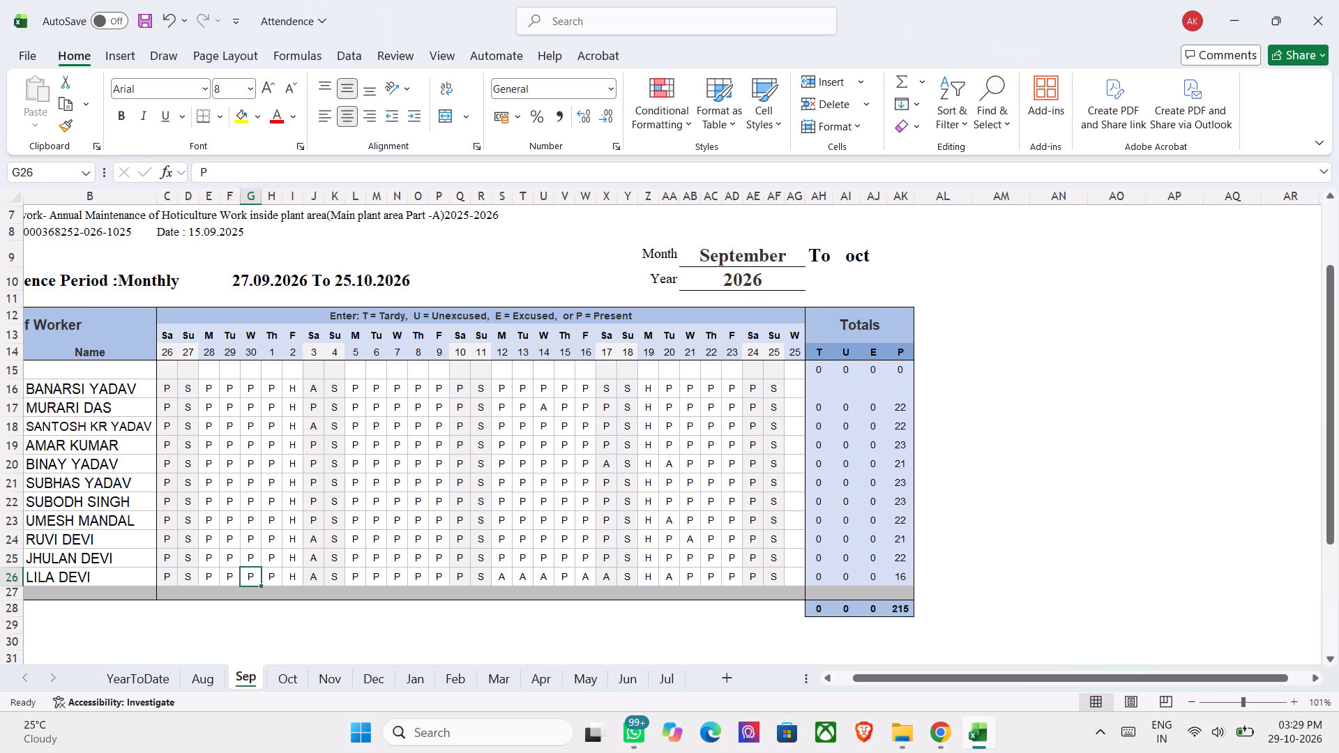
{"action": "key", "text": "Right"}
{"action": "key", "text": "Right"}
{"action": "key", "text": "Right"}
{"action": "key", "text": "Right"}
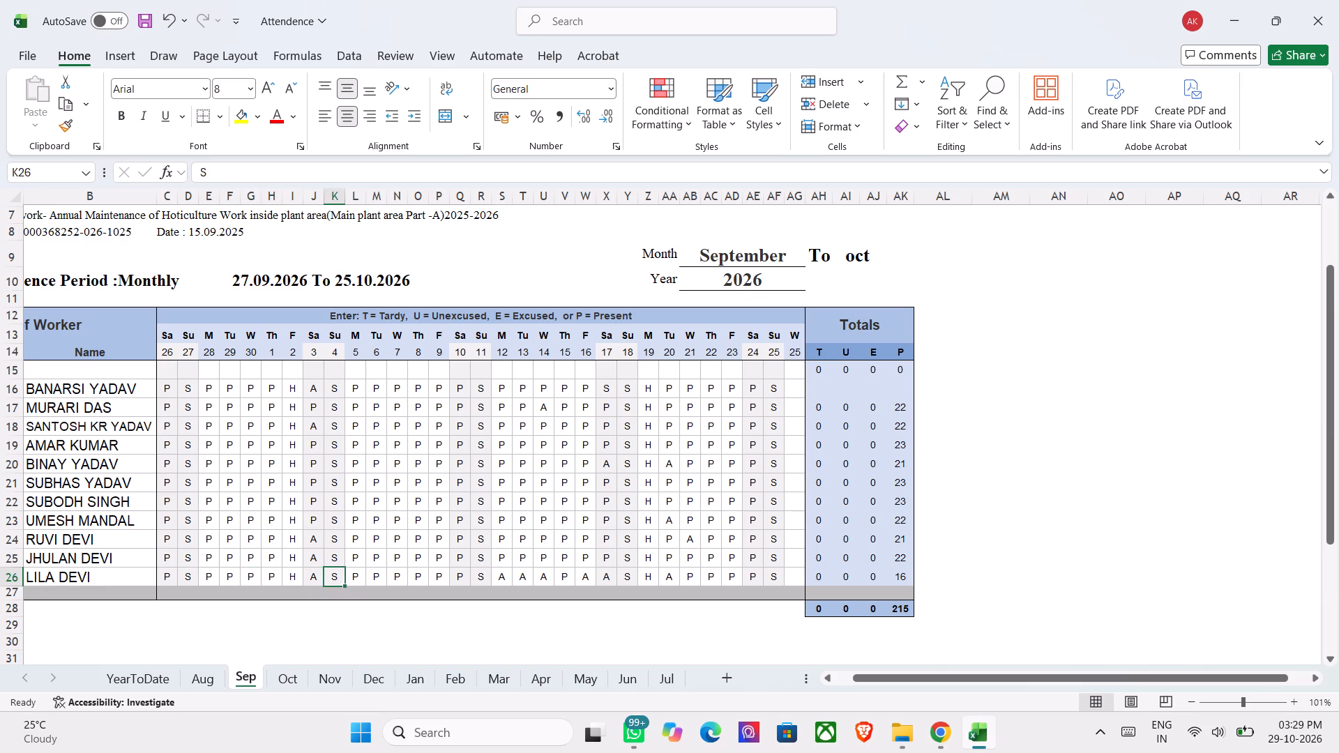
{"action": "key", "text": "Right"}
{"action": "key", "text": "Right"}
{"action": "key", "text": "Right"}
{"action": "key", "text": "Right"}
{"action": "key", "text": "Right"}
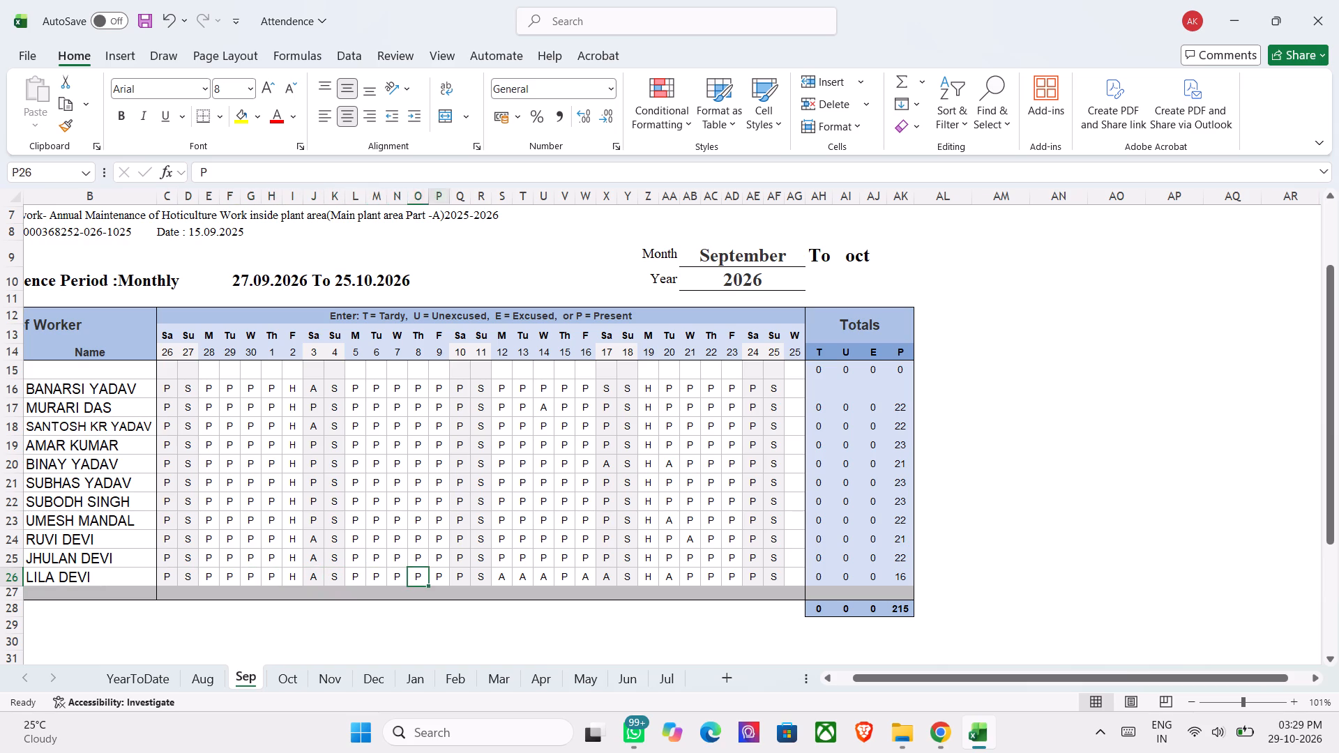
{"action": "key", "text": "Right"}
{"action": "key", "text": "Right"}
{"action": "key", "text": "Right"}
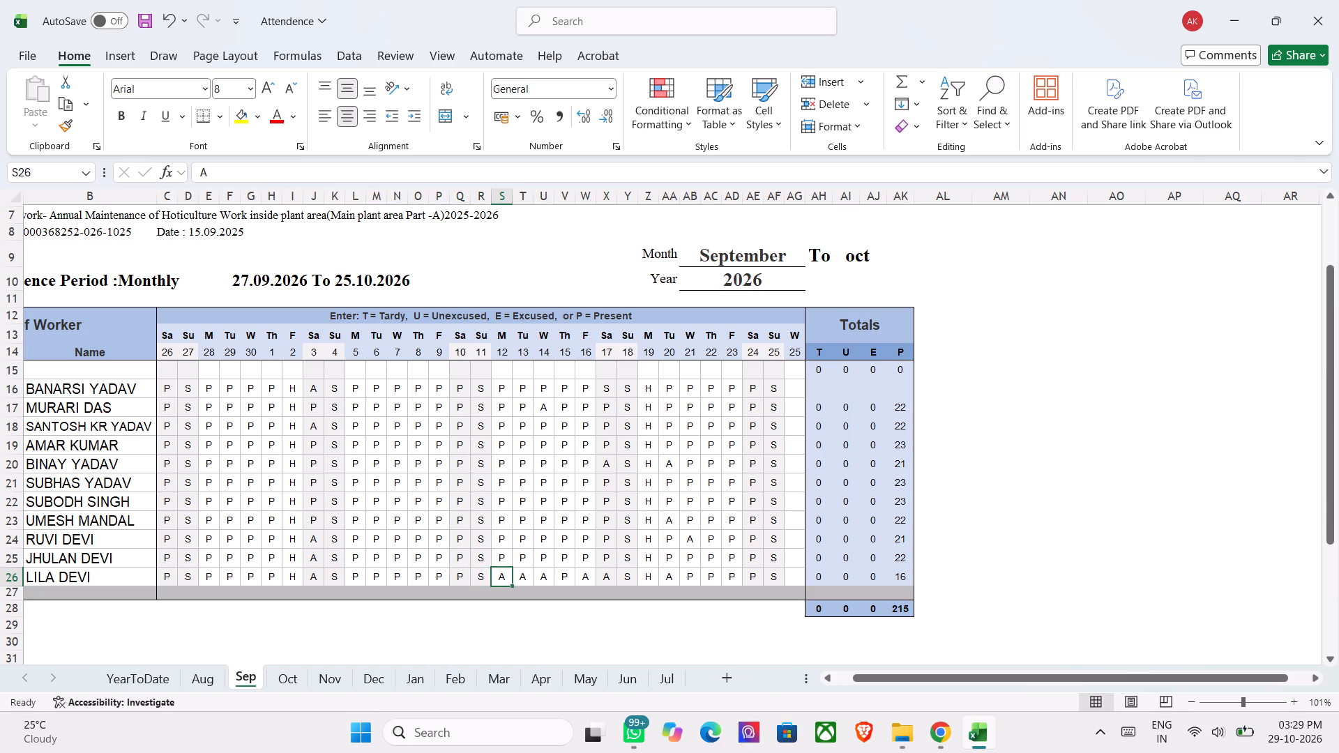
{"action": "key", "text": "Left"}
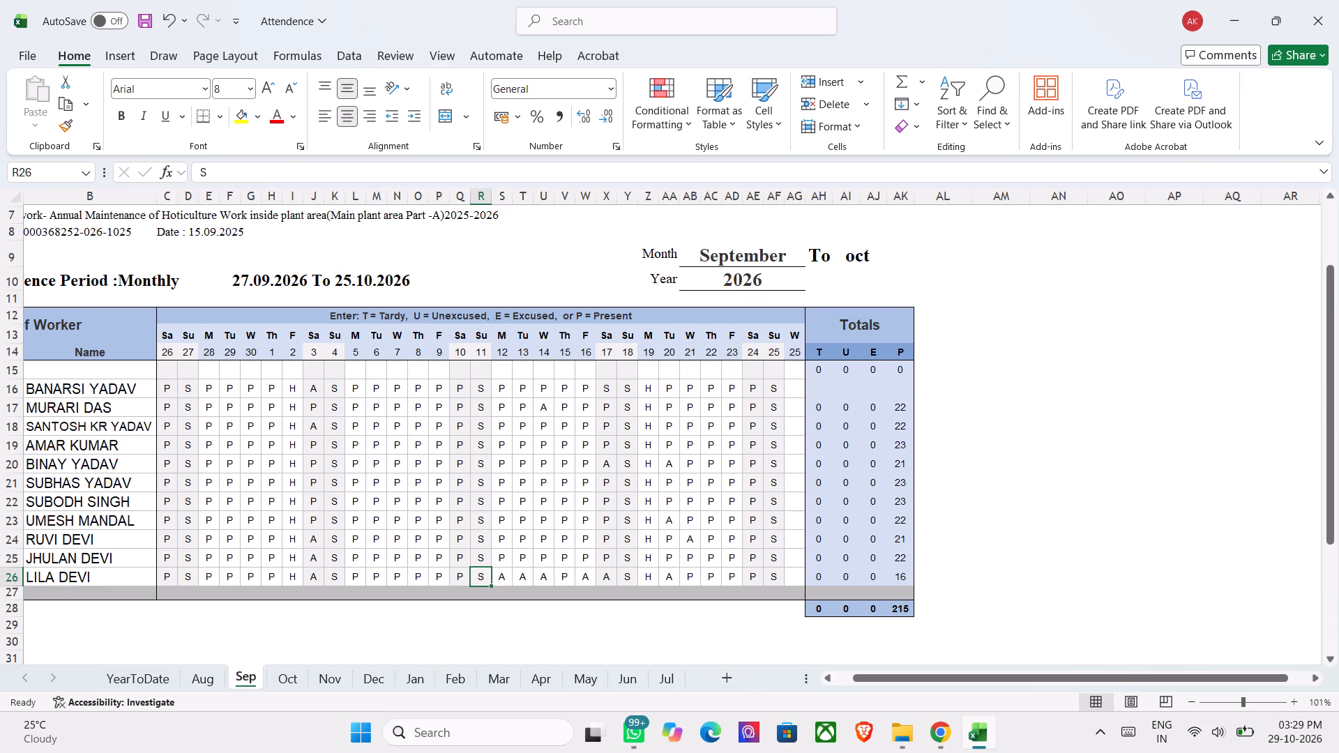
{"action": "key", "text": "Right"}
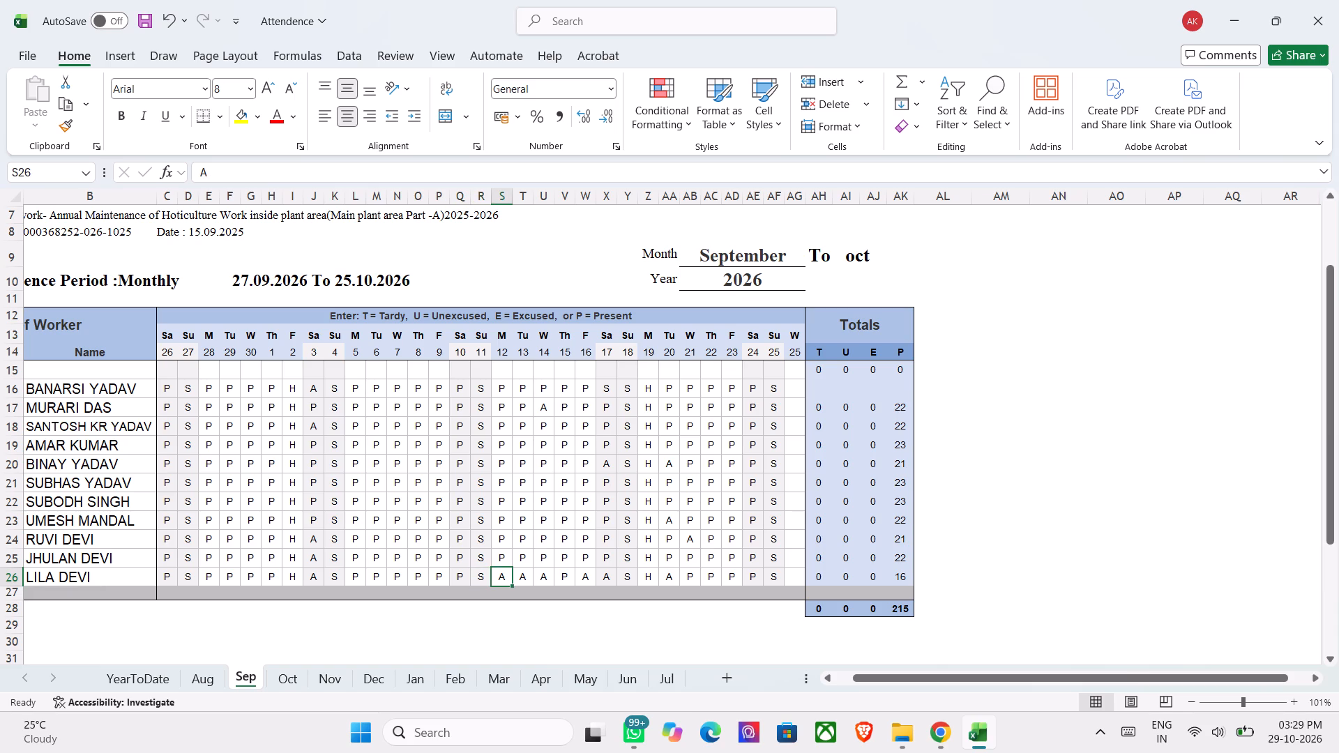
Mark the last worker in row 26 as P from Monday 12 through Friday 16, in S26 to W26.
{"action": "key", "text": "p"}
{"action": "key", "text": "Right"}
{"action": "key", "text": "p"}
{"action": "key", "text": "Right"}
{"action": "key", "text": "p"}
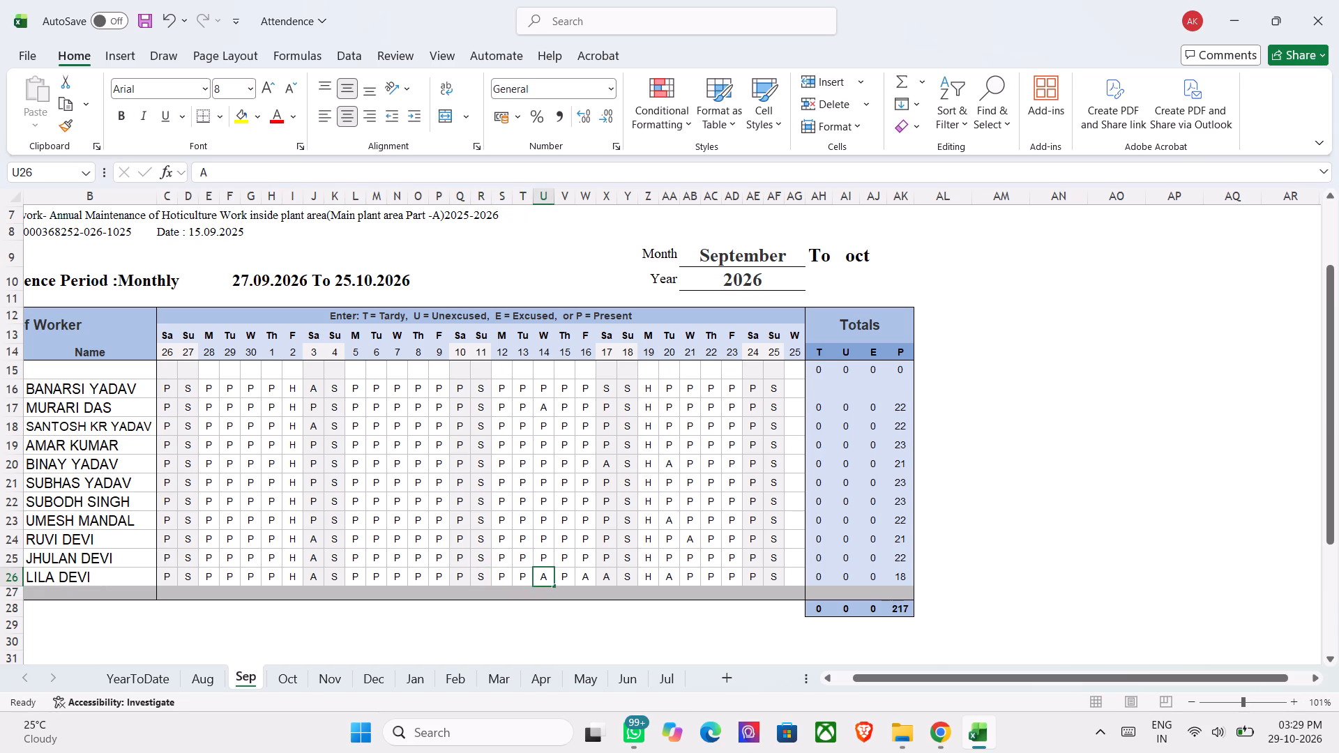
{"action": "key", "text": "Right"}
{"action": "key", "text": "p"}
{"action": "key", "text": "Right"}
{"action": "key", "text": "p"}
{"action": "key", "text": "Right"}
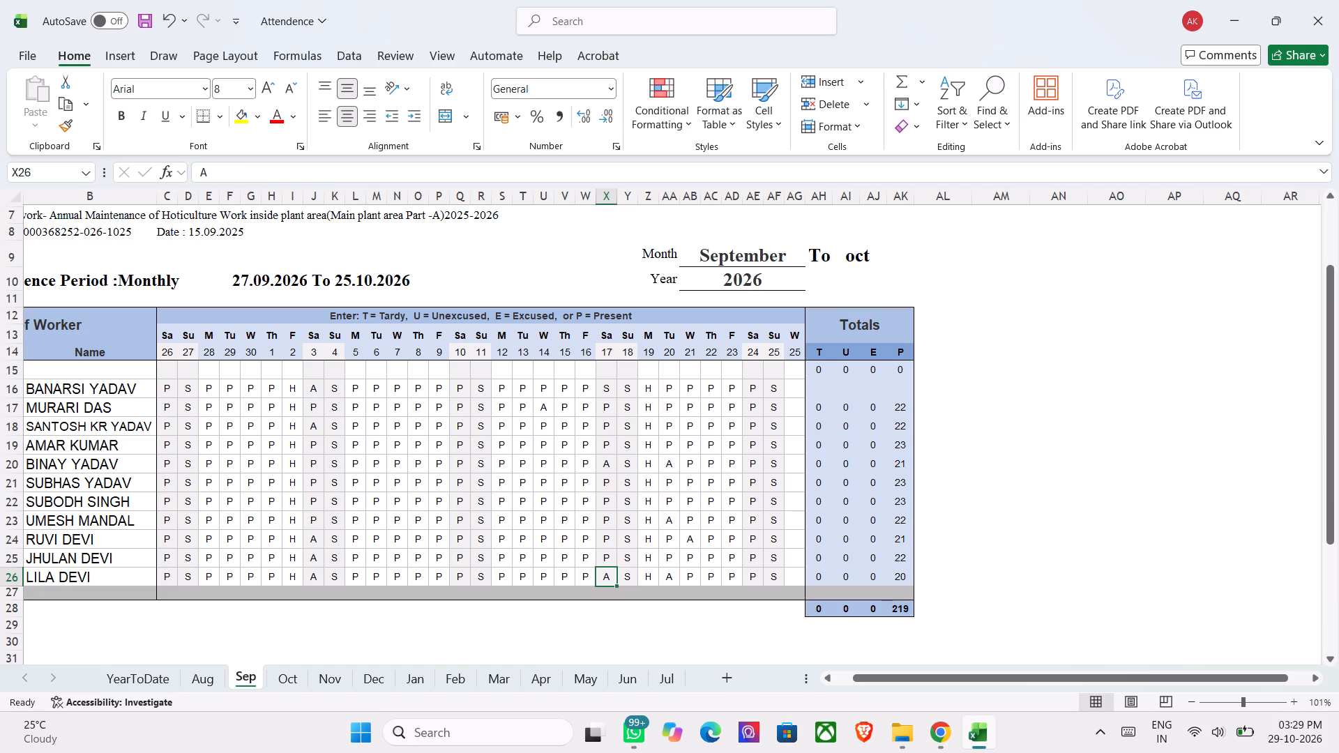
Recheck row 26's attendance marks from Saturday 17 back to Saturday 3 in J26 and forward again to X26.
{"action": "key", "text": "Left"}
{"action": "key", "text": "Left"}
{"action": "key", "text": "Left"}
{"action": "key", "text": "Left"}
{"action": "key", "text": "Left"}
{"action": "key", "text": "Left"}
{"action": "key", "text": "Left"}
{"action": "key", "text": "Left"}
{"action": "key", "text": "Left"}
{"action": "key", "text": "Left"}
{"action": "key", "text": "Left"}
{"action": "key", "text": "Left"}
{"action": "key", "text": "Left"}
{"action": "key", "text": "Left"}
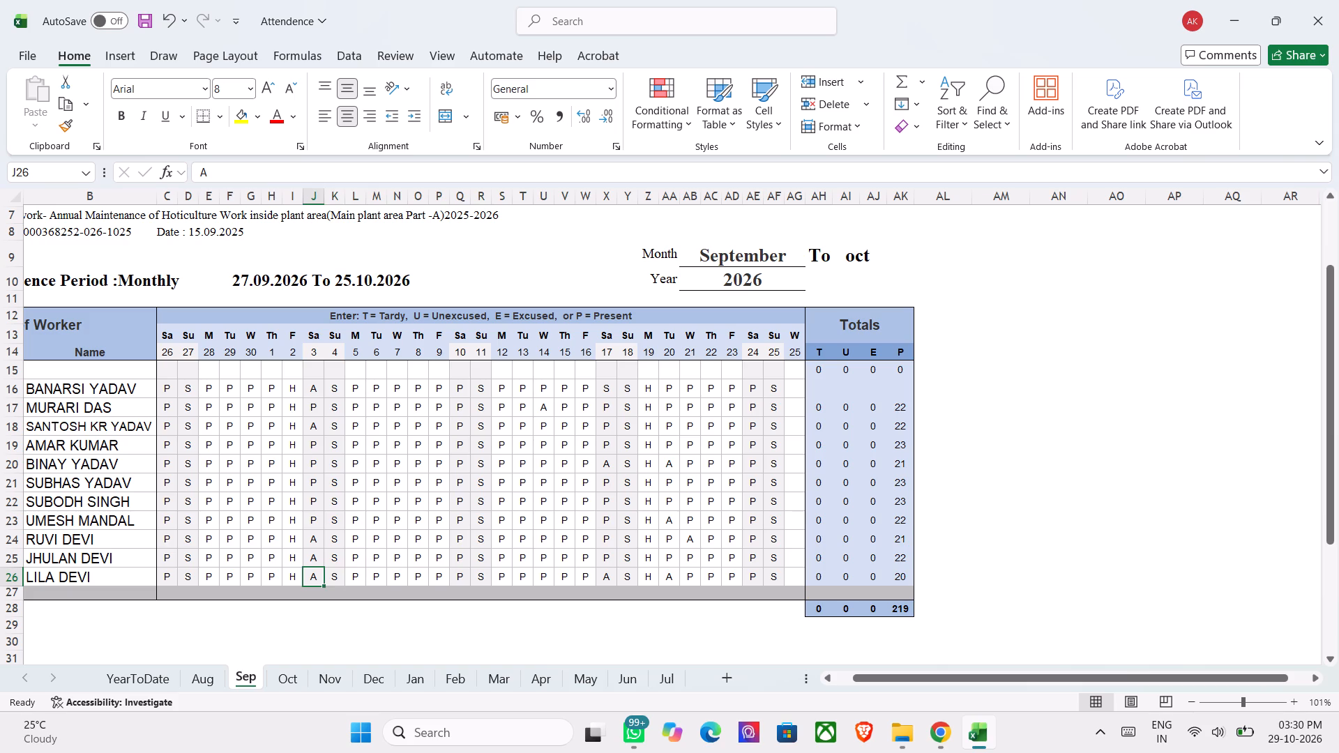
{"action": "key", "text": "Right"}
{"action": "key", "text": "Right"}
{"action": "key", "text": "Right"}
{"action": "key", "text": "Right"}
{"action": "key", "text": "Right"}
{"action": "key", "text": "Right"}
{"action": "key", "text": "Right"}
{"action": "key", "text": "Right"}
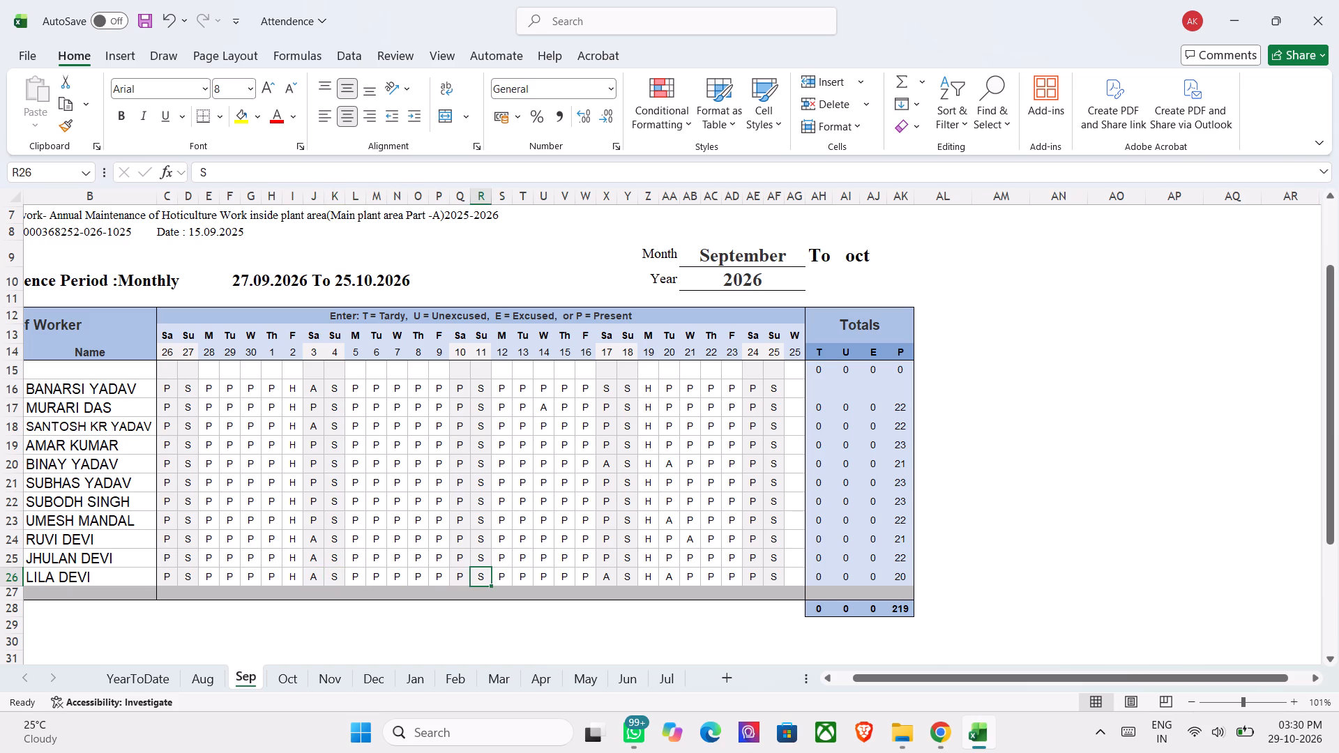
{"action": "key", "text": "Right"}
{"action": "key", "text": "Right"}
{"action": "key", "text": "Right"}
{"action": "key", "text": "Right"}
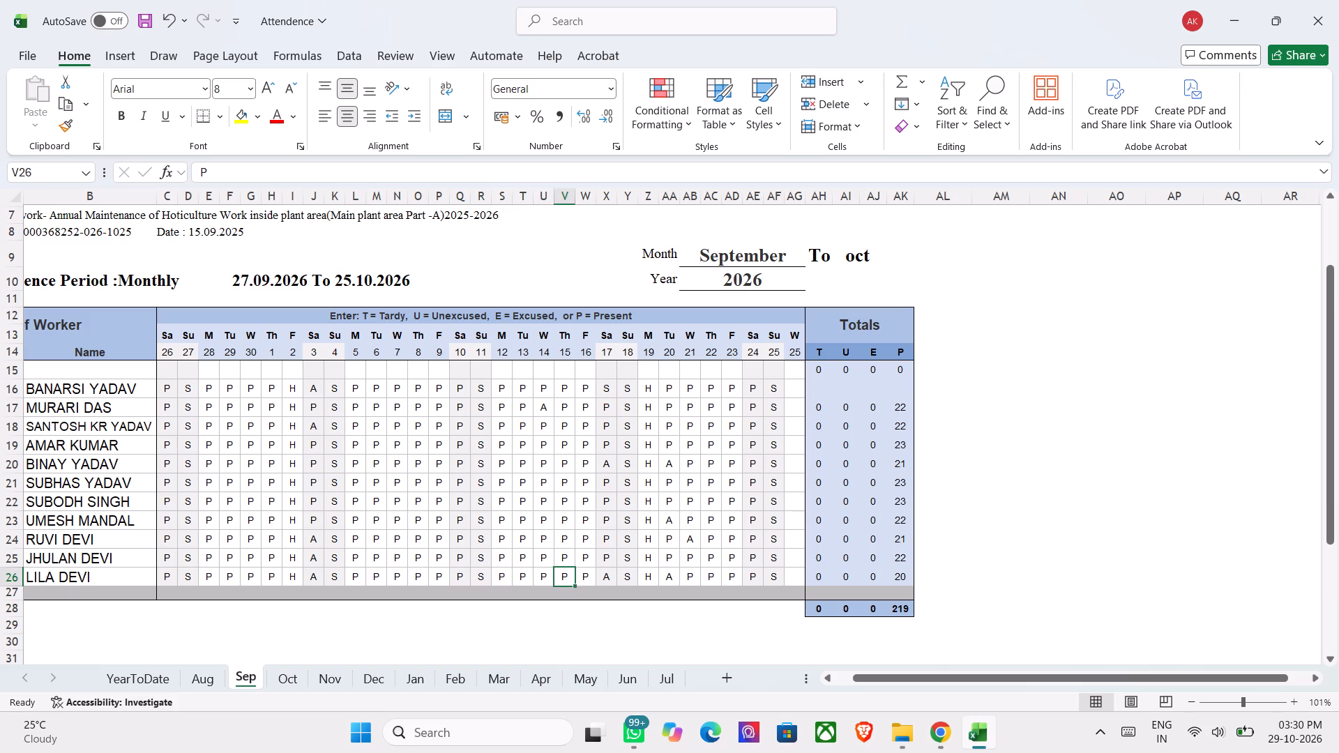
{"action": "key", "text": "Right"}
{"action": "key", "text": "Right"}
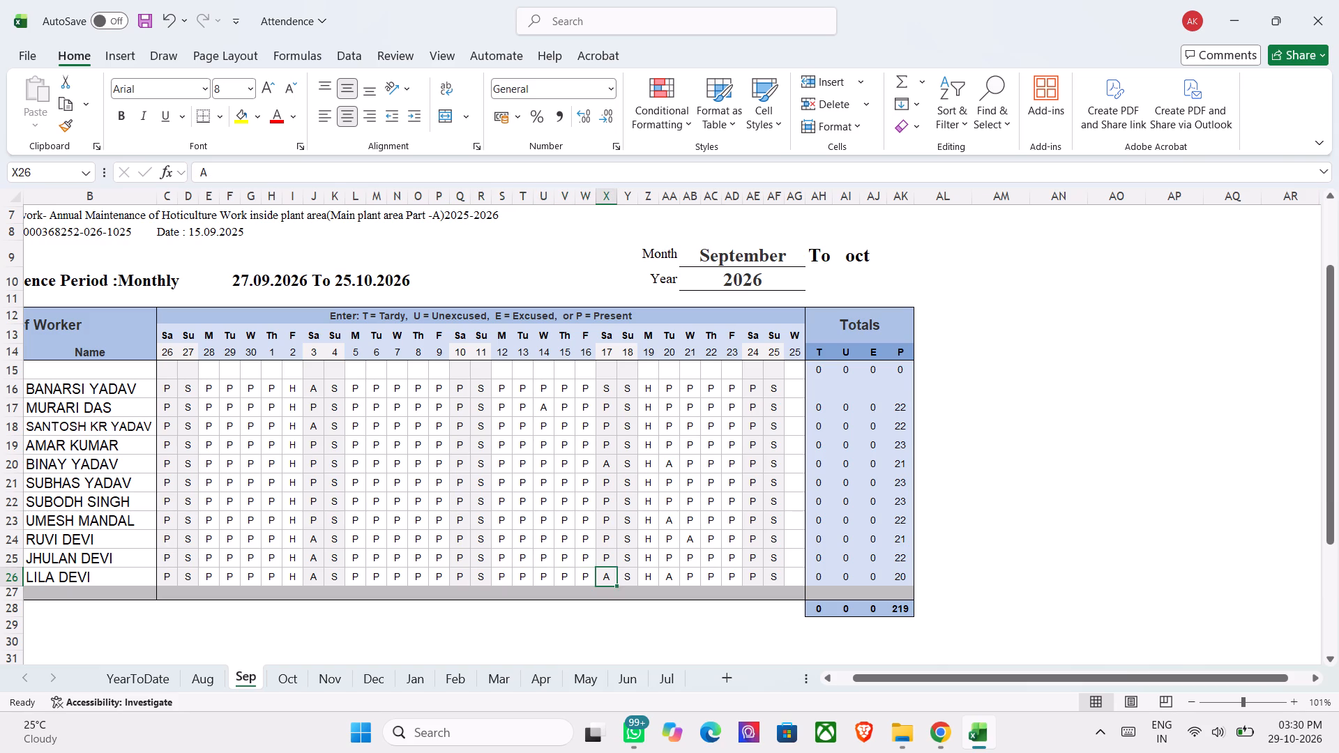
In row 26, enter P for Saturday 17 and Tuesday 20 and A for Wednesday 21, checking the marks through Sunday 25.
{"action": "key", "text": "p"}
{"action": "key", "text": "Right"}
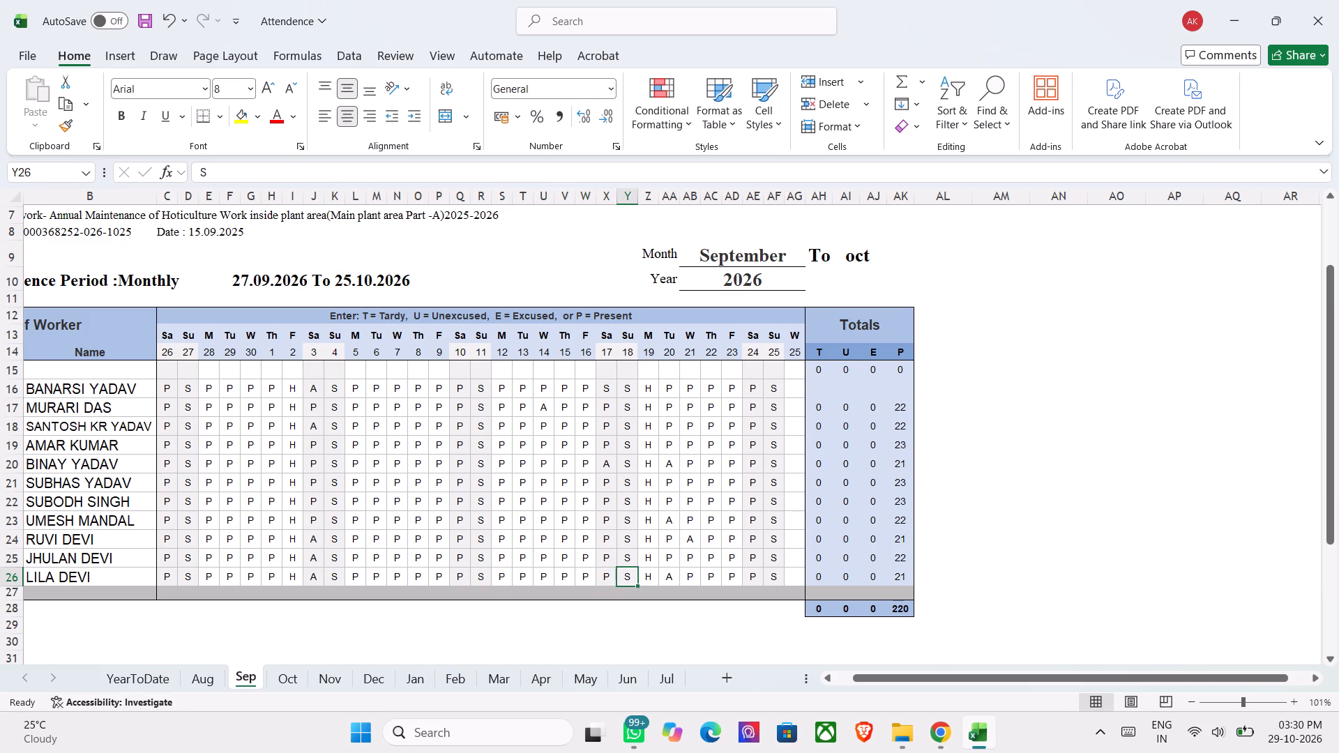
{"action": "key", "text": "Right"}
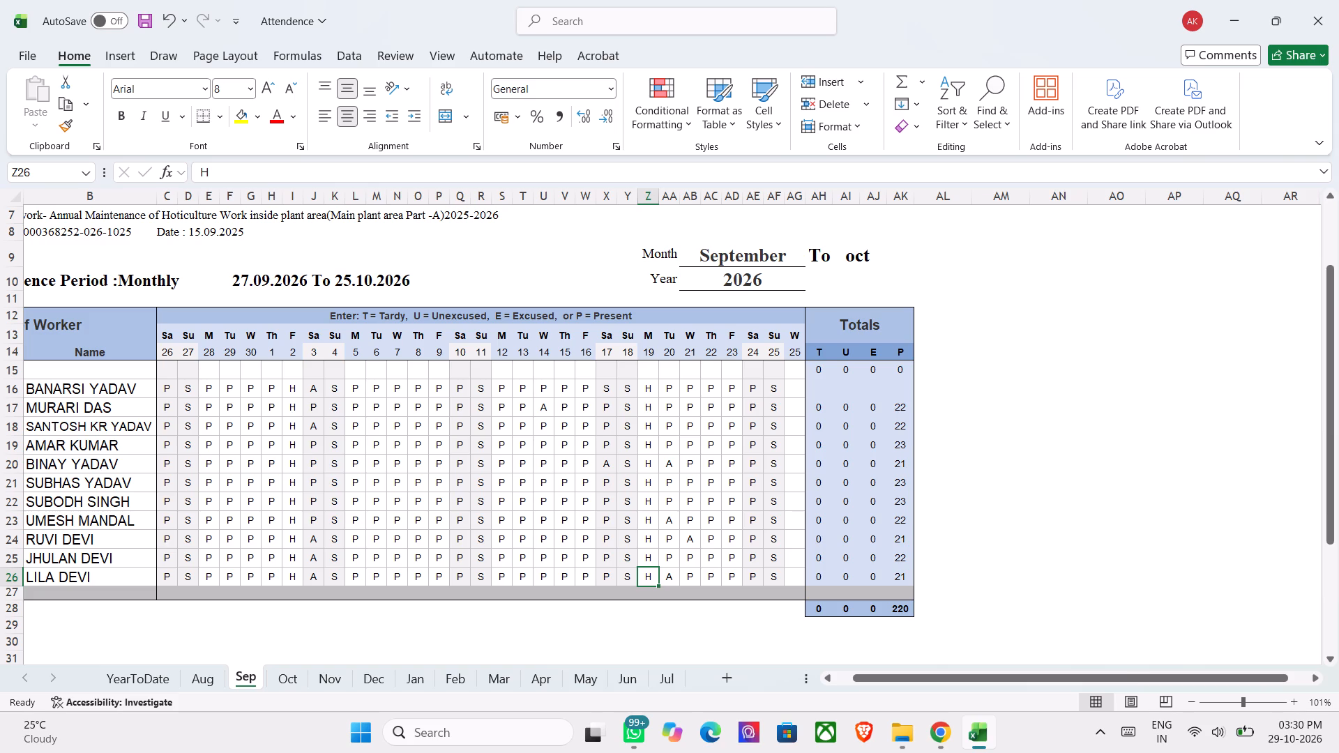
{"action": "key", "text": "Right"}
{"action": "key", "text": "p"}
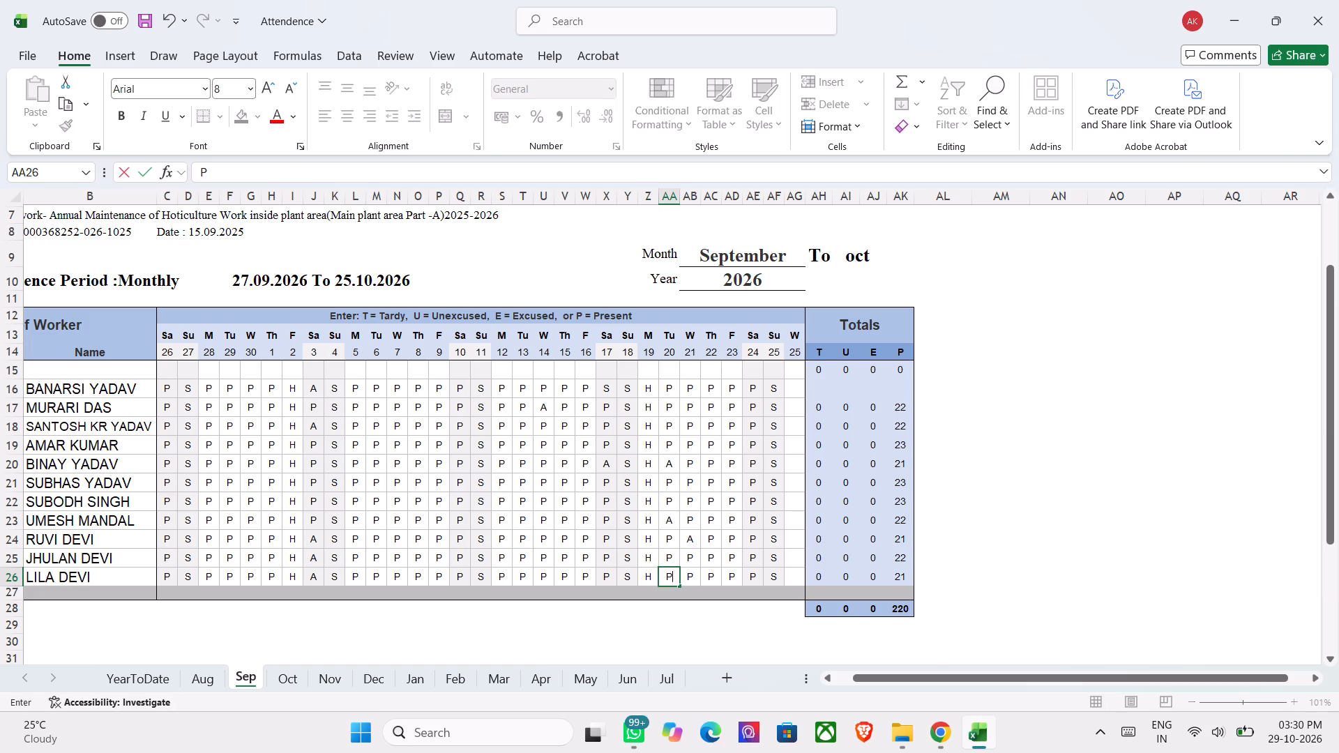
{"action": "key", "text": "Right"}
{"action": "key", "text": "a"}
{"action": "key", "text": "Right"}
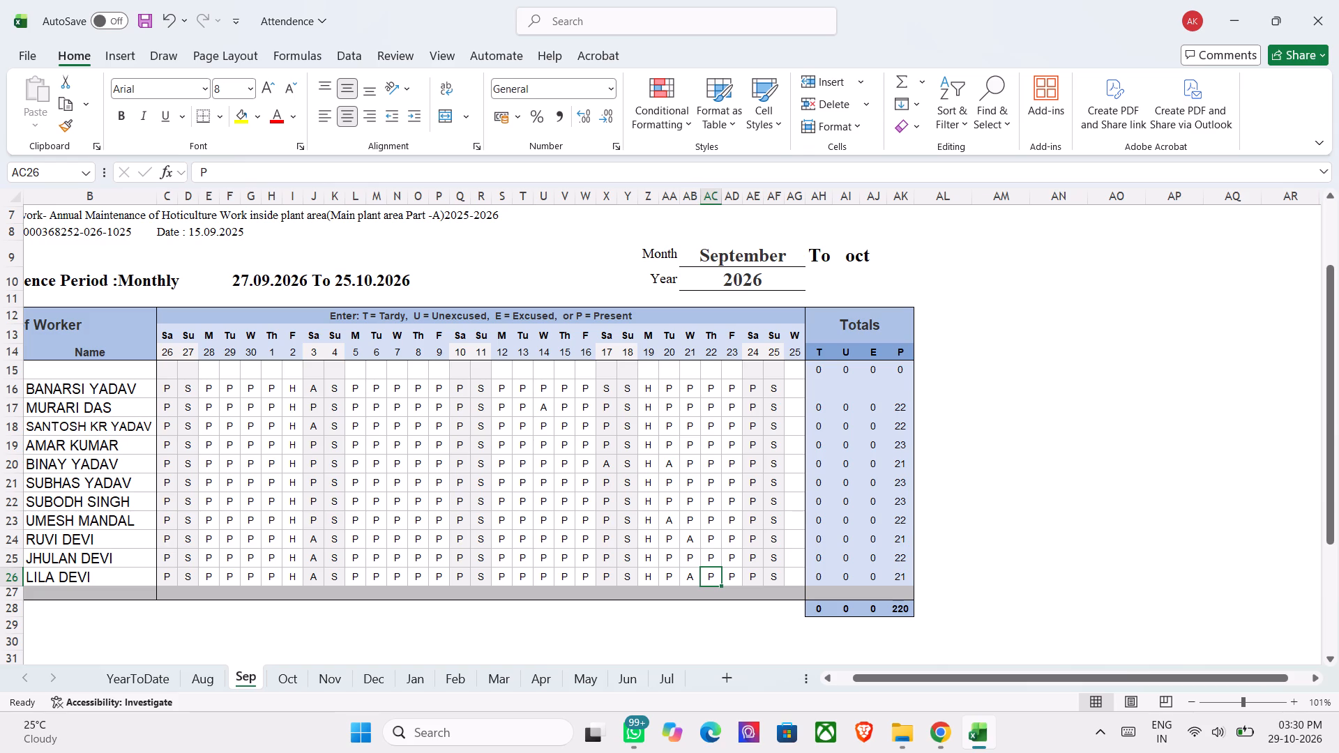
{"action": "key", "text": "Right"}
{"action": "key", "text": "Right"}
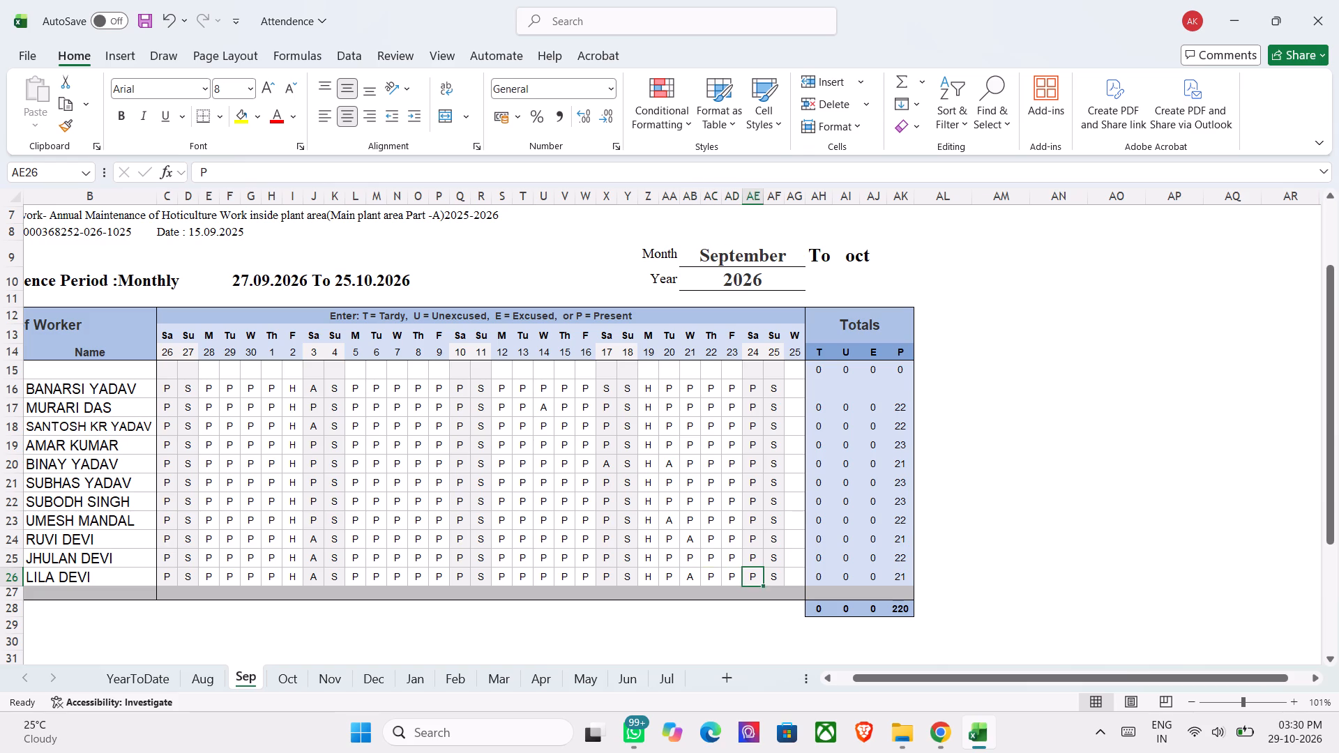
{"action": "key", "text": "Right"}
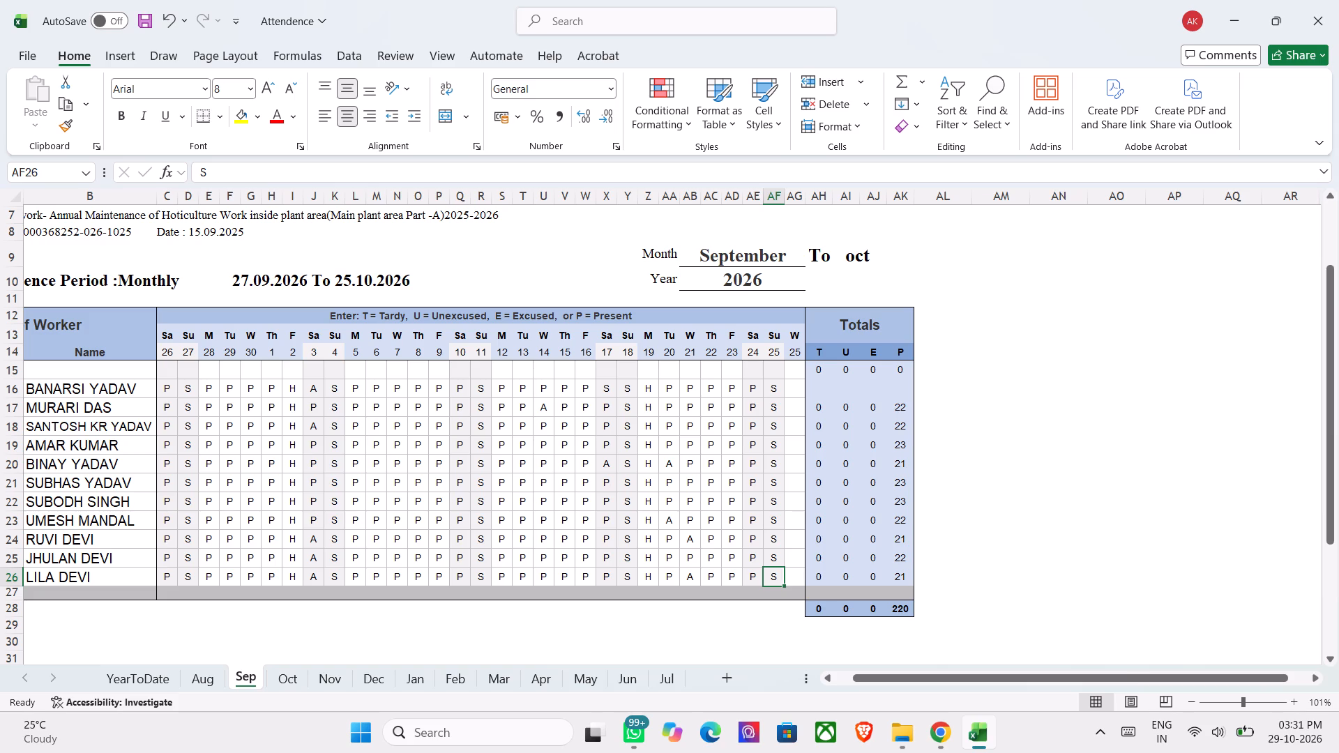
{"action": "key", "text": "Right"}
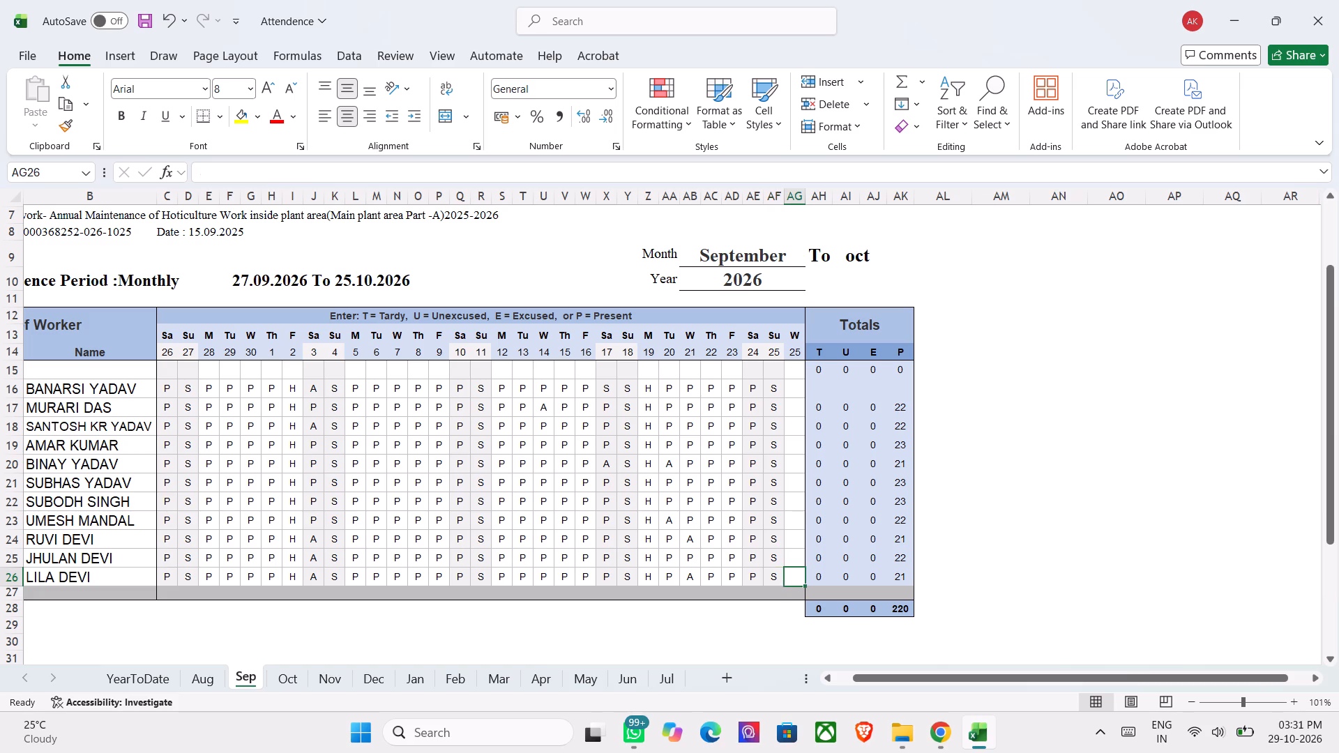
Recheck row 26's attendance marks from Saturday 3 in J26 through Monday 12 in S26.
{"action": "left_click", "coordinate": [312, 579]}
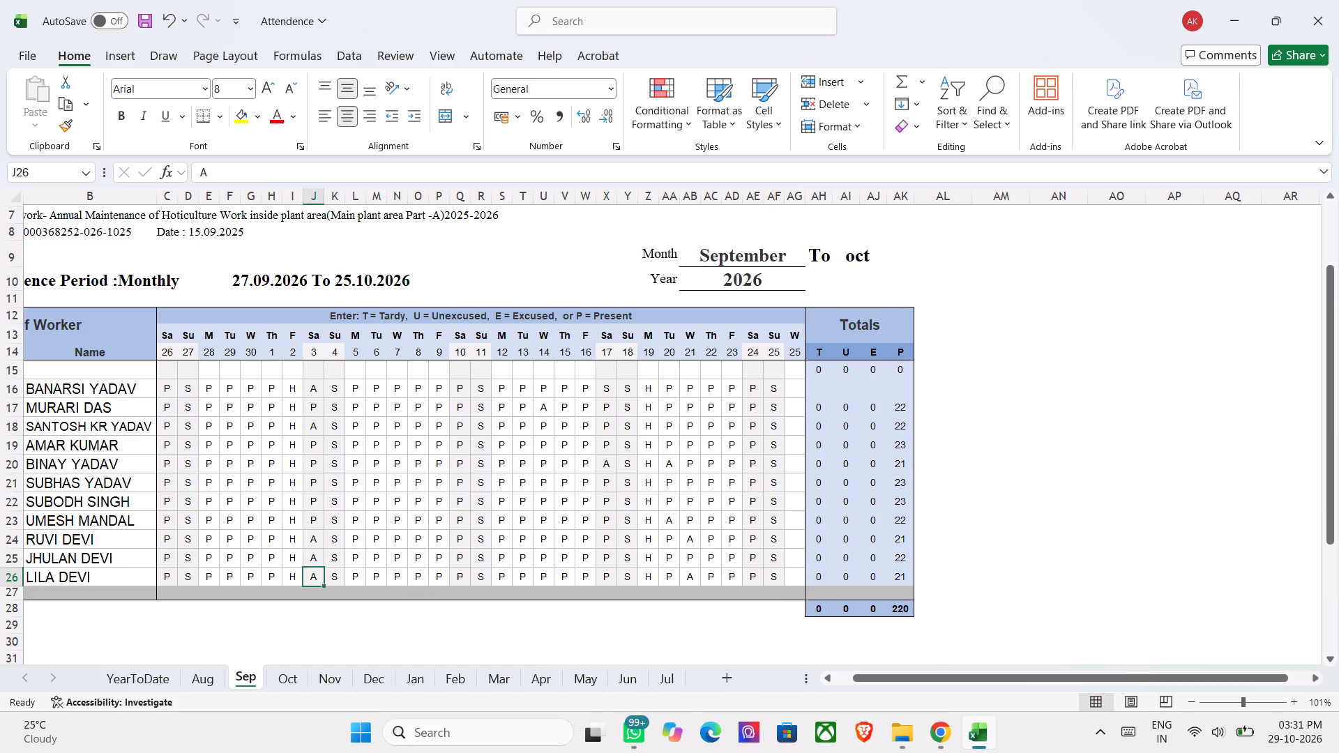
{"action": "key", "text": "Right"}
{"action": "key", "text": "Right"}
{"action": "key", "text": "Right"}
{"action": "key", "text": "Right"}
{"action": "key", "text": "Right"}
{"action": "key", "text": "Right"}
{"action": "key", "text": "Right"}
{"action": "key", "text": "Right"}
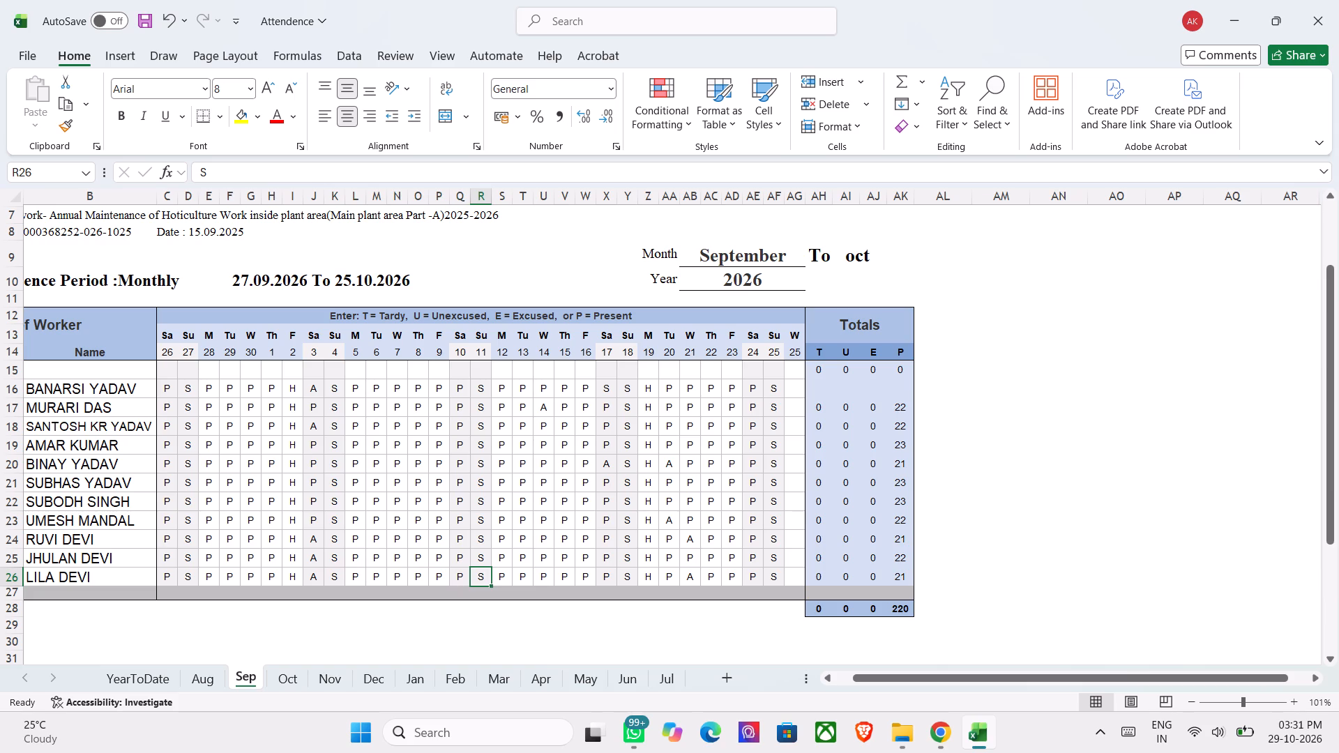
{"action": "key", "text": "Right"}
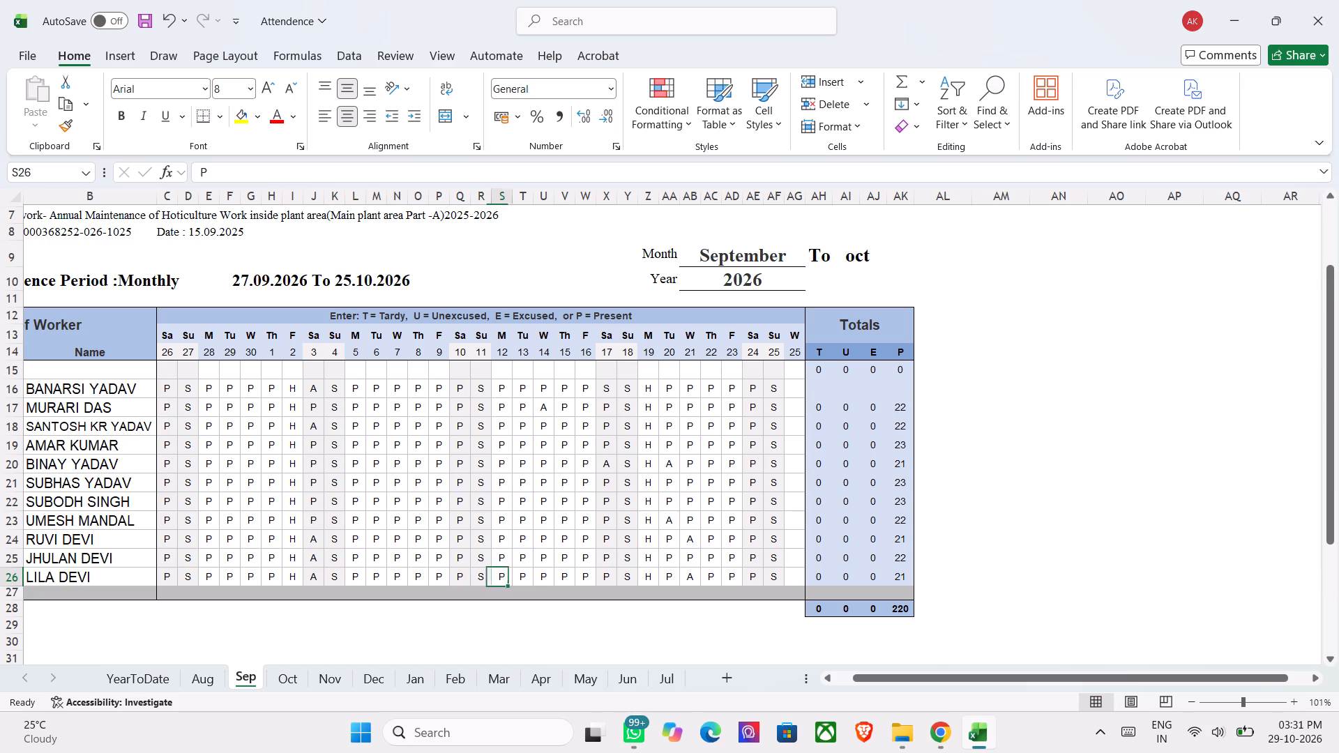
Mark row 26 as A on Wednesday 14, Friday 16 and Saturday 17, in U26, W26 and X26.
{"action": "key", "text": "Right"}
{"action": "key", "text": "Right"}
{"action": "key", "text": "a"}
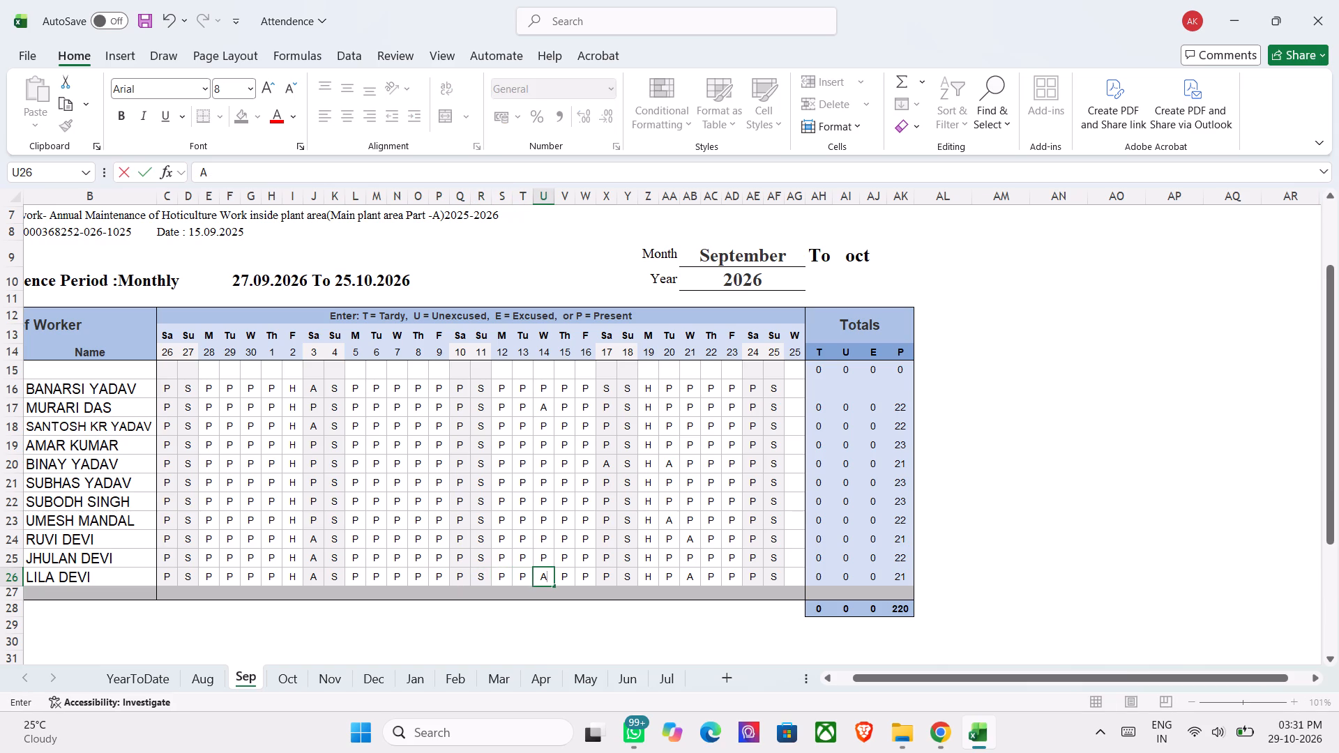
{"action": "key", "text": "Right"}
{"action": "key", "text": "Right"}
{"action": "key", "text": "a"}
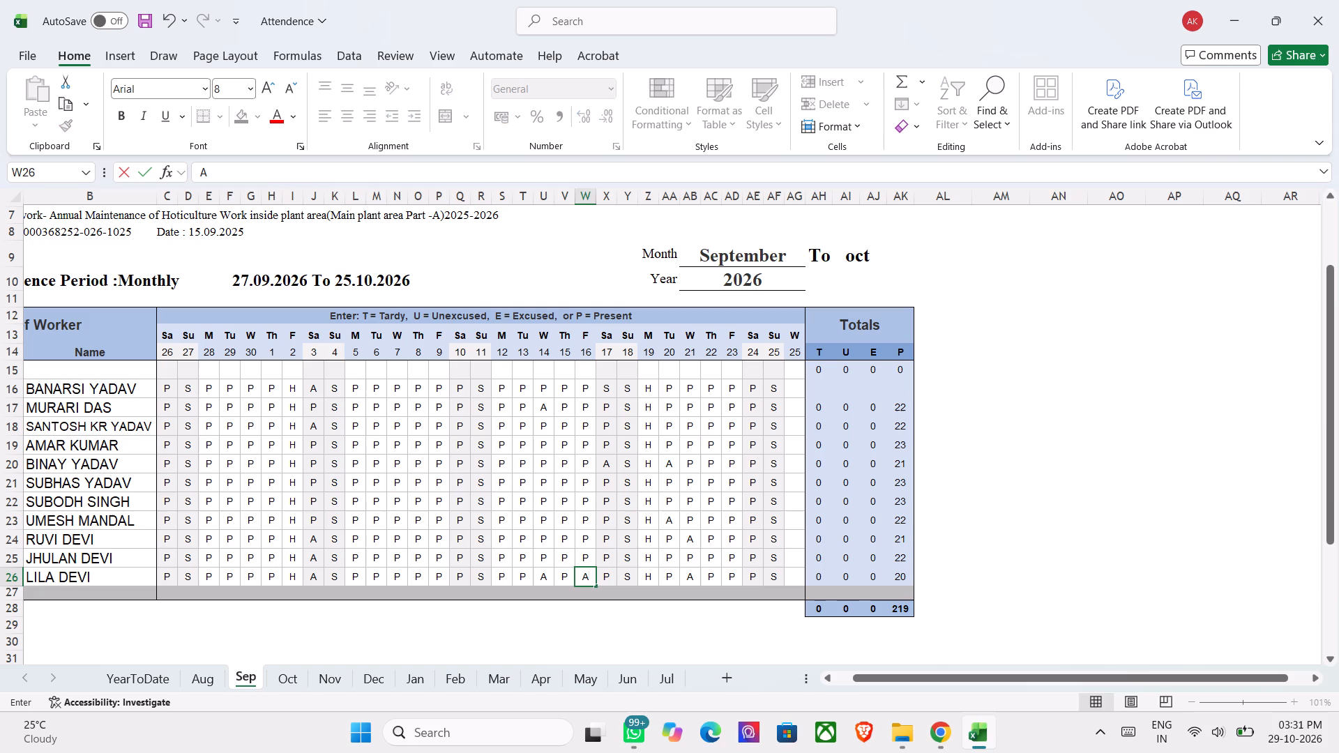
{"action": "key", "text": "Right"}
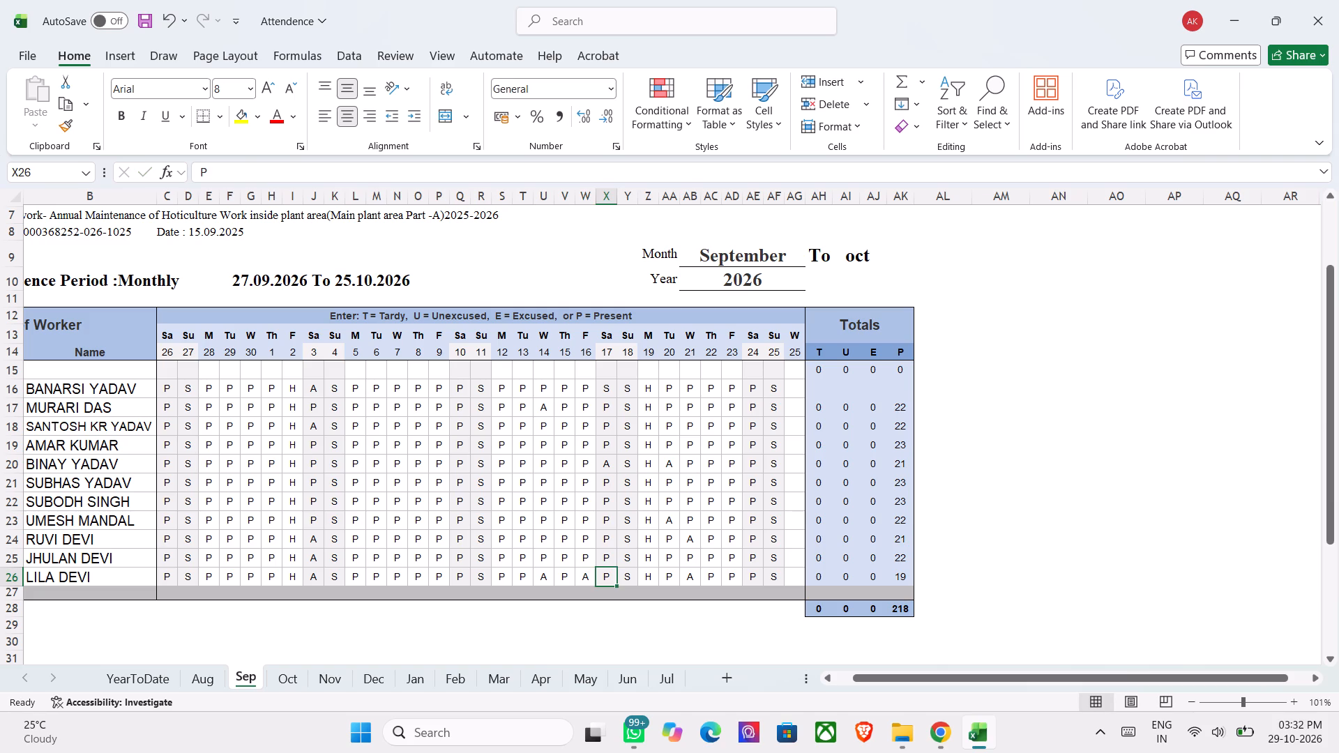
{"action": "key", "text": "a"}
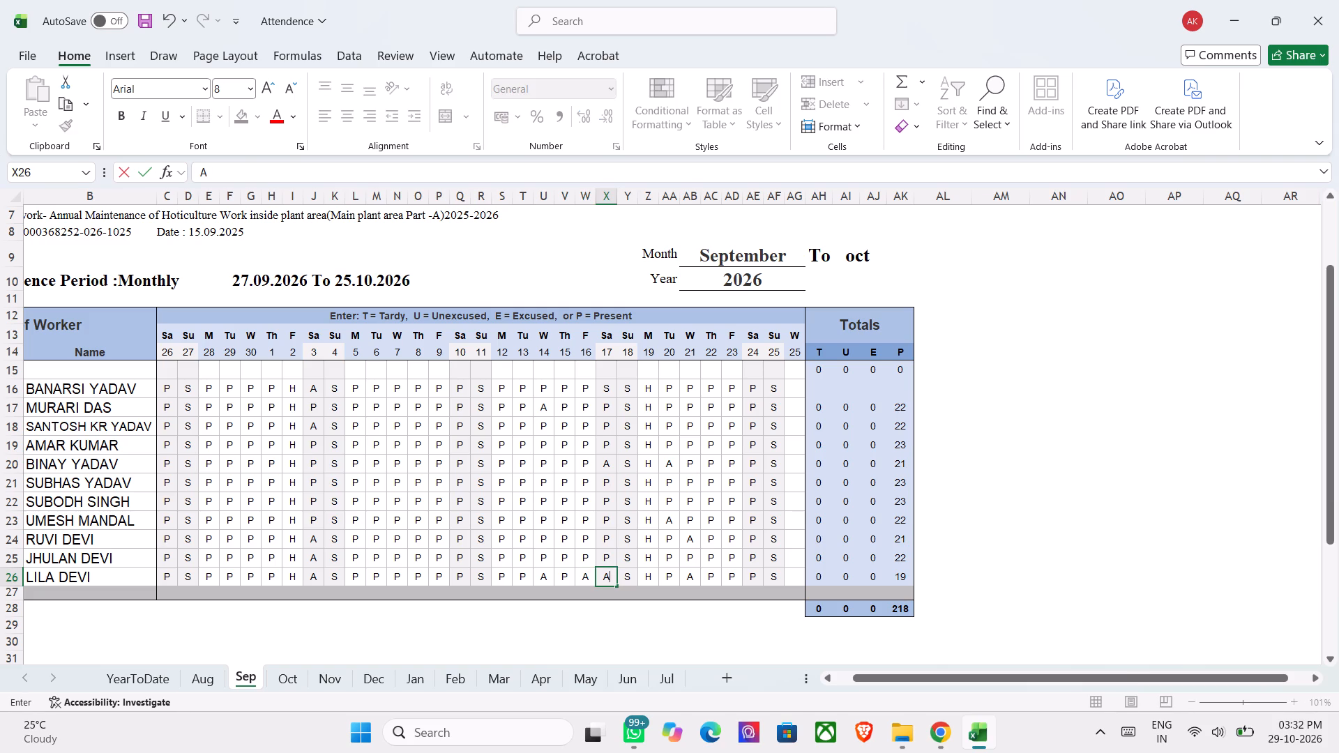
{"action": "key", "text": "Right"}
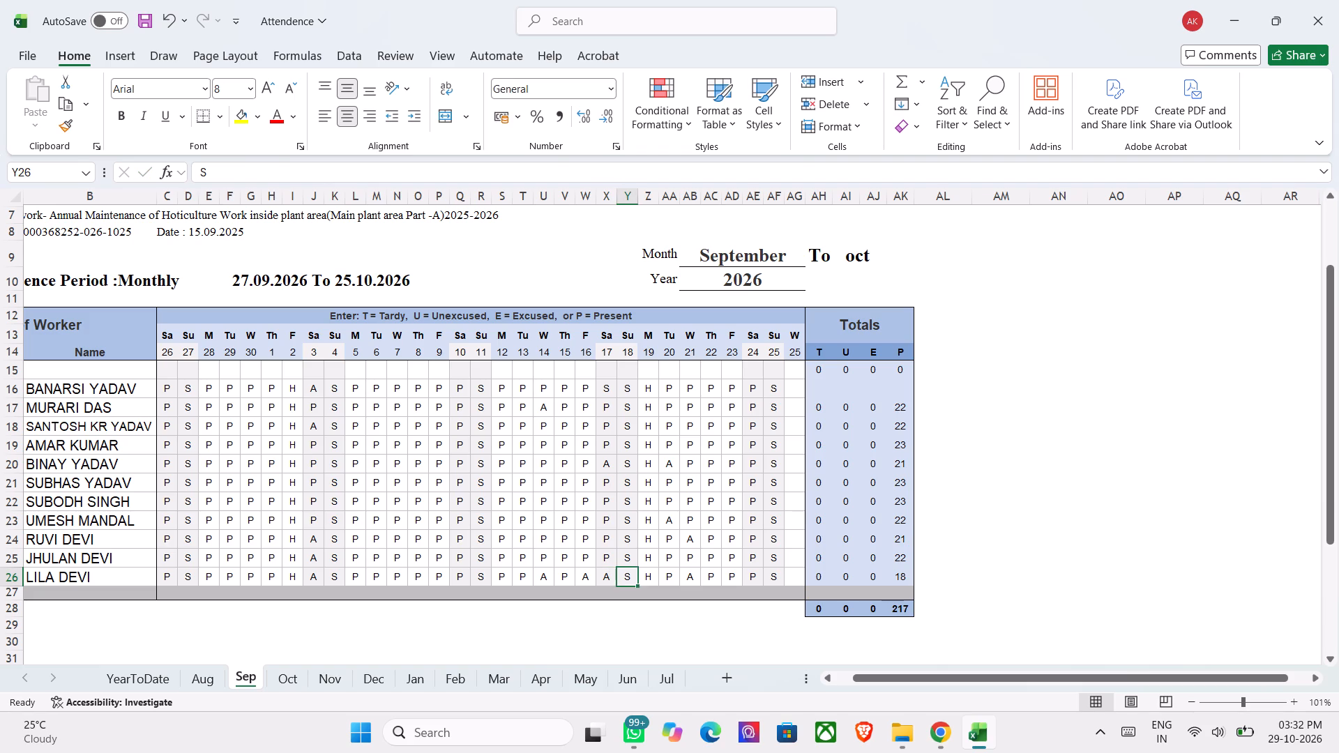
Set row 26's mark to A for Tuesday 20 in AA26 and to P for Wednesday 21 in AB26.
{"action": "key", "text": "Right"}
{"action": "key", "text": "Right"}
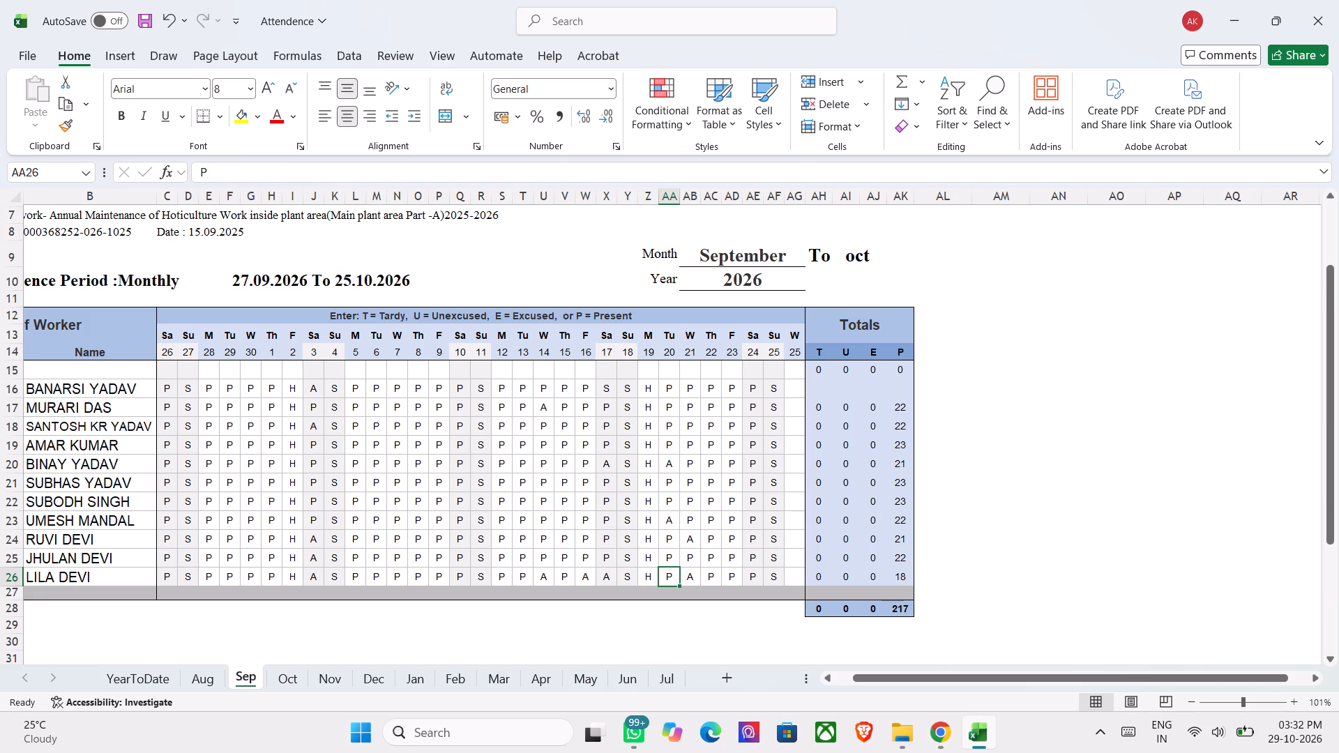
{"action": "key", "text": "a"}
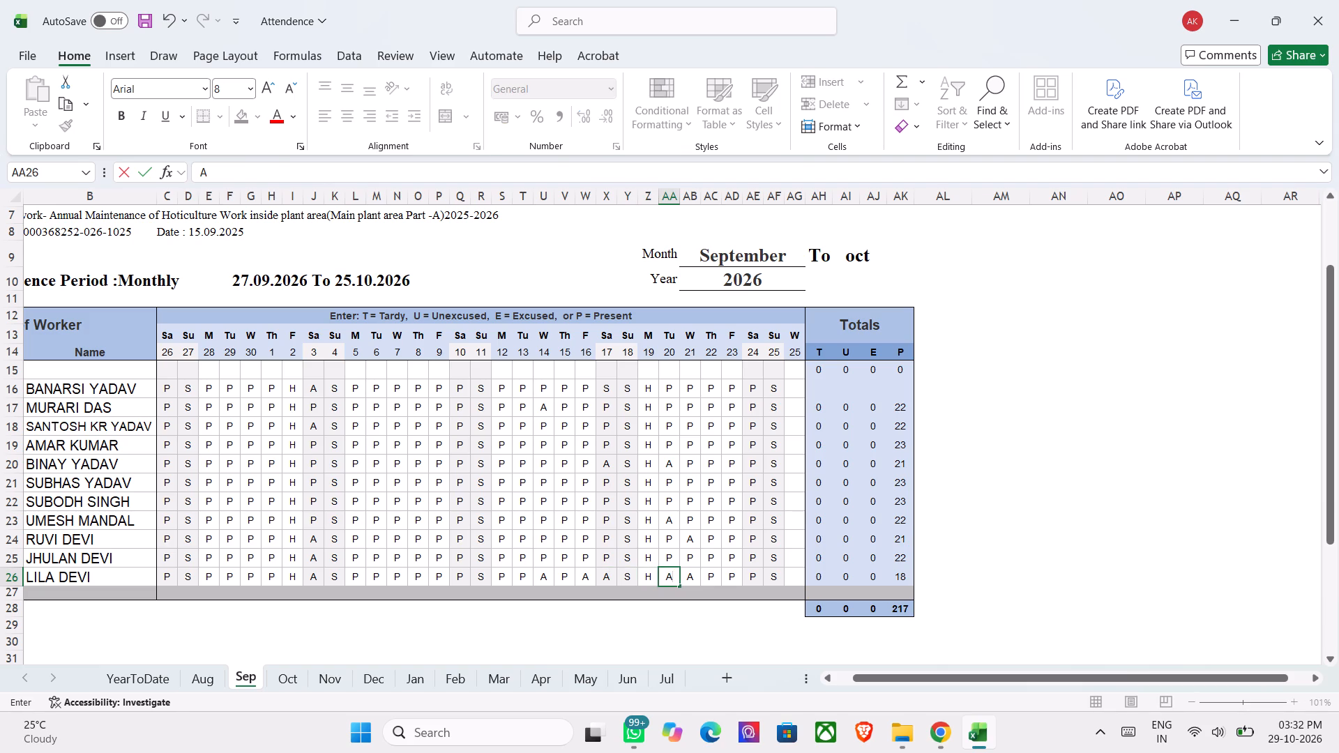
{"action": "key", "text": "Right"}
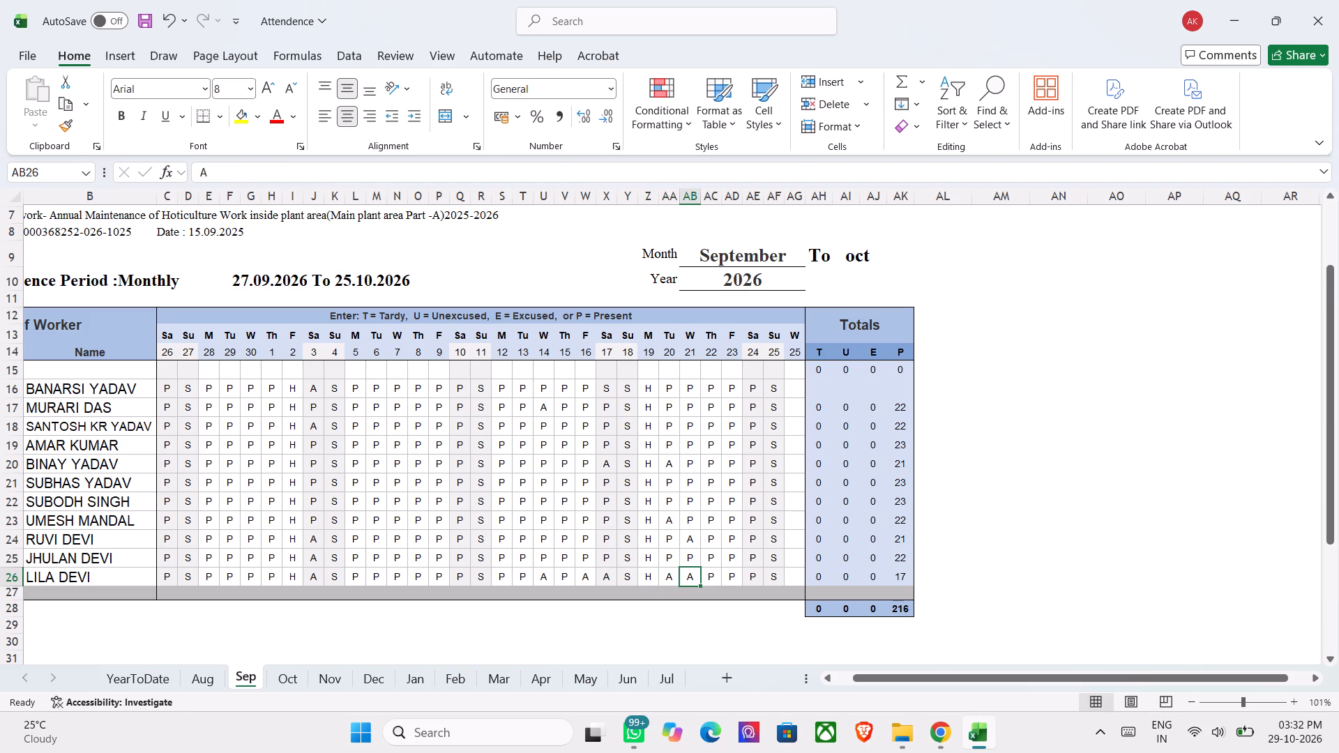
{"action": "key", "text": "p"}
{"action": "key", "text": "Right"}
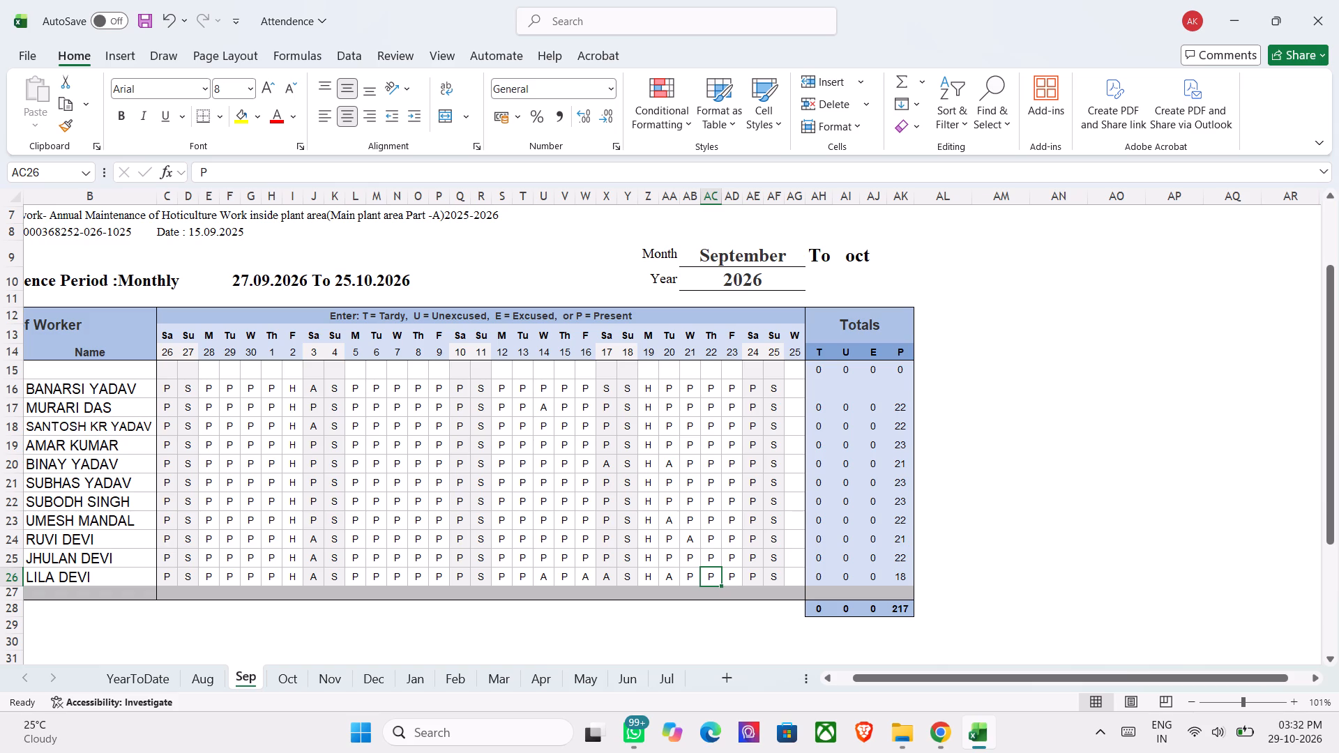
Check row 24's attendance marks day by day, from Saturday 26 in C24 through Sunday 25 in AF24.
{"action": "left_click", "coordinate": [168, 538]}
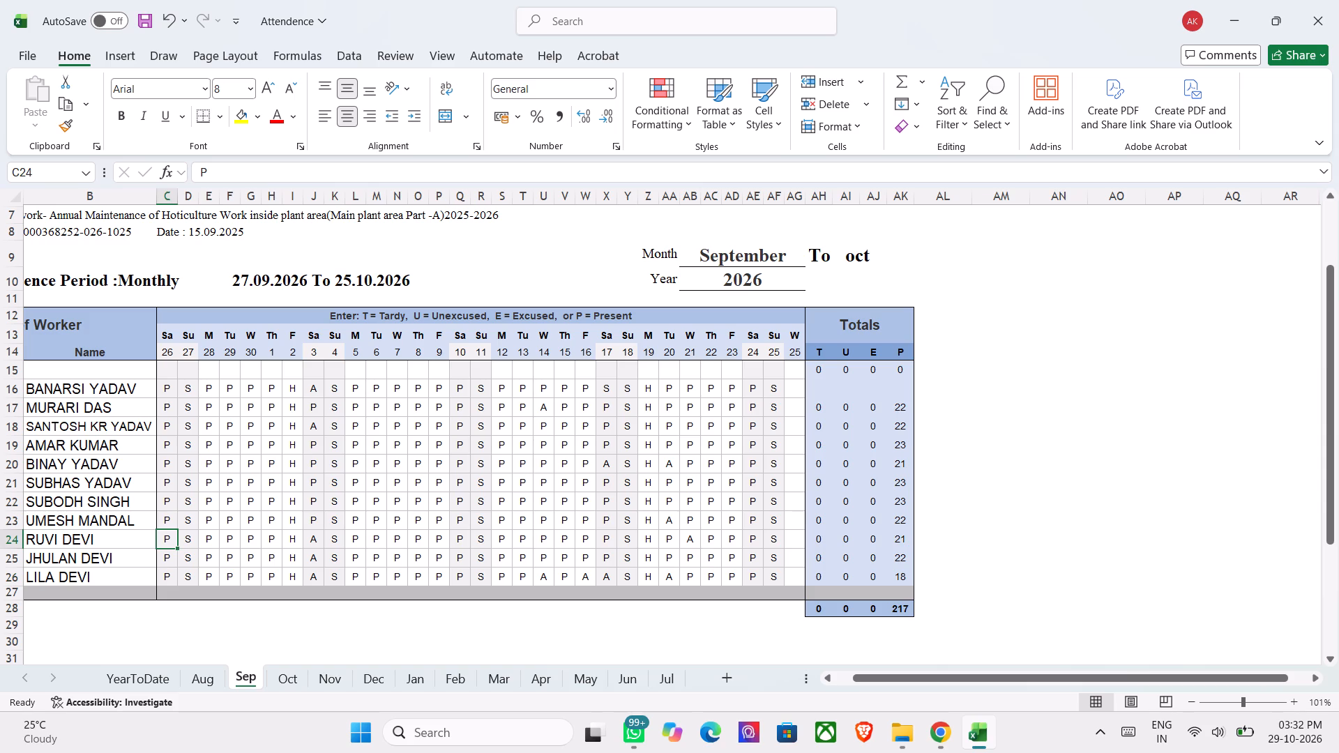
{"action": "key", "text": "Right"}
{"action": "key", "text": "Right"}
{"action": "key", "text": "Right"}
{"action": "key", "text": "Right"}
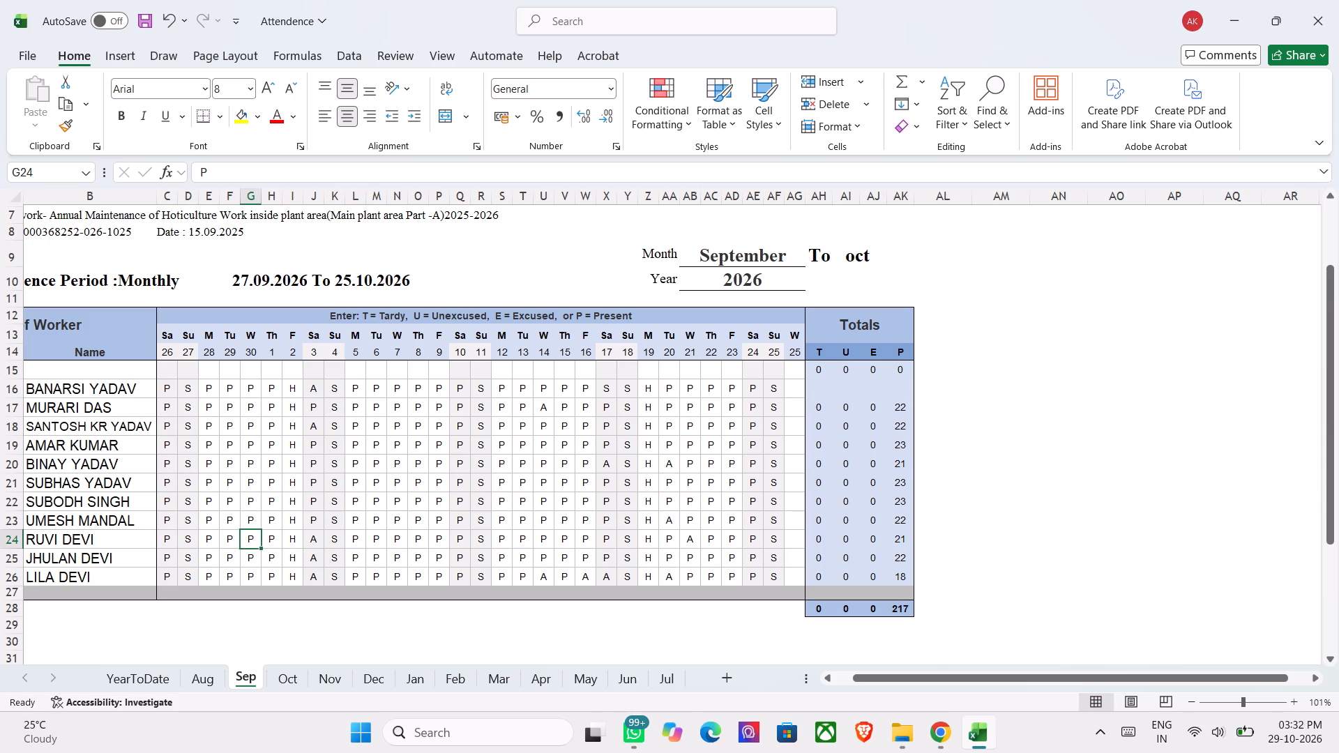
{"action": "key", "text": "Right"}
{"action": "key", "text": "Right"}
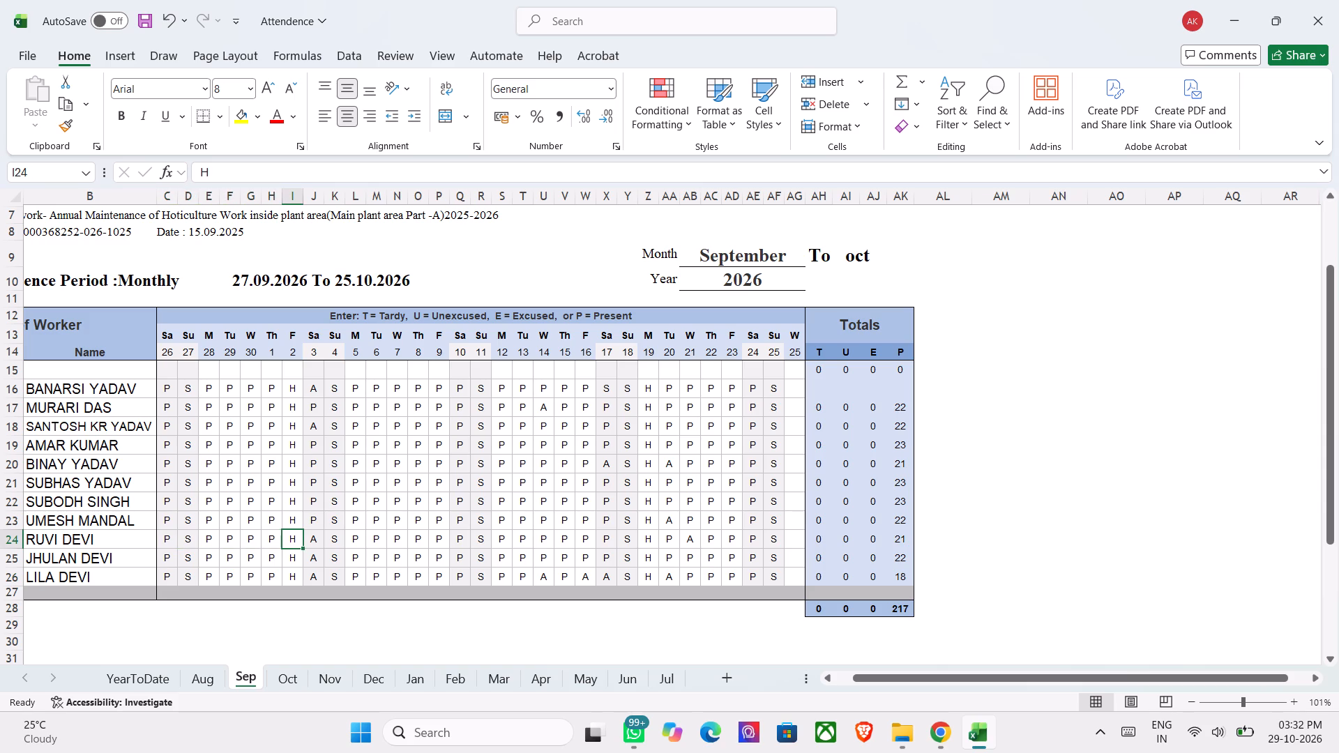
{"action": "key", "text": "Right"}
{"action": "key", "text": "Right"}
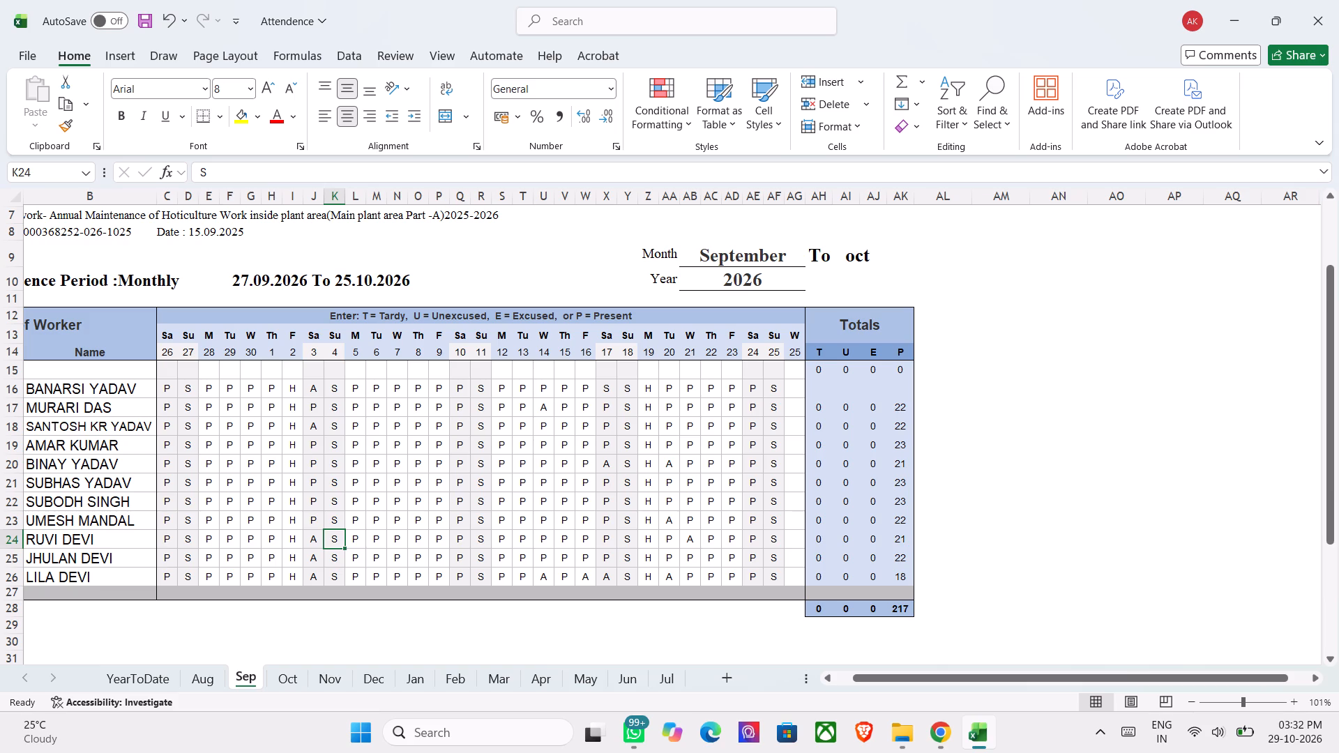
{"action": "key", "text": "Right"}
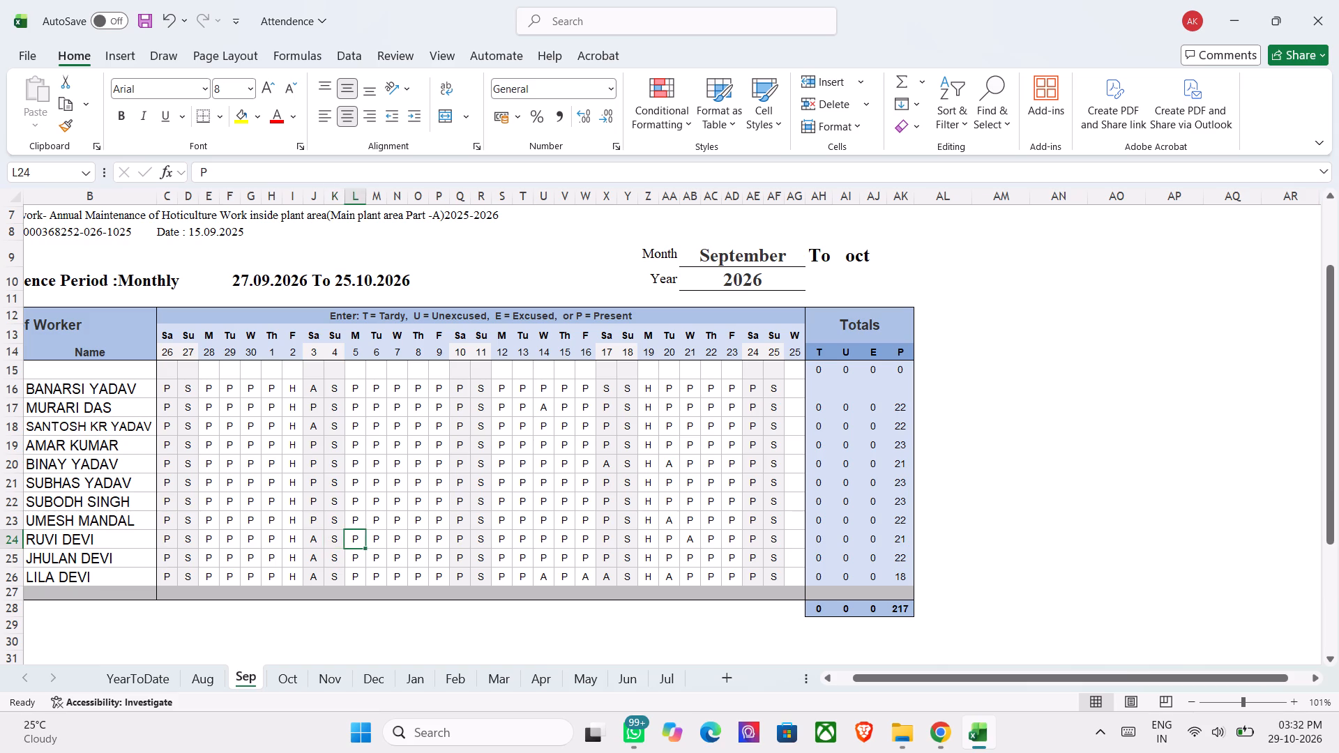
{"action": "key", "text": "Right"}
{"action": "key", "text": "Right"}
{"action": "key", "text": "Right"}
{"action": "key", "text": "Right"}
{"action": "key", "text": "Right"}
{"action": "key", "text": "Right"}
{"action": "key", "text": "Right"}
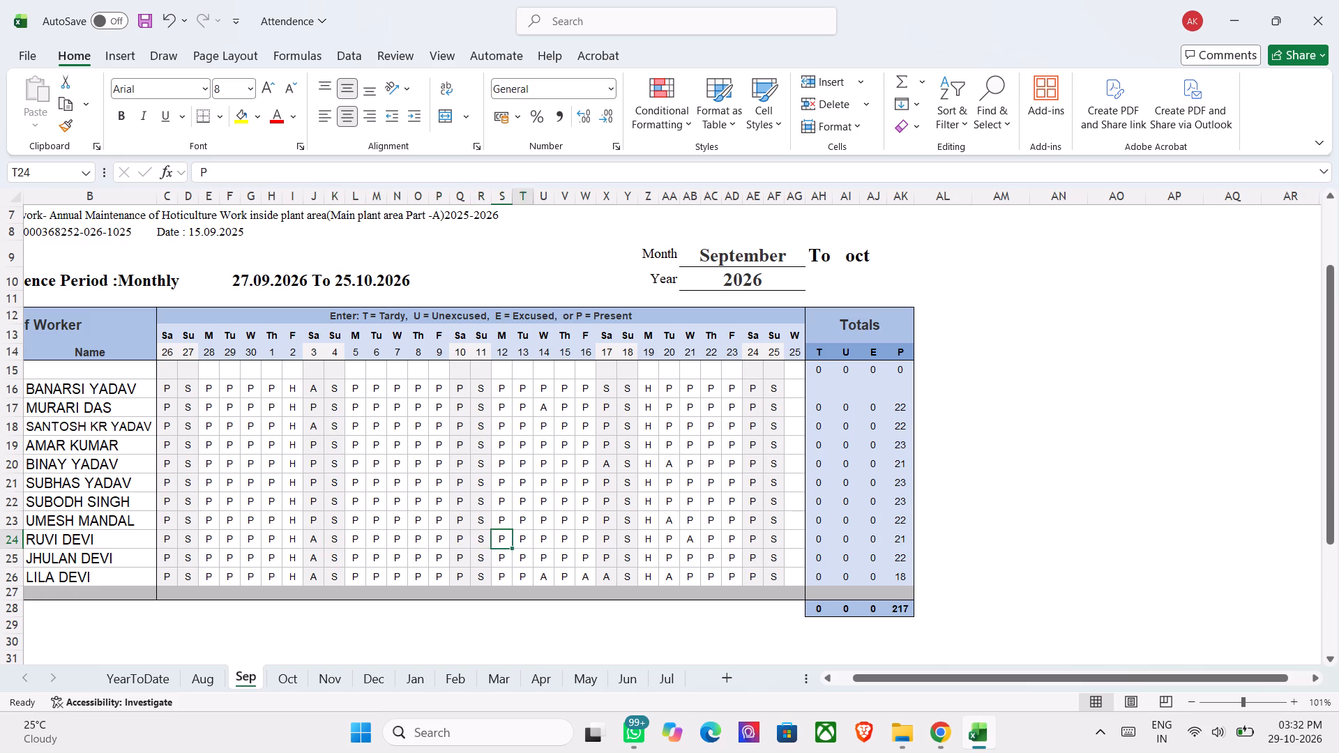
{"action": "key", "text": "Right"}
{"action": "key", "text": "Right"}
{"action": "key", "text": "Right"}
{"action": "key", "text": "Right"}
{"action": "key", "text": "Right"}
{"action": "key", "text": "Right"}
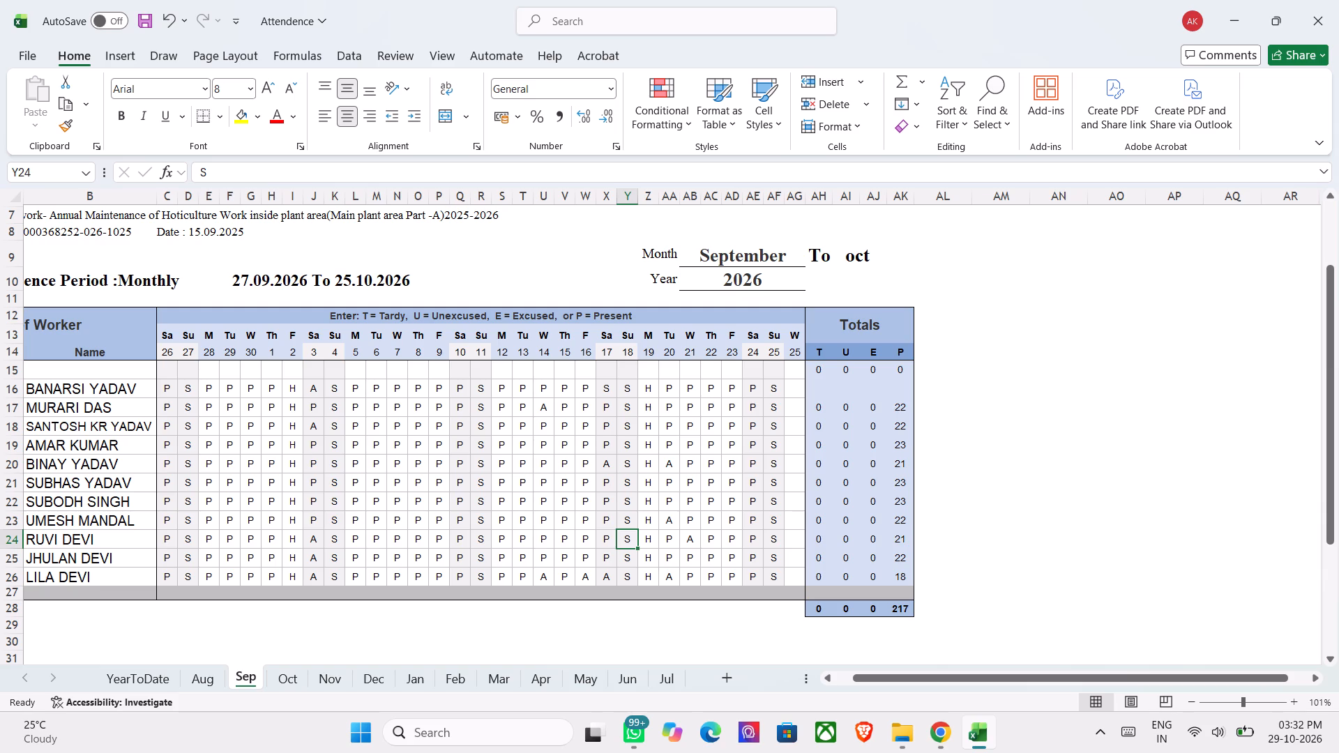
{"action": "key", "text": "Right"}
{"action": "key", "text": "Right"}
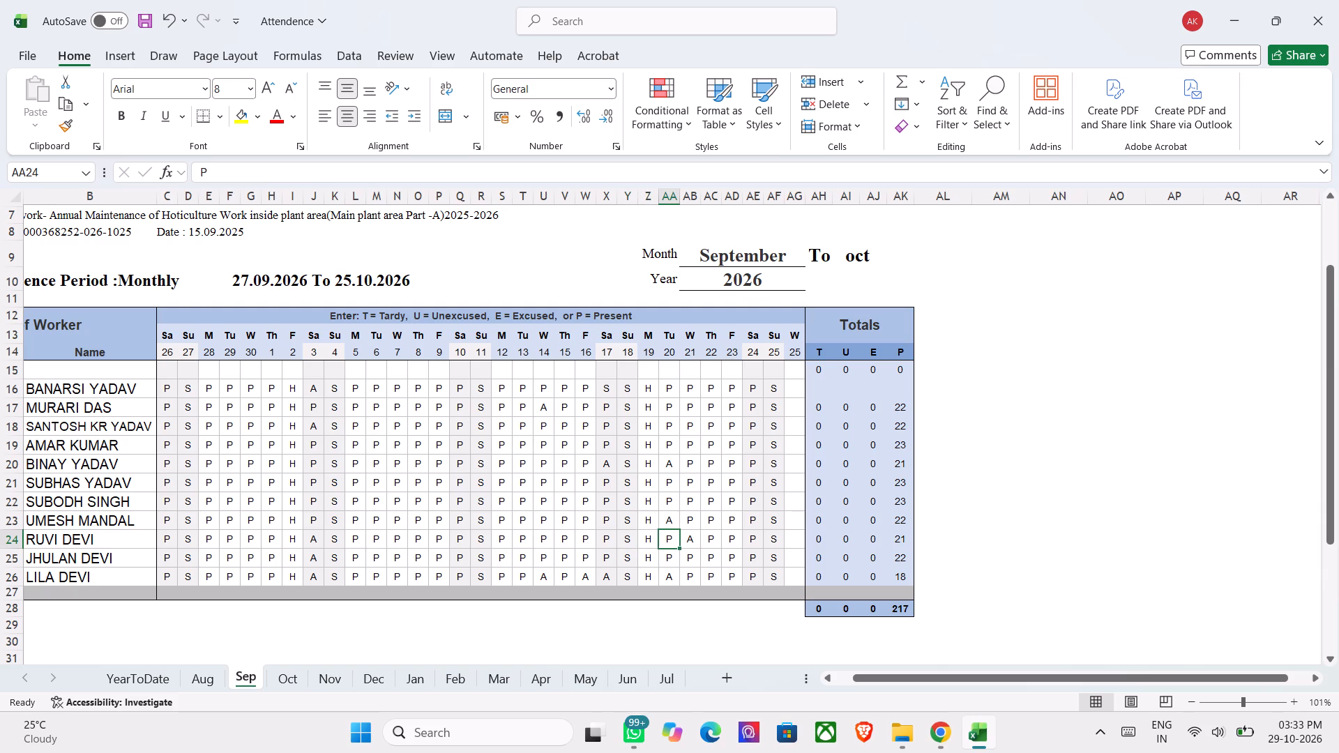
{"action": "key", "text": "Right"}
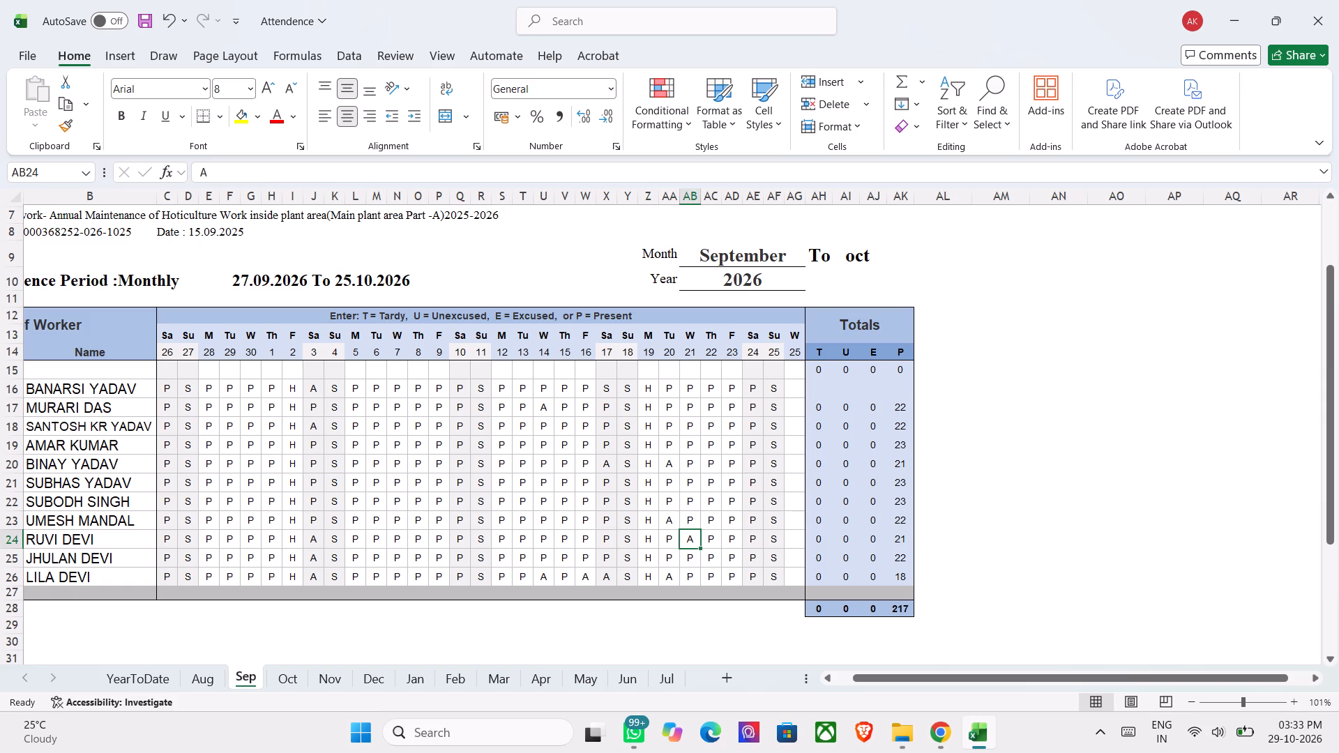
{"action": "key", "text": "Right"}
{"action": "key", "text": "Right"}
{"action": "key", "text": "Right"}
{"action": "key", "text": "Right"}
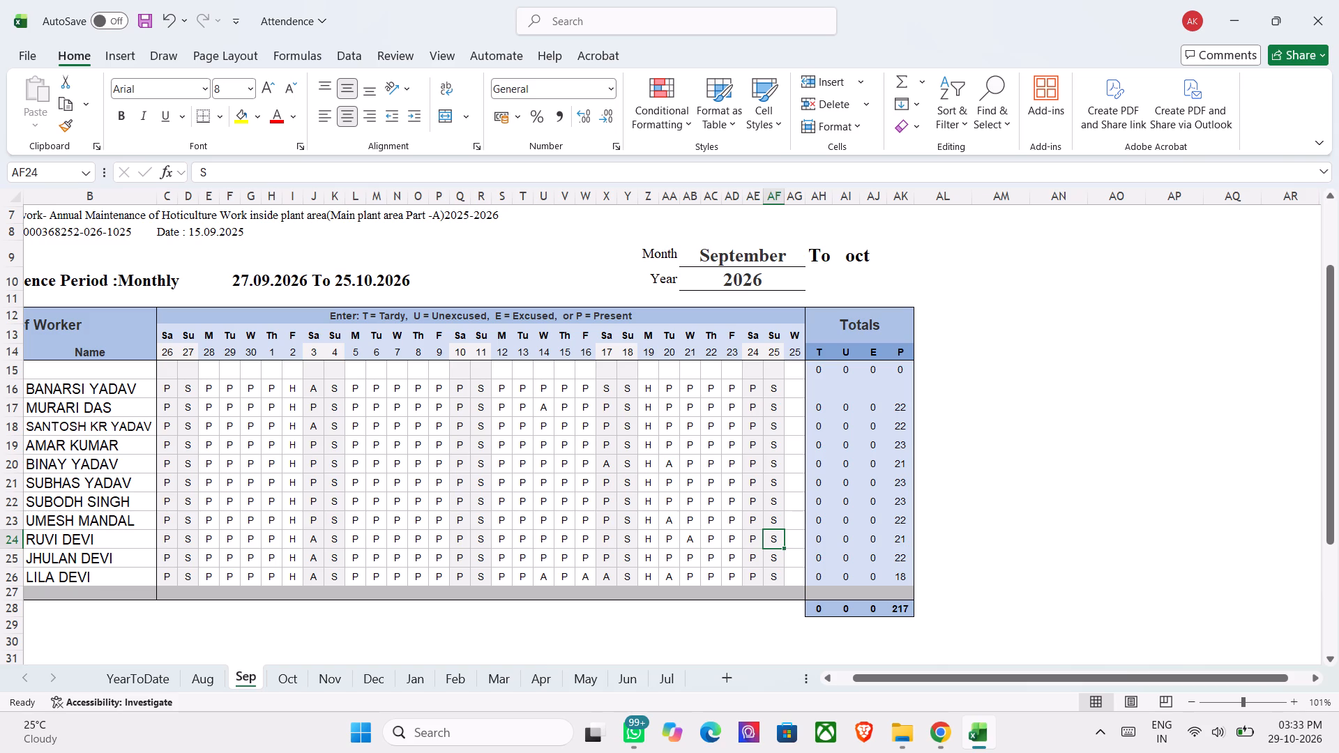
Check row 18's attendance marks day by day, from Saturday 26 in C18 through Sunday 25 in AF18.
{"action": "left_click", "coordinate": [162, 427]}
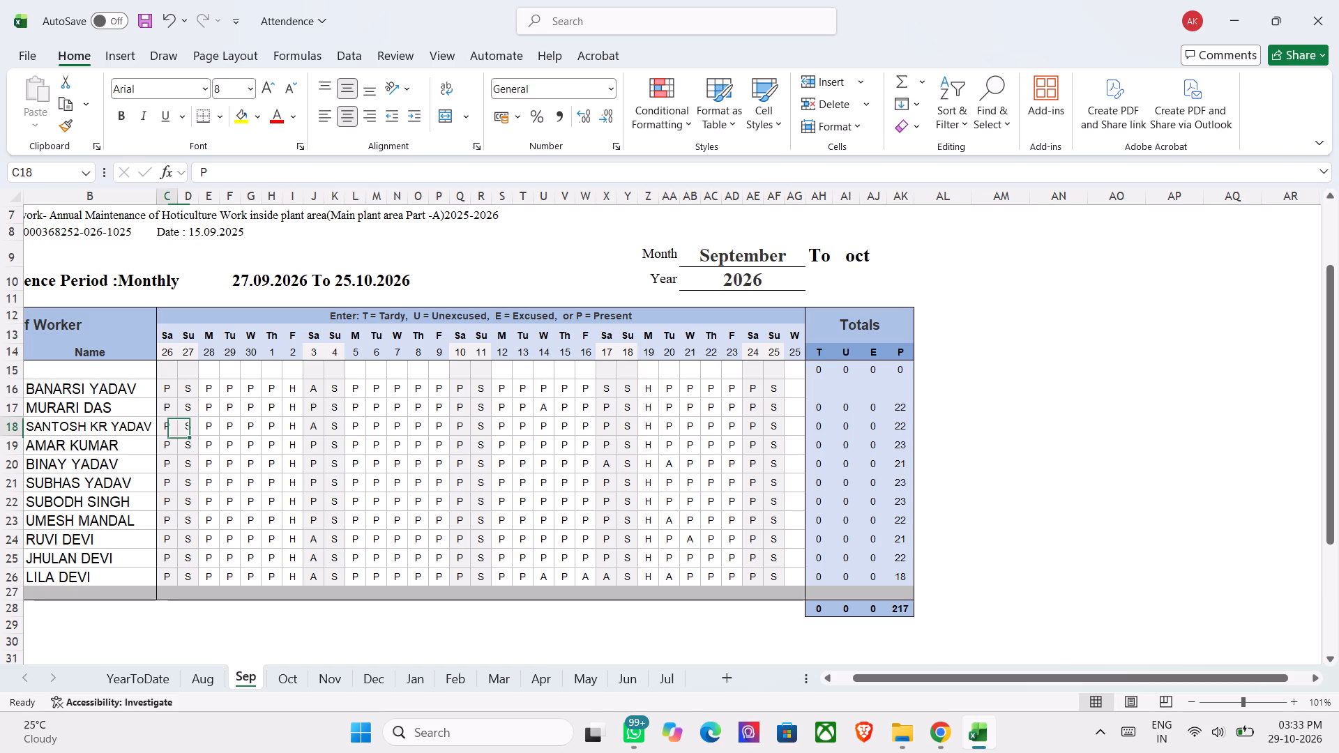
{"action": "key", "text": "Right"}
{"action": "key", "text": "Right"}
{"action": "key", "text": "Right"}
{"action": "key", "text": "Right"}
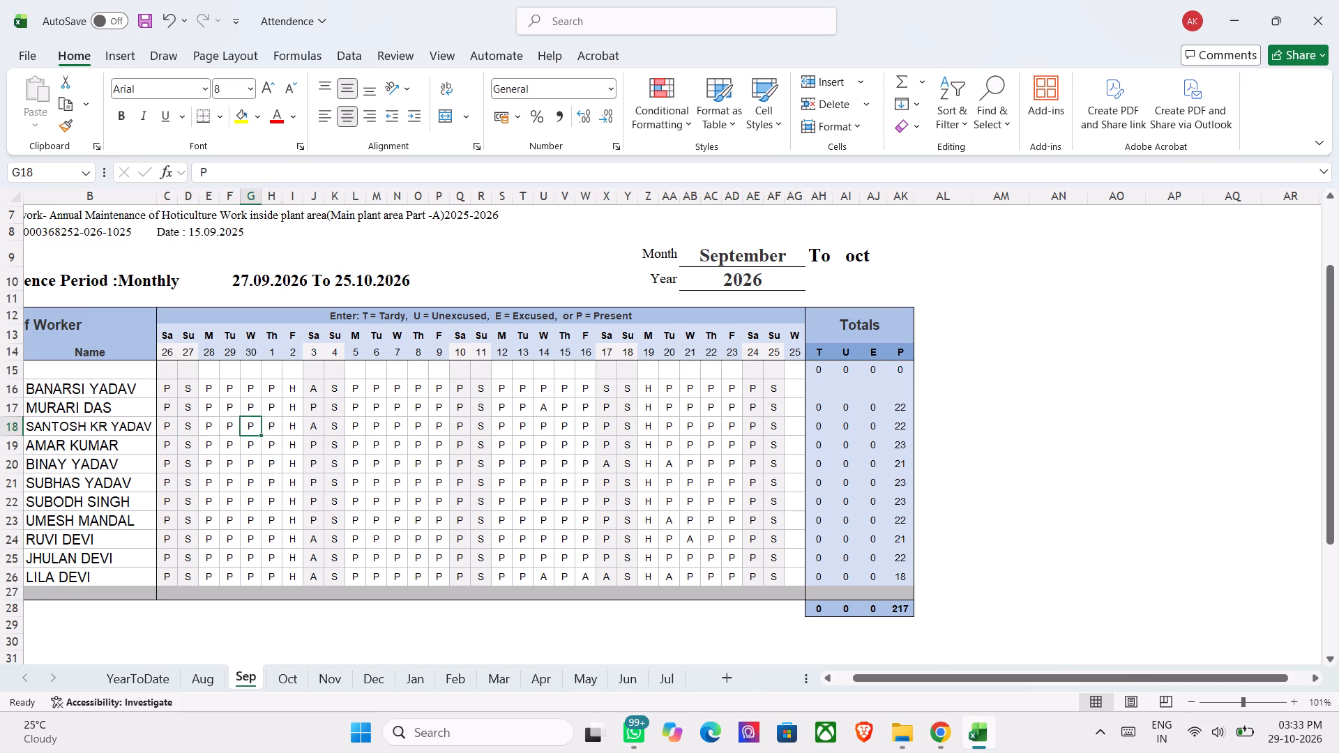
{"action": "key", "text": "Right"}
{"action": "key", "text": "Right"}
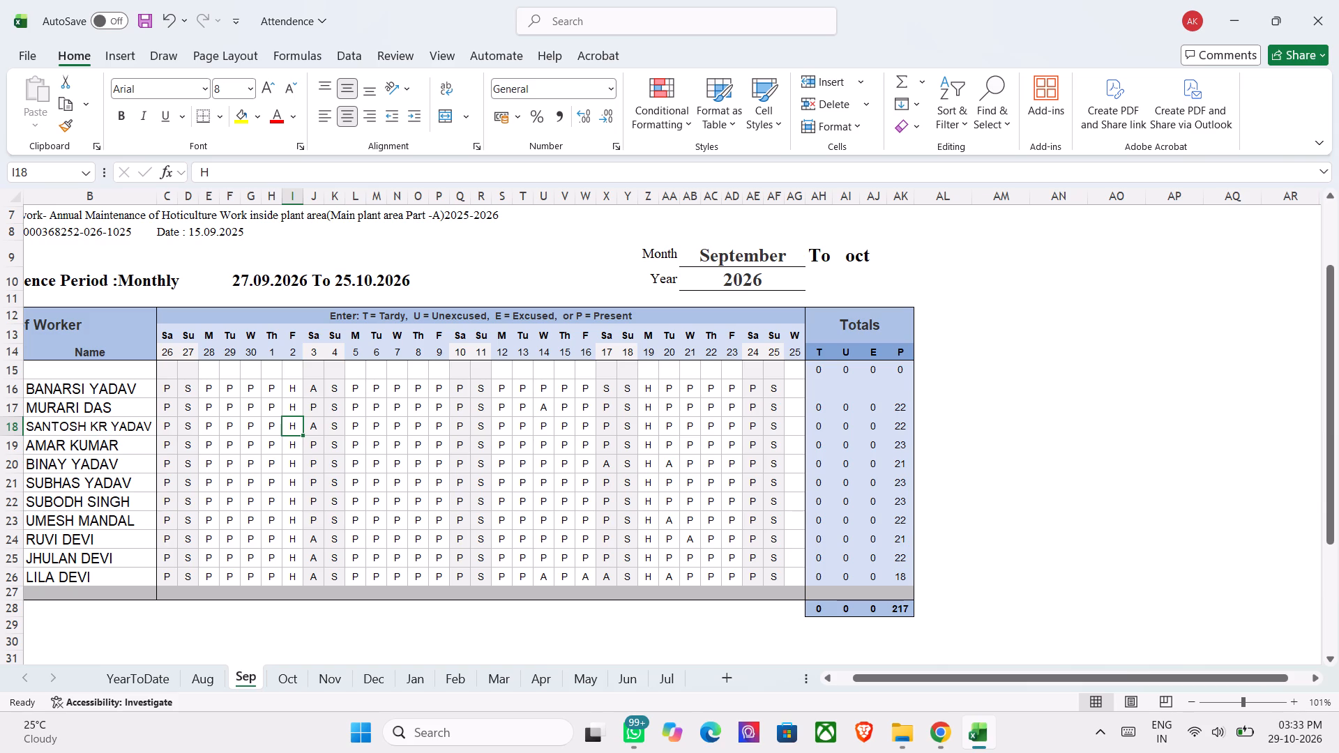
{"action": "key", "text": "Right"}
{"action": "key", "text": "Right"}
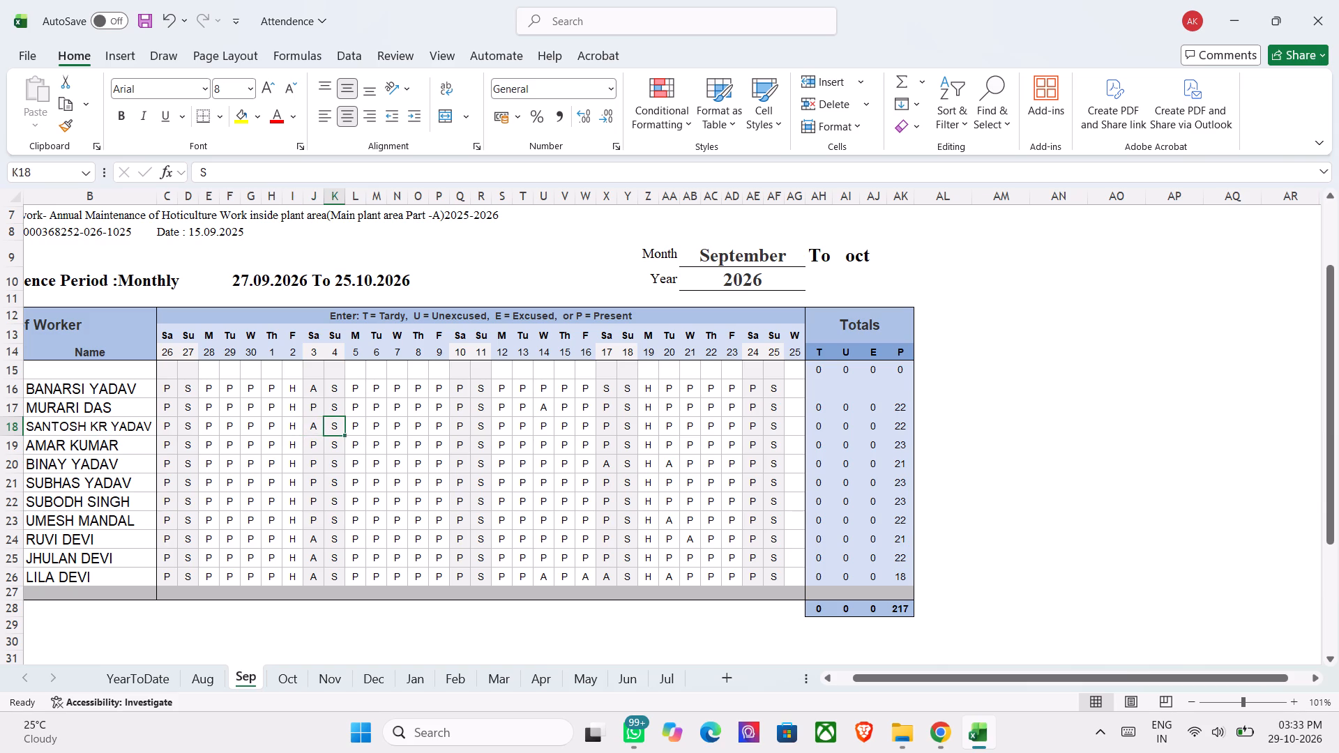
{"action": "key", "text": "Right"}
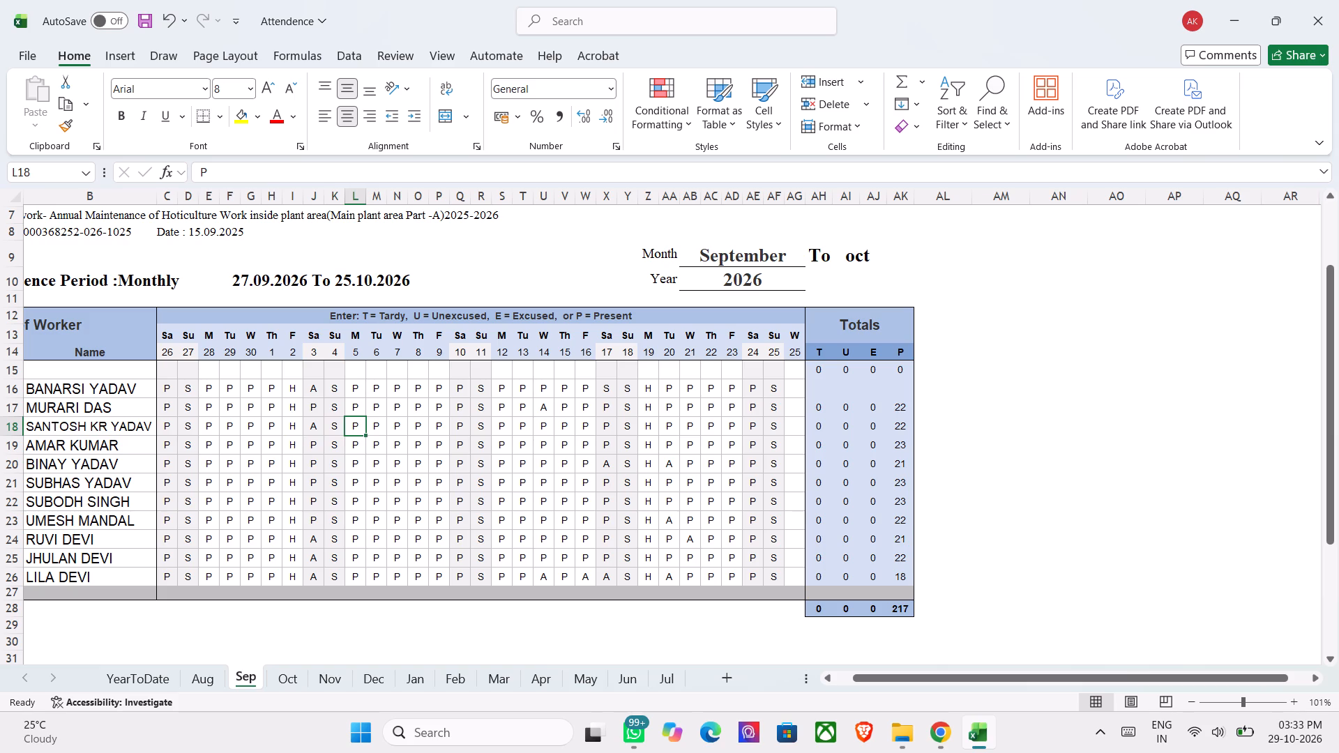
{"action": "key", "text": "Right"}
{"action": "key", "text": "Right"}
{"action": "key", "text": "Right"}
{"action": "key", "text": "Right"}
{"action": "key", "text": "Right"}
{"action": "key", "text": "Right"}
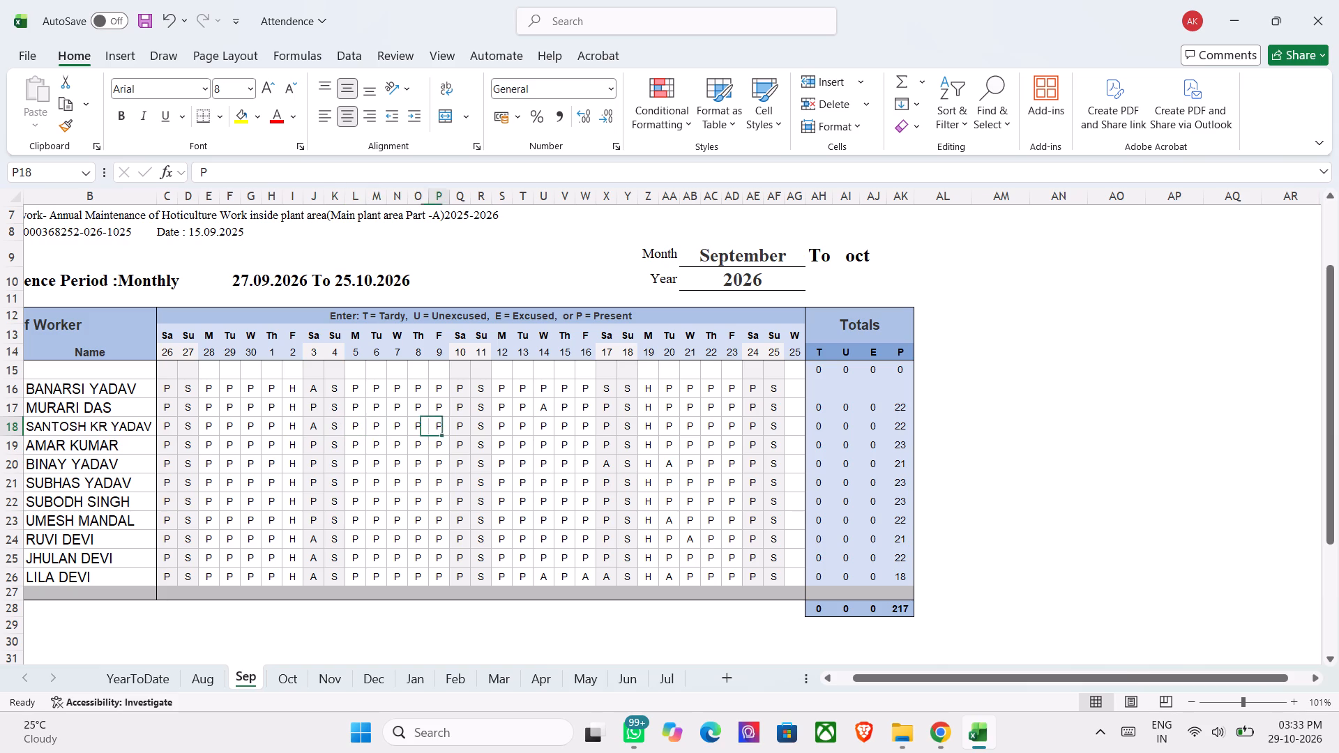
{"action": "key", "text": "Right"}
{"action": "key", "text": "Right"}
{"action": "key", "text": "Right"}
{"action": "key", "text": "Right"}
{"action": "key", "text": "Right"}
{"action": "key", "text": "Right"}
{"action": "key", "text": "Right"}
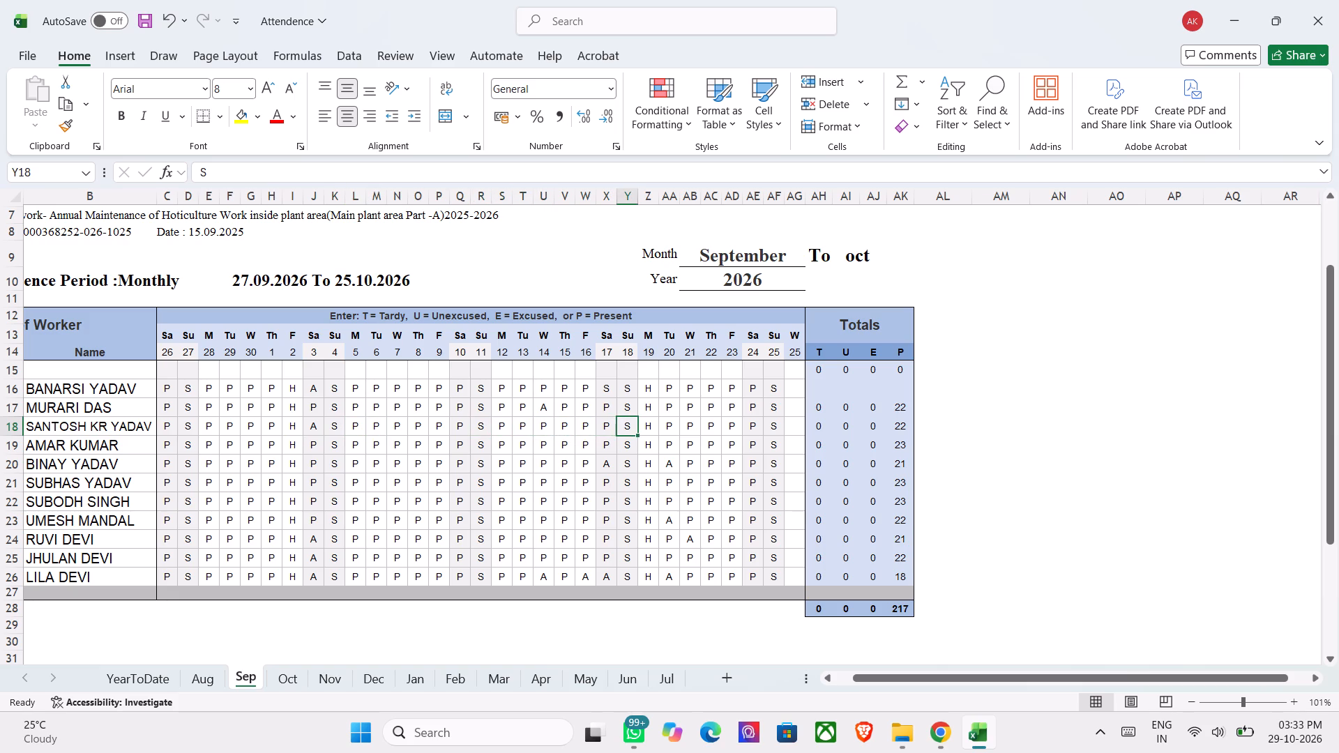
{"action": "key", "text": "Right"}
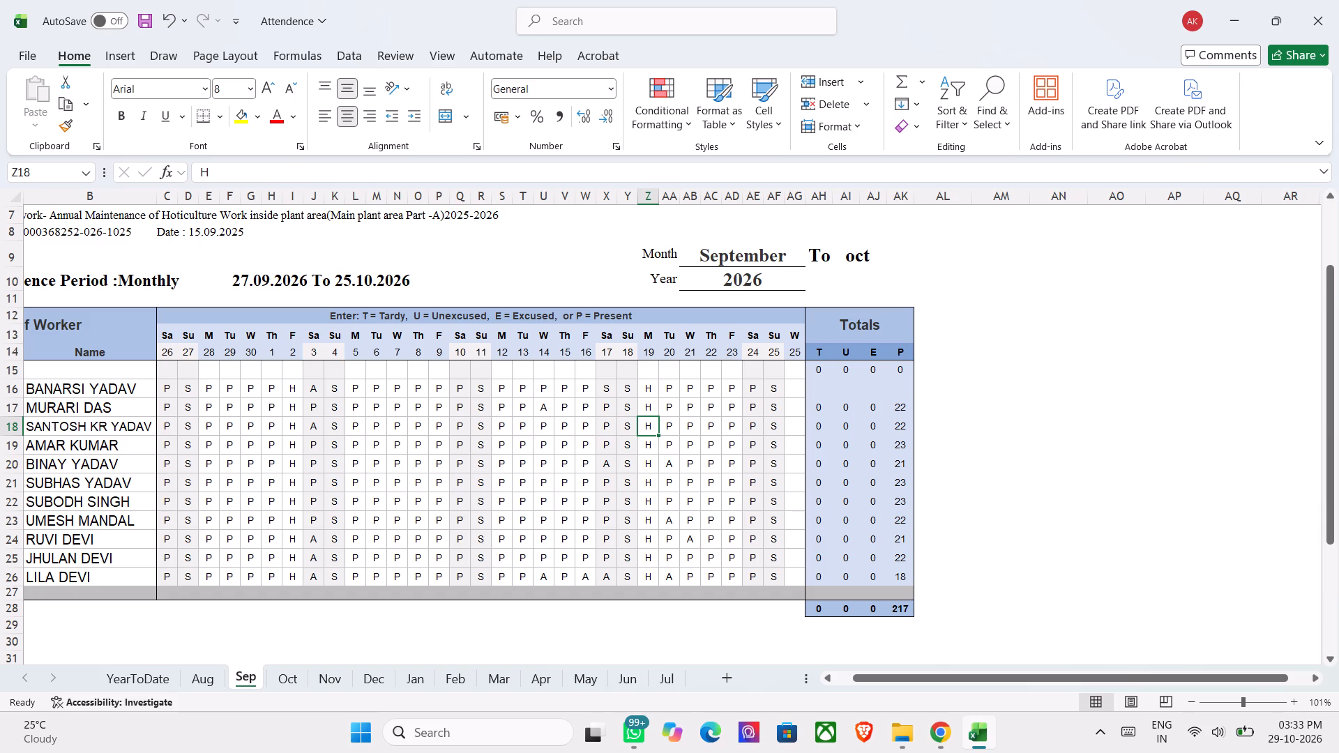
{"action": "key", "text": "Right"}
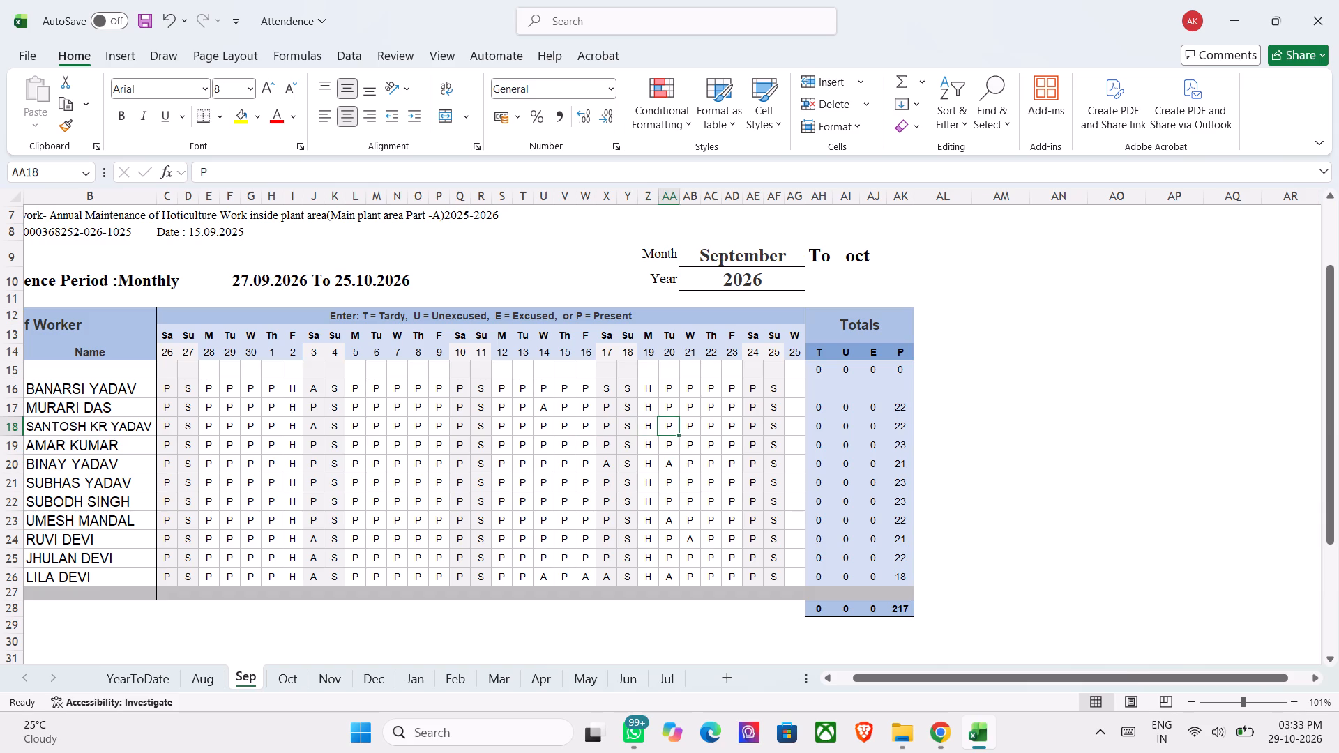
{"action": "key", "text": "Right"}
{"action": "key", "text": "Right"}
{"action": "key", "text": "Right"}
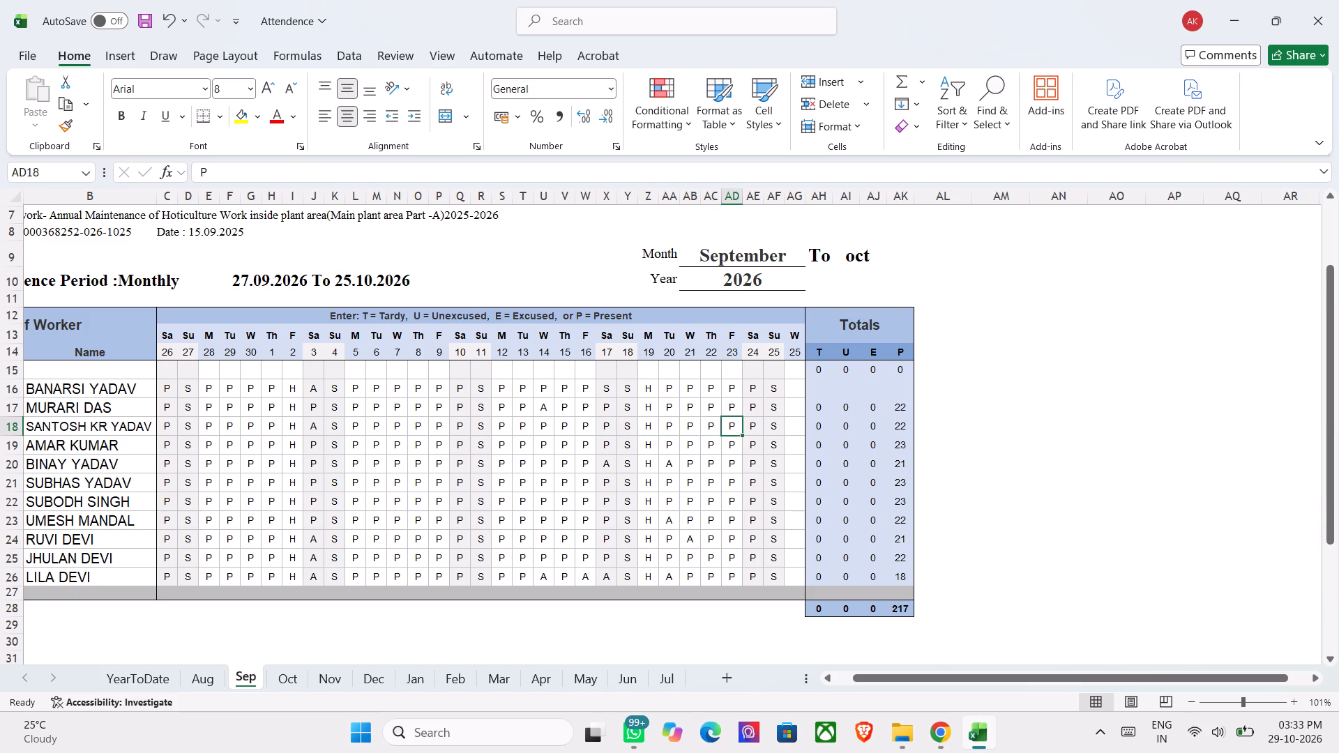
{"action": "key", "text": "Right"}
{"action": "key", "text": "Right"}
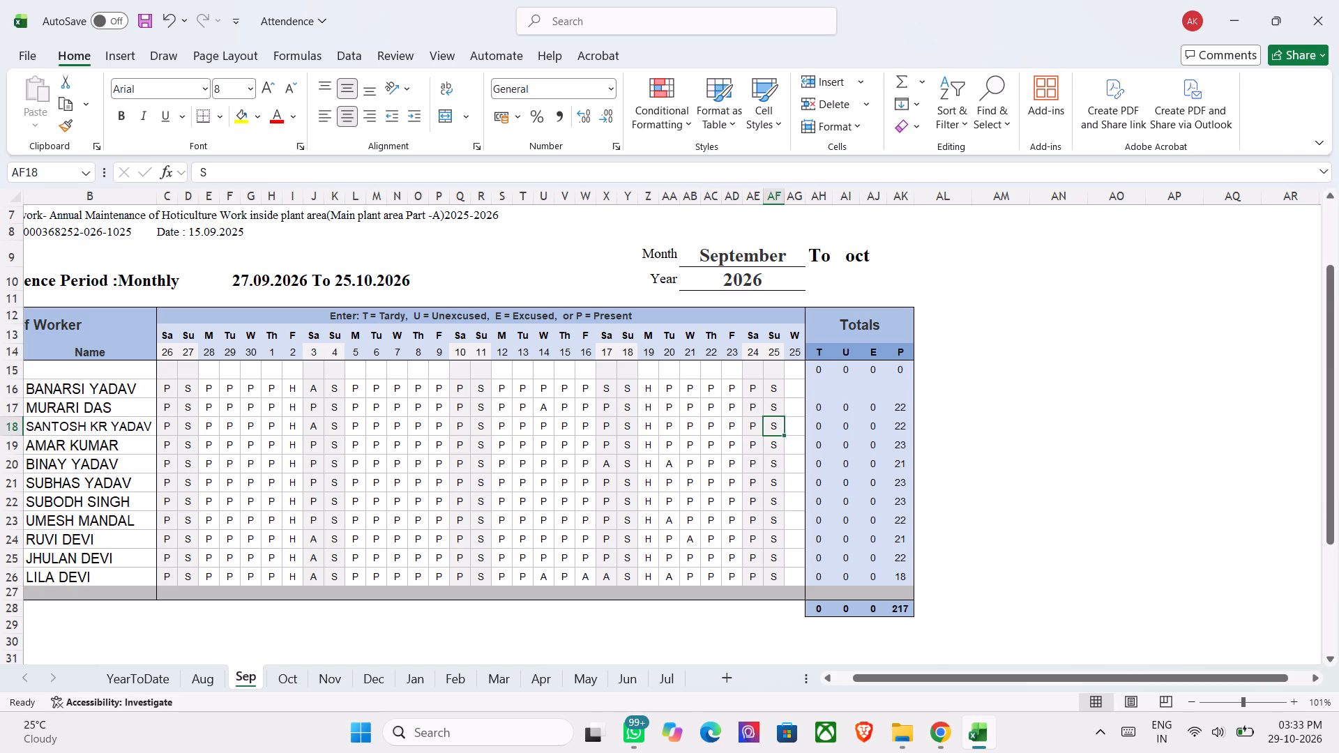
Check row 16's attendance marks day by day, from Saturday 26 in C16 through the last day column in AG16.
{"action": "left_click", "coordinate": [173, 386]}
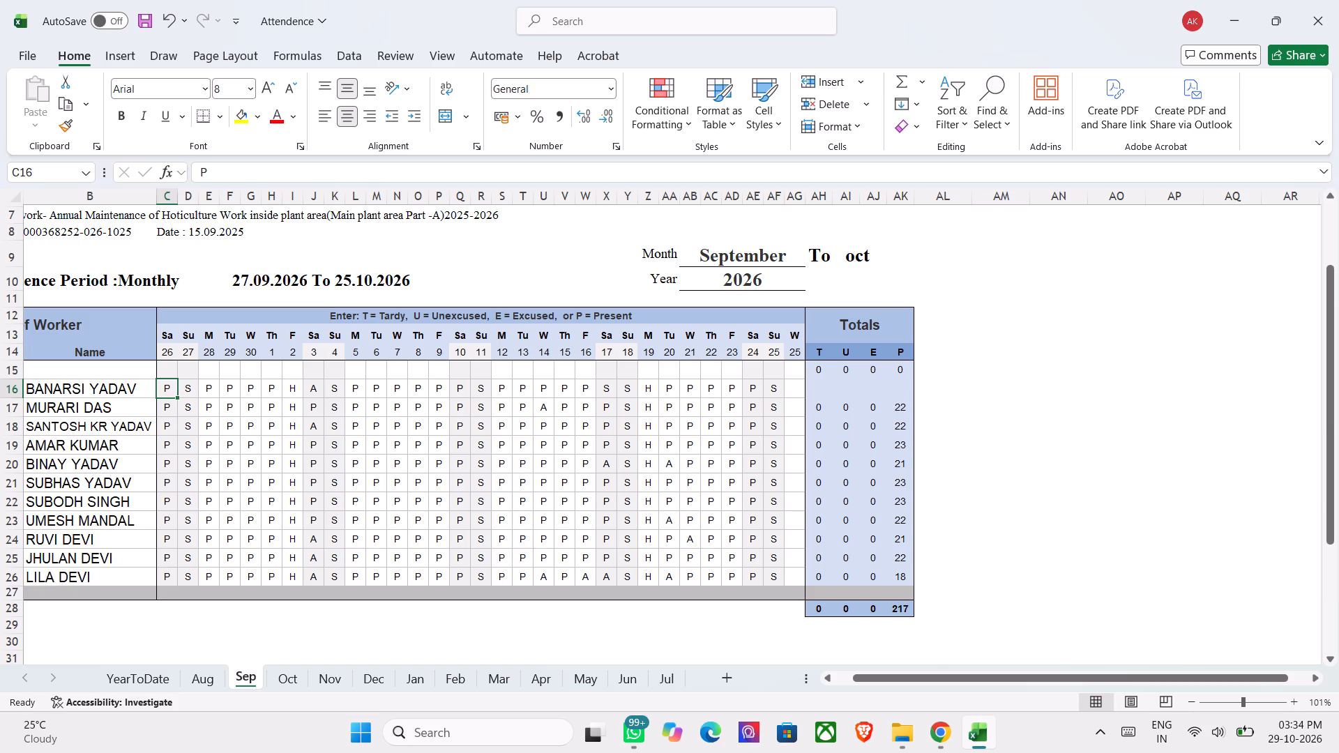
{"action": "key", "text": "Right"}
{"action": "key", "text": "Right"}
{"action": "key", "text": "Right"}
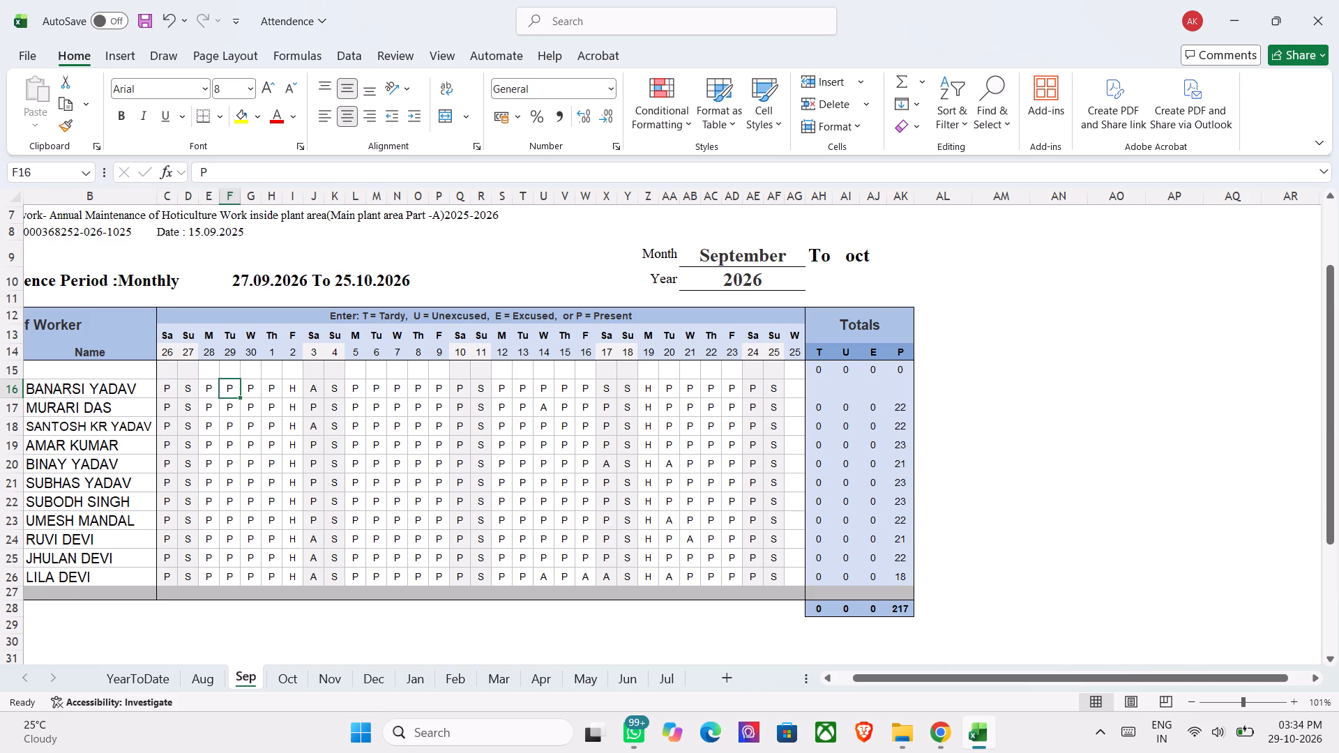
{"action": "key", "text": "Right"}
{"action": "key", "text": "Right"}
{"action": "key", "text": "Right"}
{"action": "key", "text": "Right"}
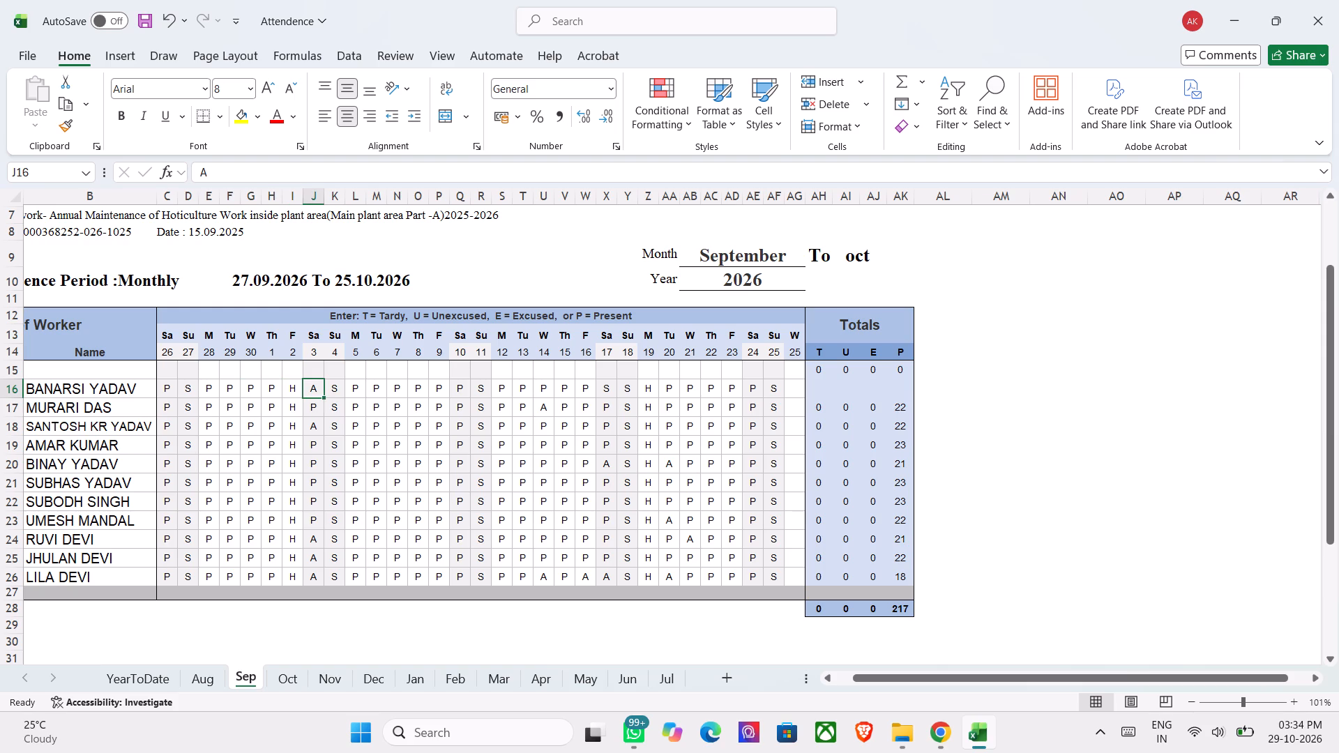
{"action": "key", "text": "Right"}
{"action": "key", "text": "Right"}
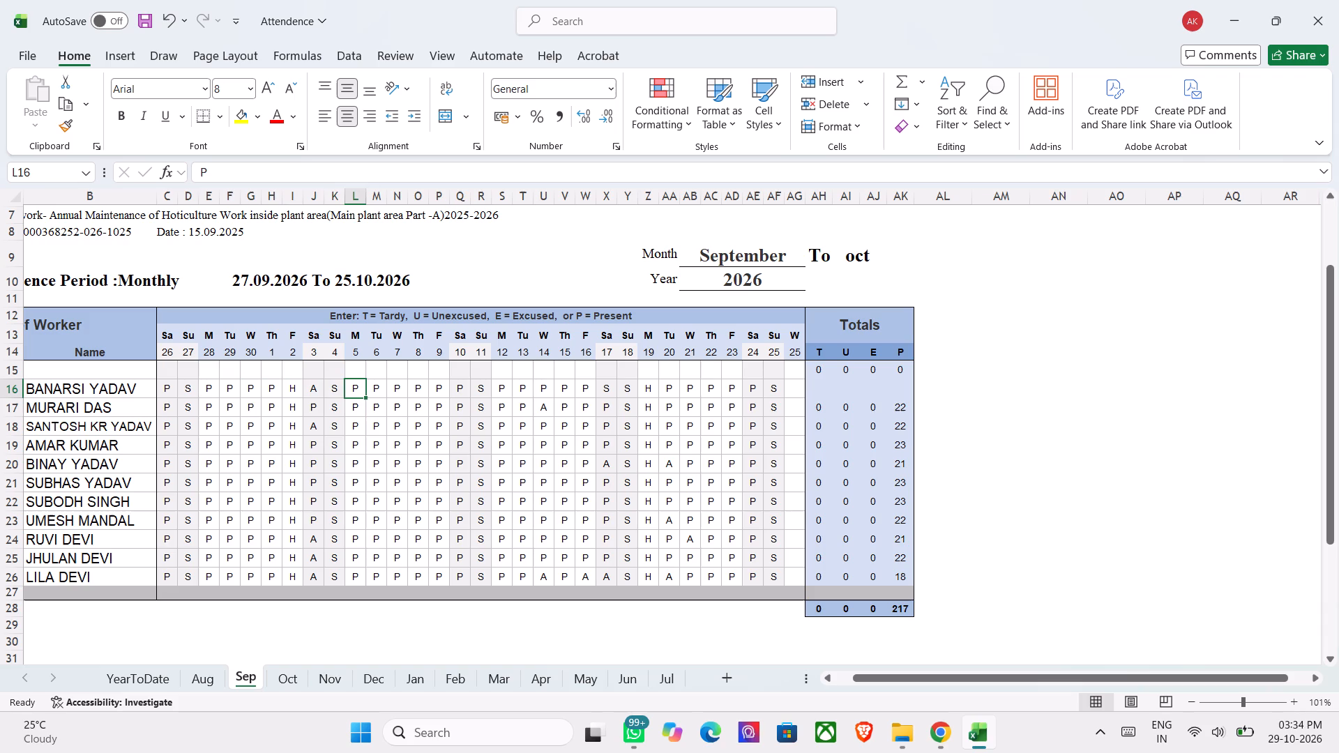
{"action": "key", "text": "Right"}
{"action": "key", "text": "Right"}
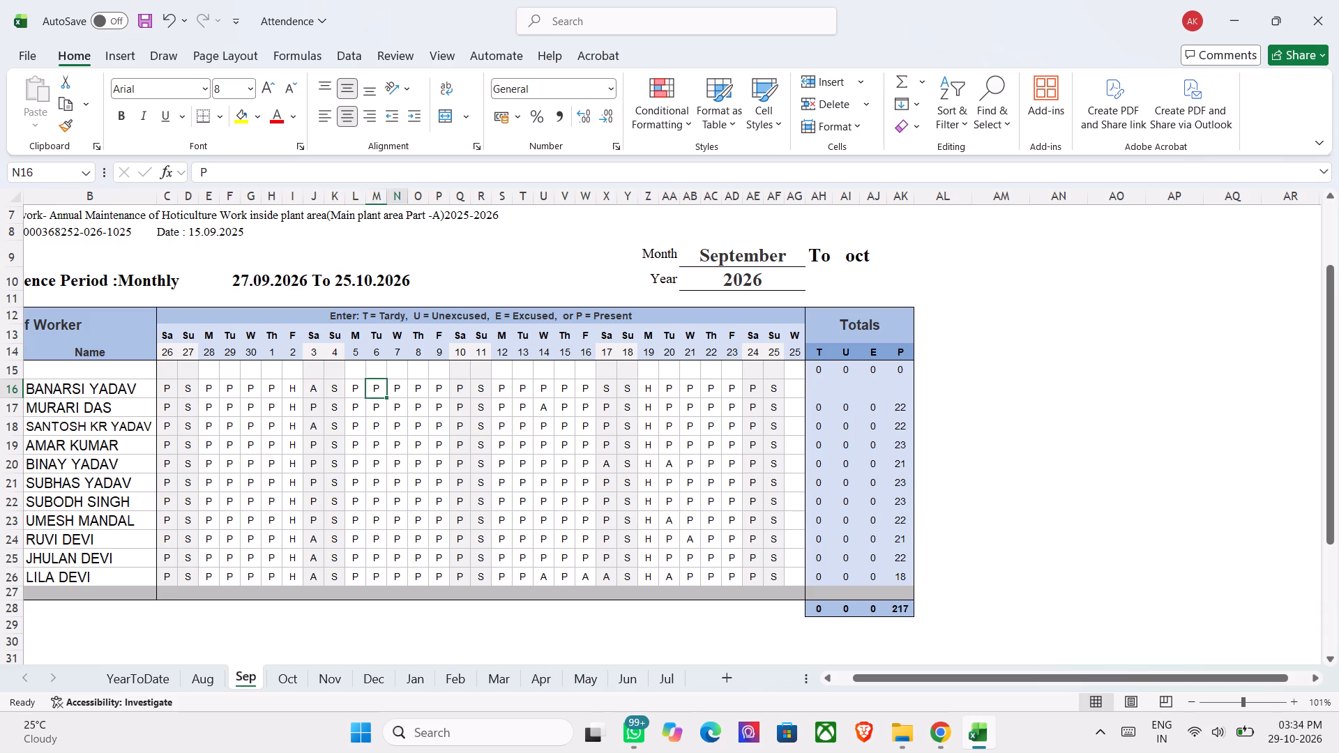
{"action": "key", "text": "Right"}
{"action": "key", "text": "Right"}
{"action": "key", "text": "Right"}
{"action": "key", "text": "Right"}
{"action": "key", "text": "Right"}
{"action": "key", "text": "Right"}
{"action": "key", "text": "Right"}
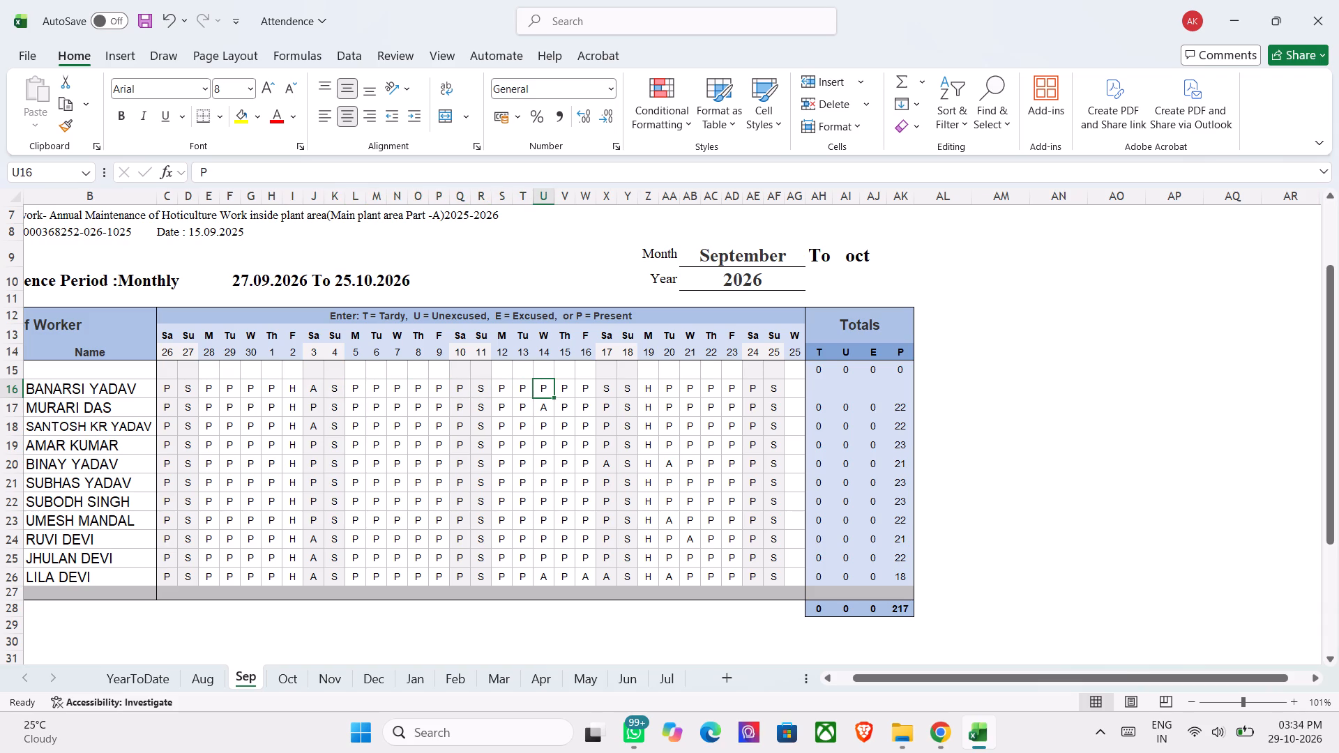
{"action": "key", "text": "Right"}
{"action": "key", "text": "Right"}
{"action": "key", "text": "Right"}
{"action": "key", "text": "Right"}
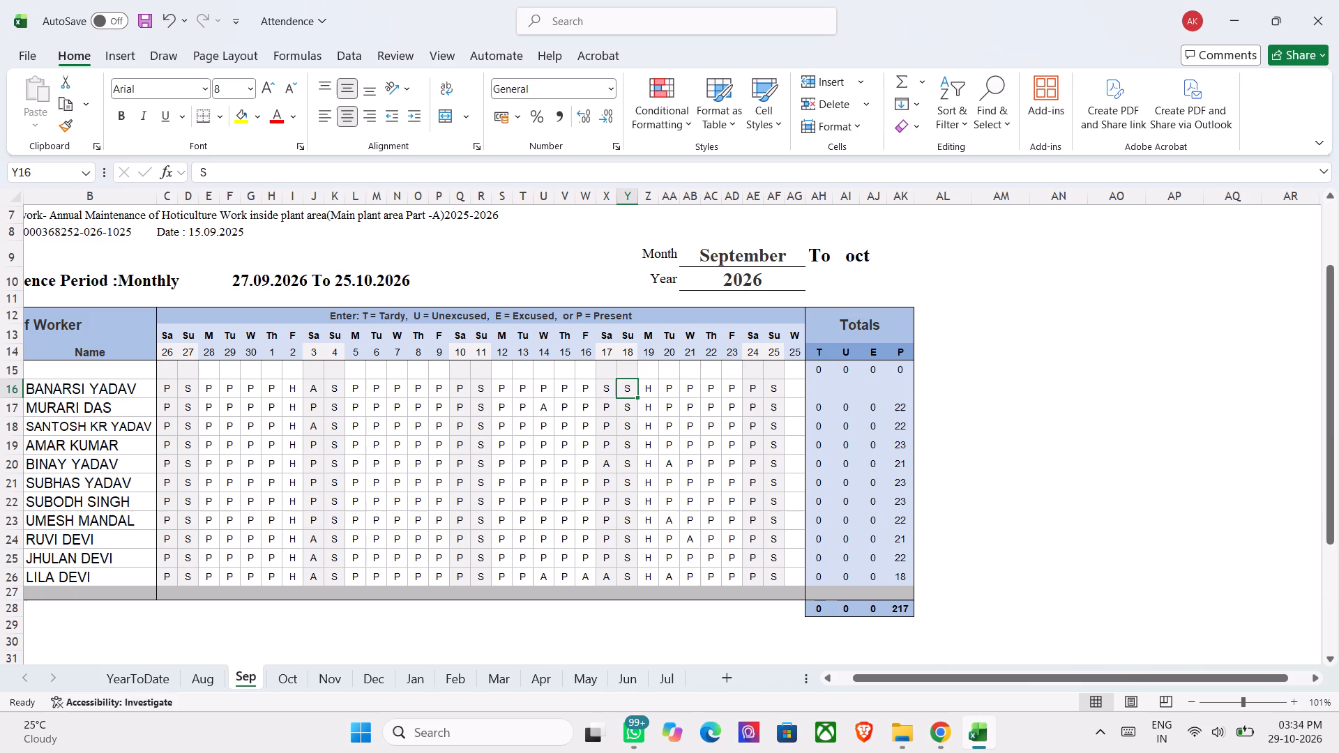
{"action": "key", "text": "Right"}
{"action": "key", "text": "Right"}
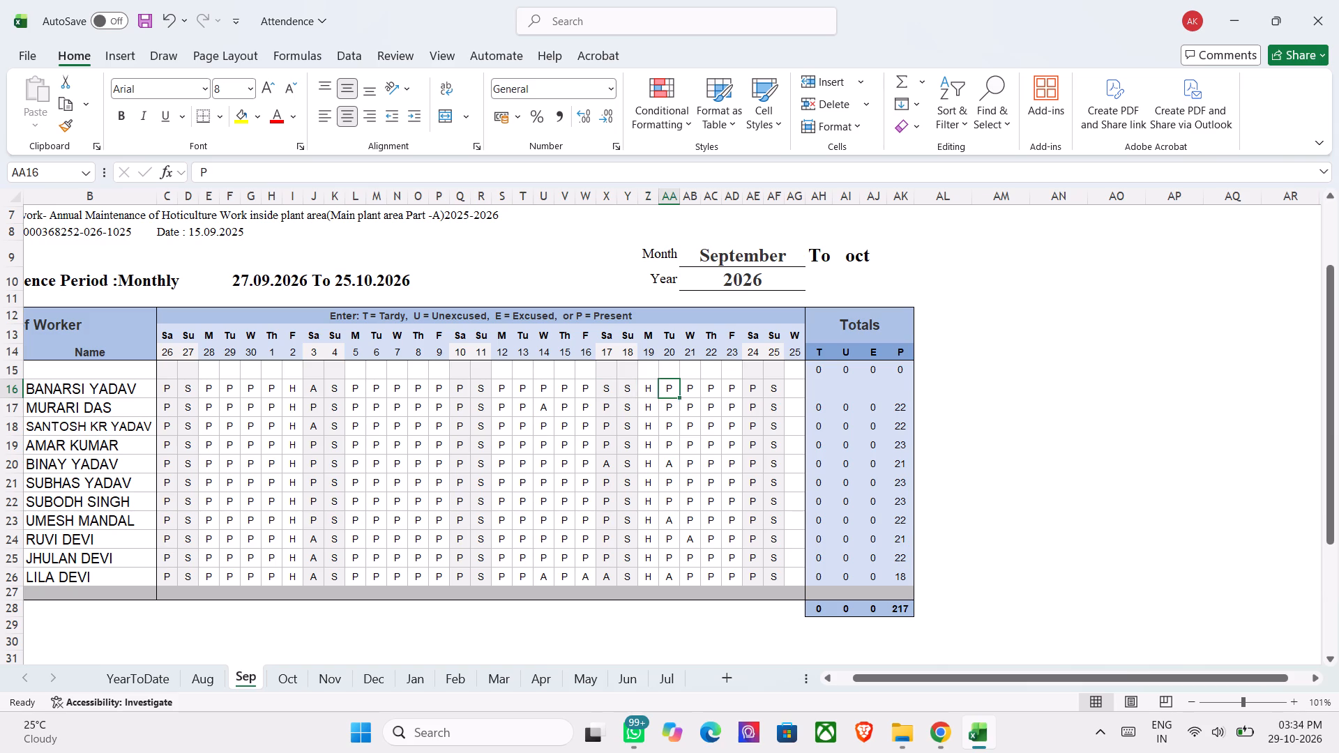
{"action": "key", "text": "Right"}
{"action": "key", "text": "Right"}
{"action": "key", "text": "Right"}
{"action": "key", "text": "Right"}
{"action": "key", "text": "Right"}
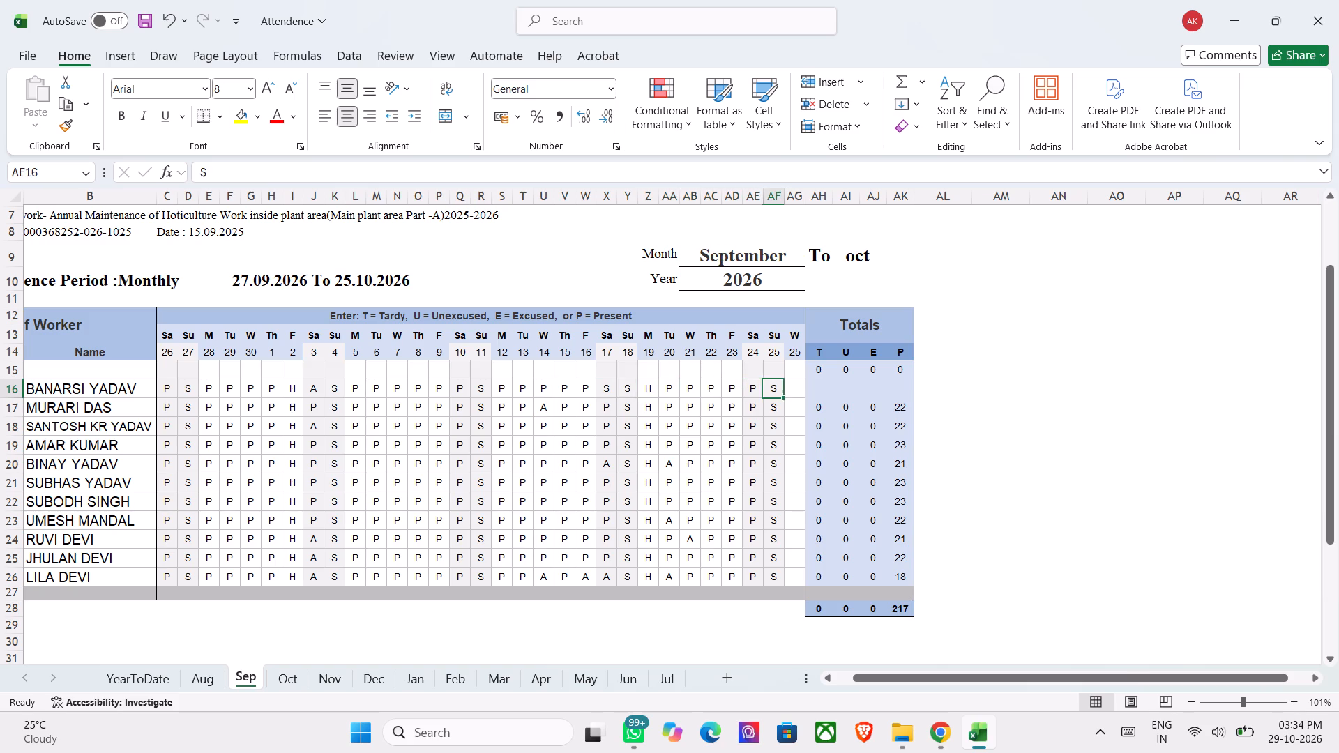
{"action": "key", "text": "Right"}
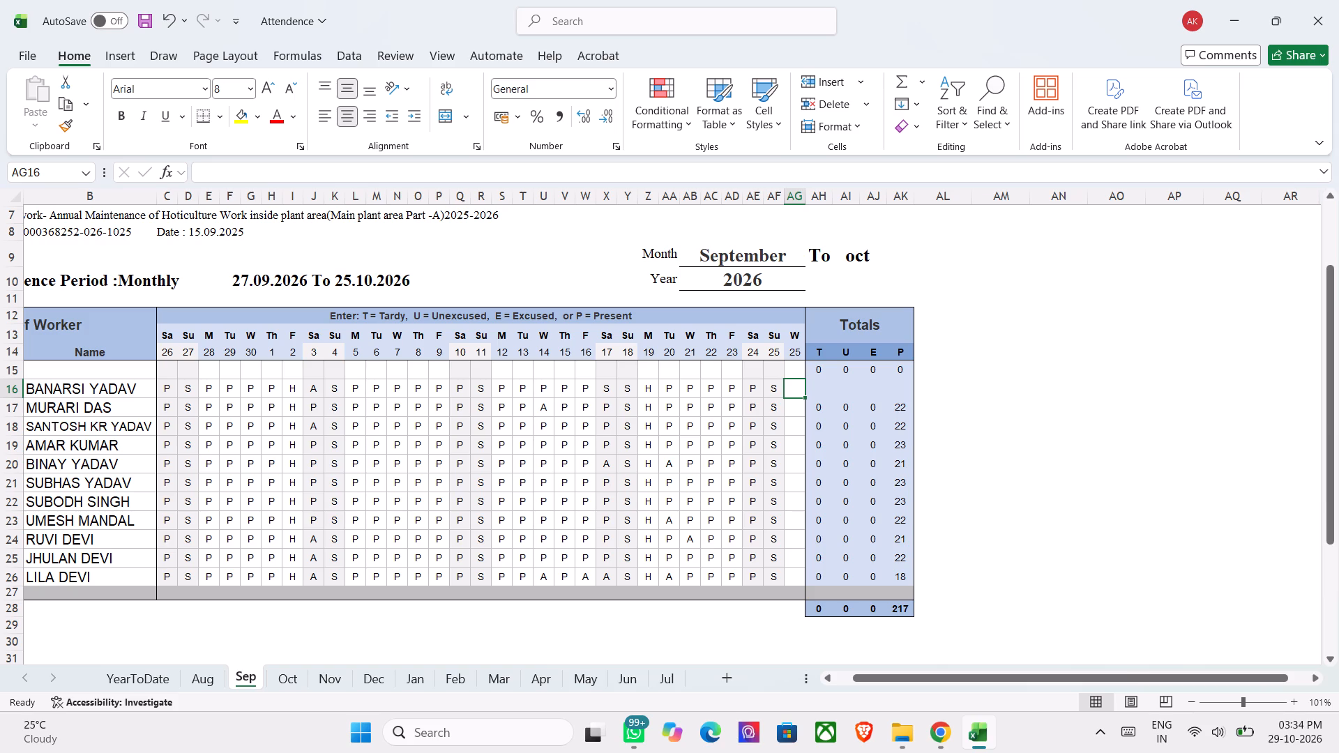
Check row 19's attendance marks day by day, from Saturday 26 in C19 through Sunday 4 in K19.
{"action": "left_click", "coordinate": [171, 444]}
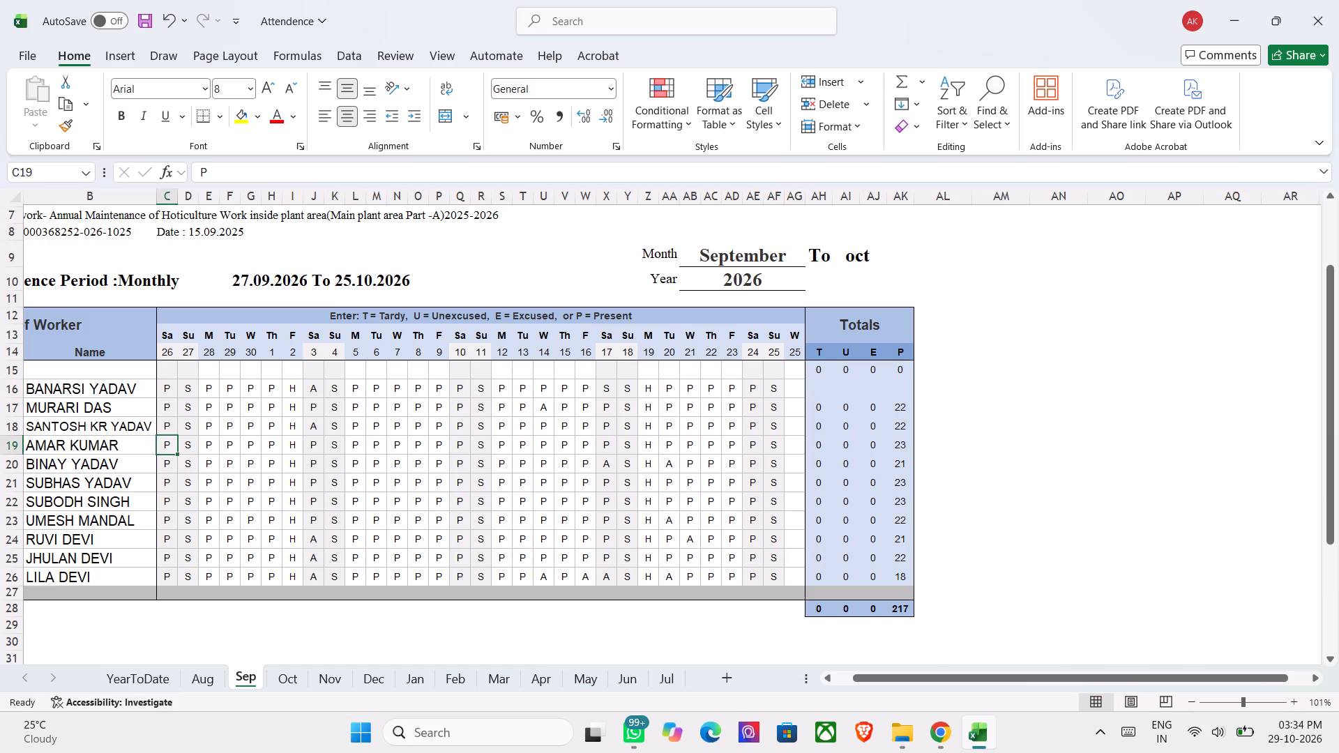
{"action": "key", "text": "Right"}
{"action": "key", "text": "Right"}
{"action": "key", "text": "Right"}
{"action": "key", "text": "Right"}
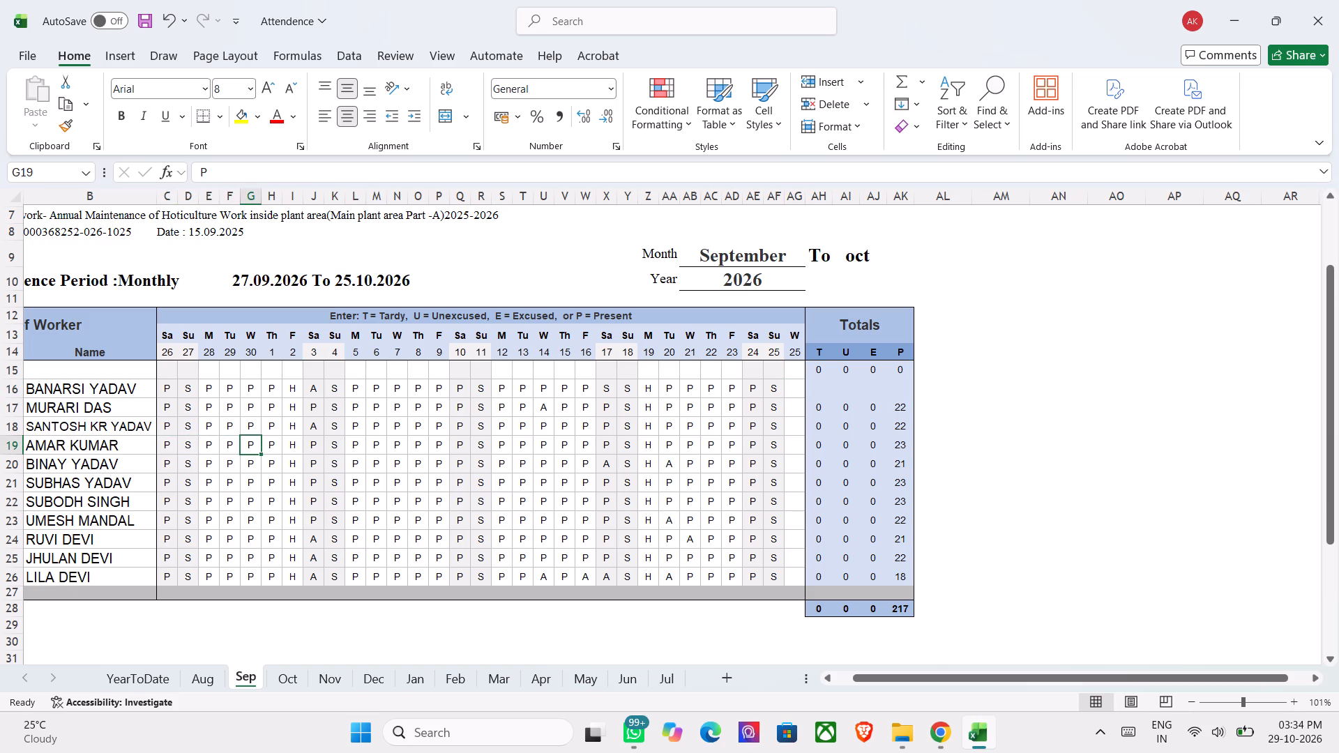
{"action": "key", "text": "Right"}
{"action": "key", "text": "Right"}
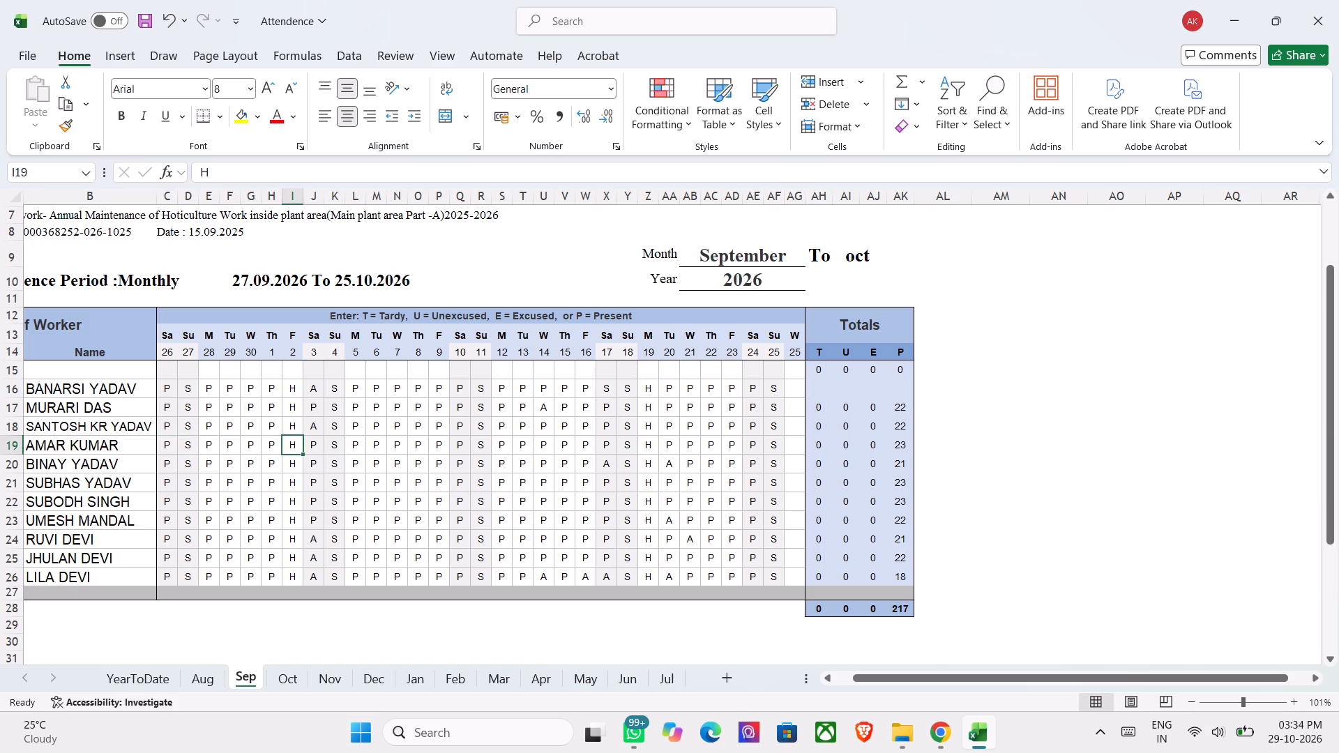
{"action": "key", "text": "Right"}
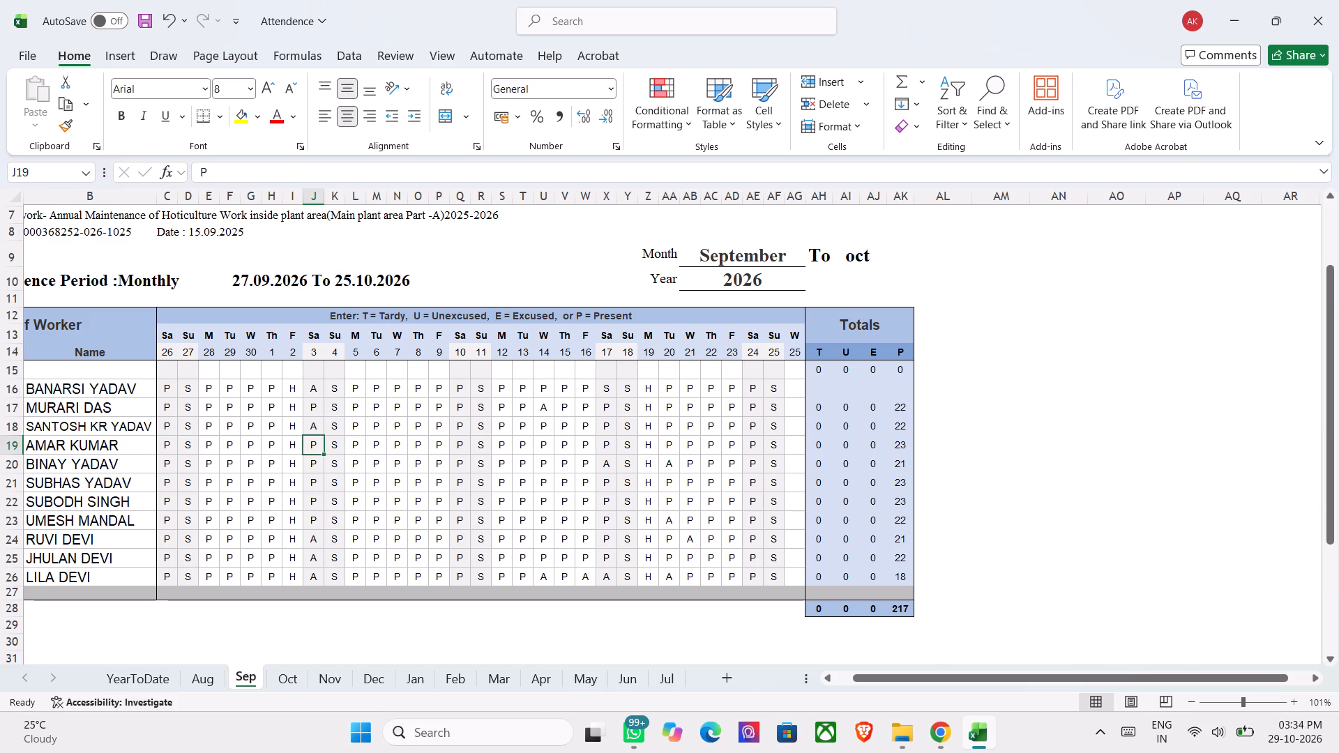
{"action": "key", "text": "Right"}
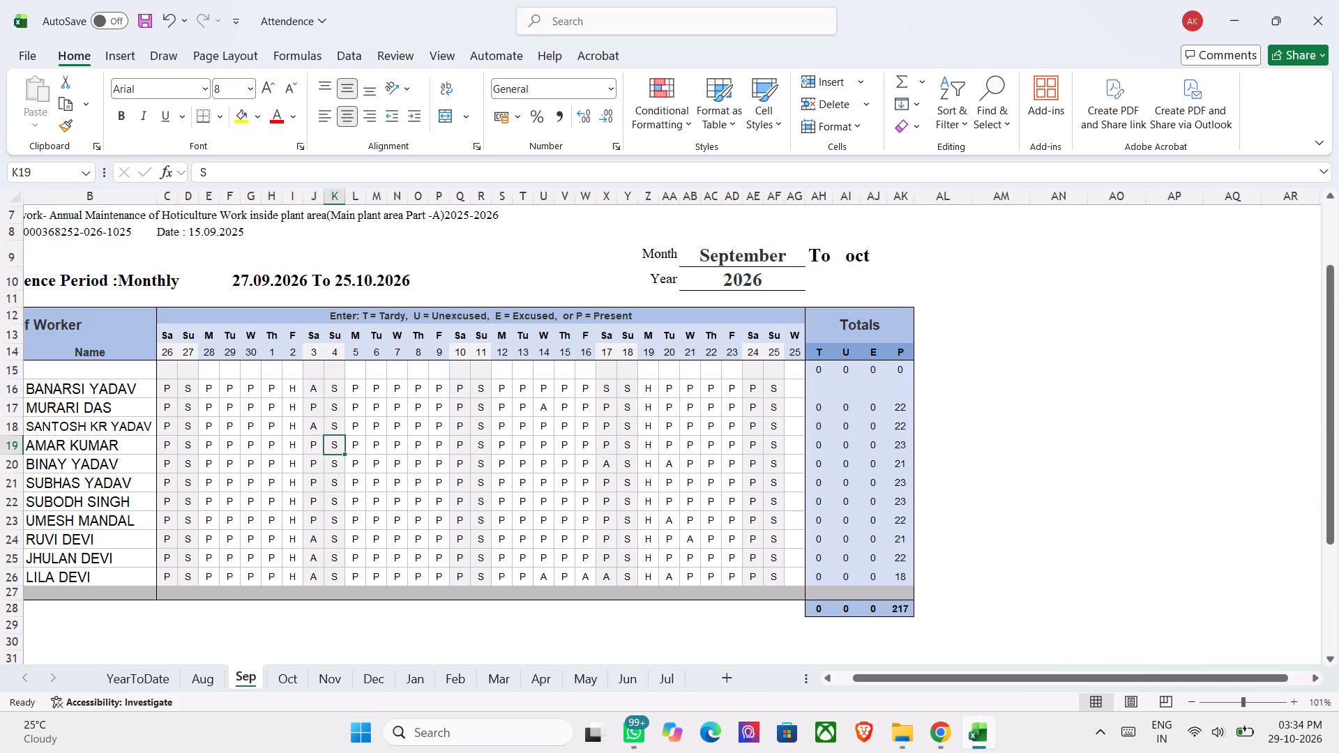
Check the rest of row 19's attendance marks day by day, from Monday 5 in L19 through the last day column in AG19.
{"action": "key", "text": "Right"}
{"action": "key", "text": "Right"}
{"action": "key", "text": "Right"}
{"action": "key", "text": "Right"}
{"action": "key", "text": "Right"}
{"action": "key", "text": "Right"}
{"action": "key", "text": "Right"}
{"action": "key", "text": "Right"}
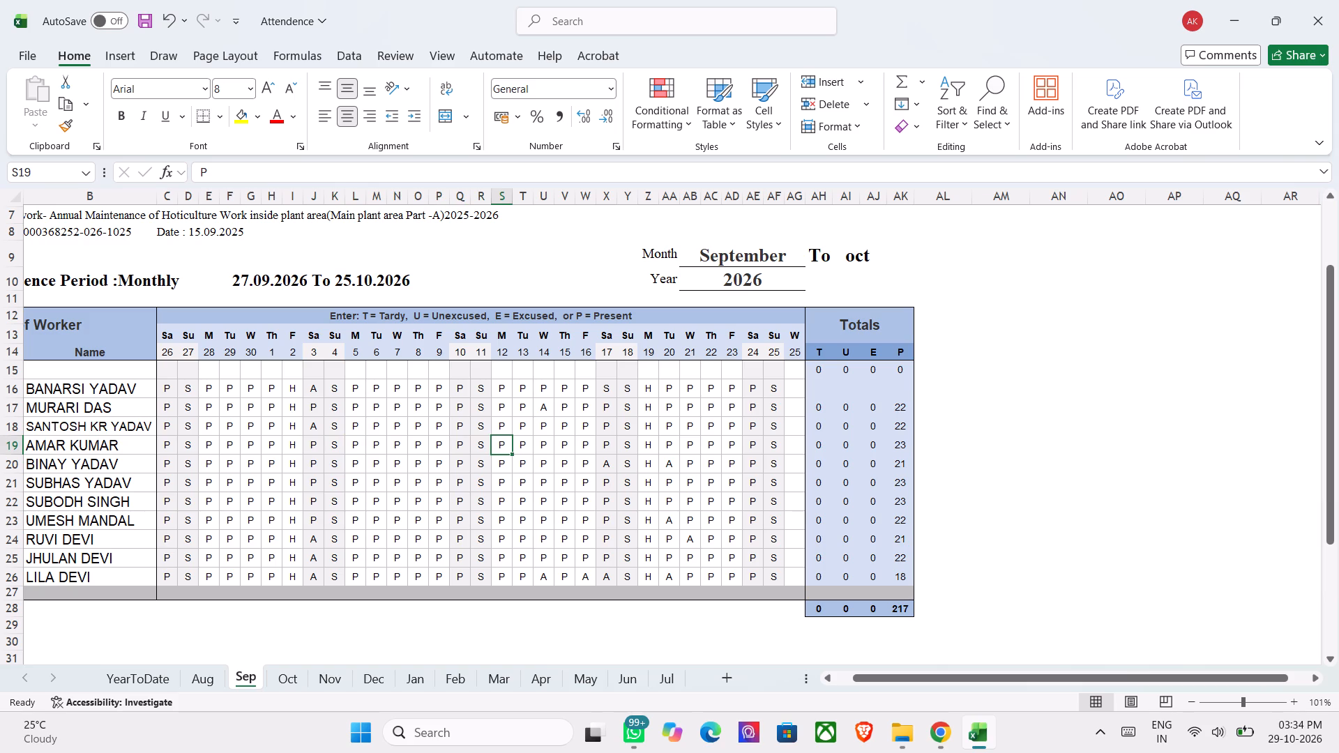
{"action": "key", "text": "Right"}
{"action": "key", "text": "Right"}
{"action": "key", "text": "Right"}
{"action": "key", "text": "Right"}
{"action": "key", "text": "Right"}
{"action": "key", "text": "Right"}
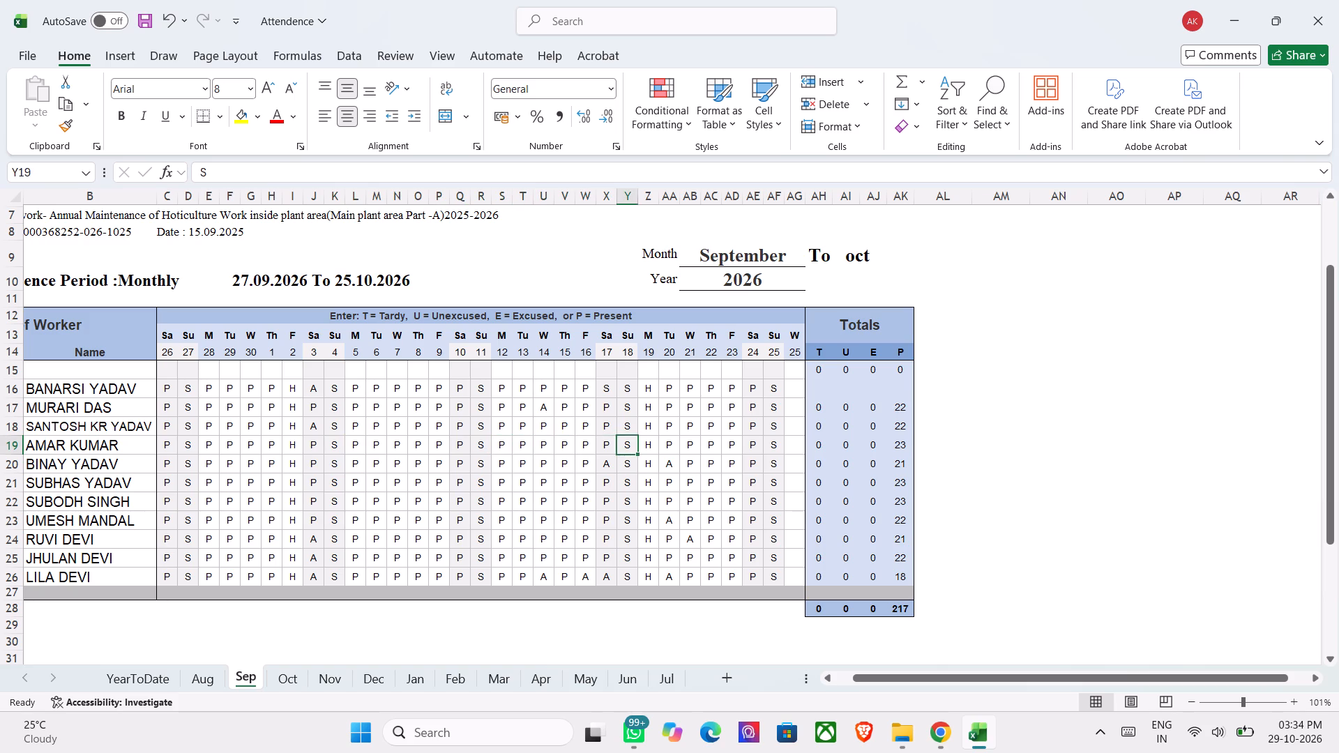